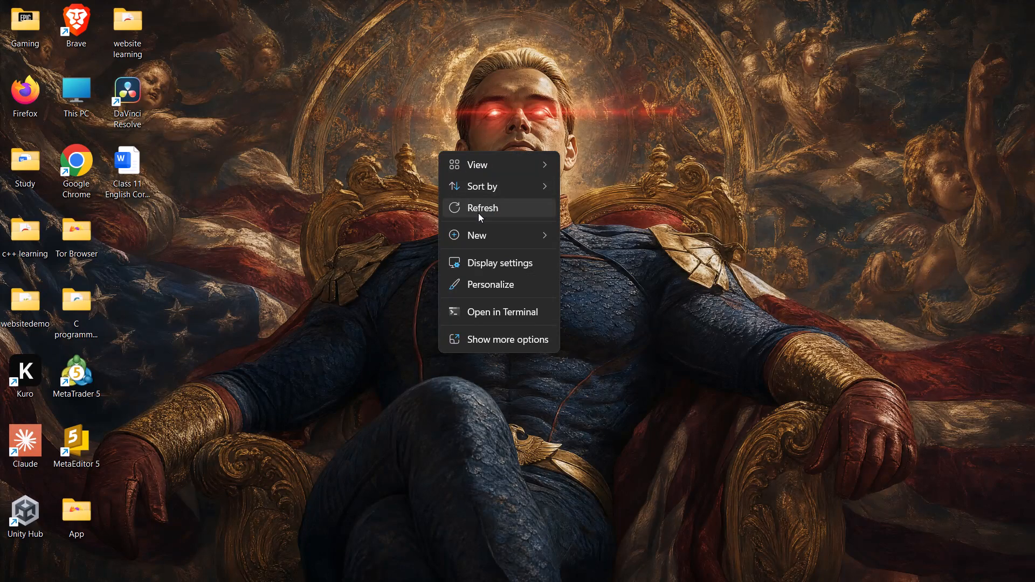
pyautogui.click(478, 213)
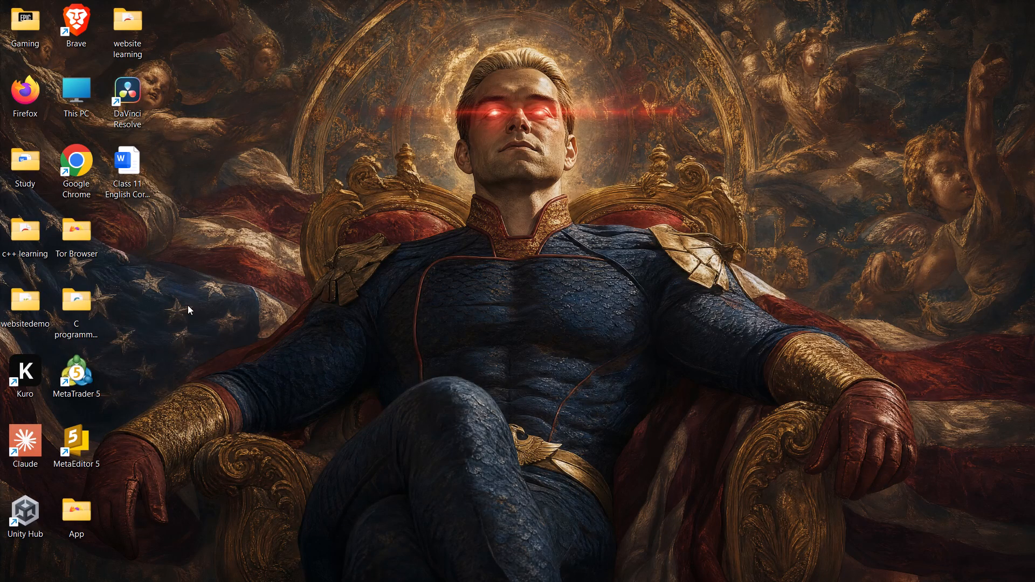
# Open the Class 11 English Core question paper from the desktop in WPS Office.
pyautogui.doubleClick(125, 182)
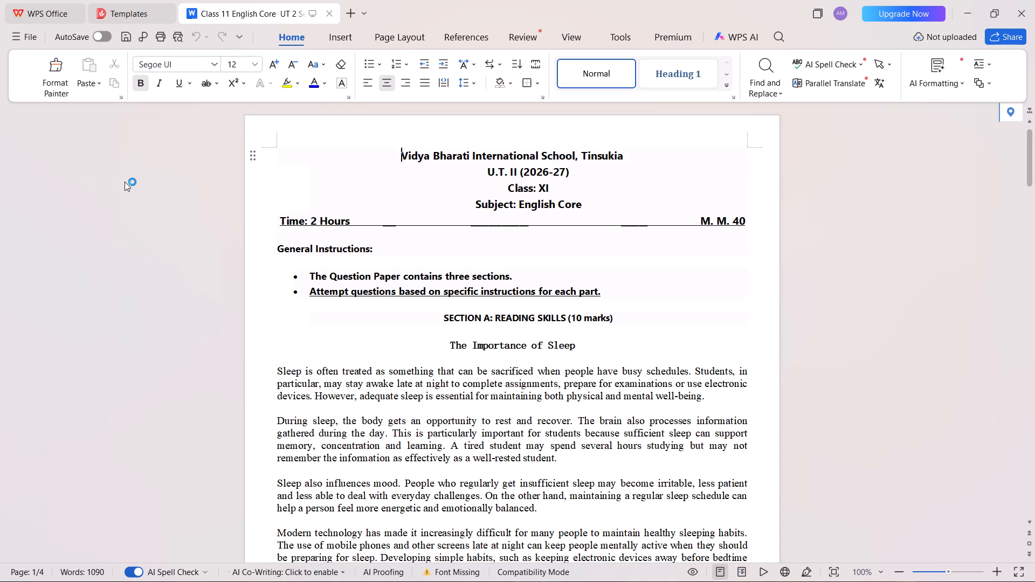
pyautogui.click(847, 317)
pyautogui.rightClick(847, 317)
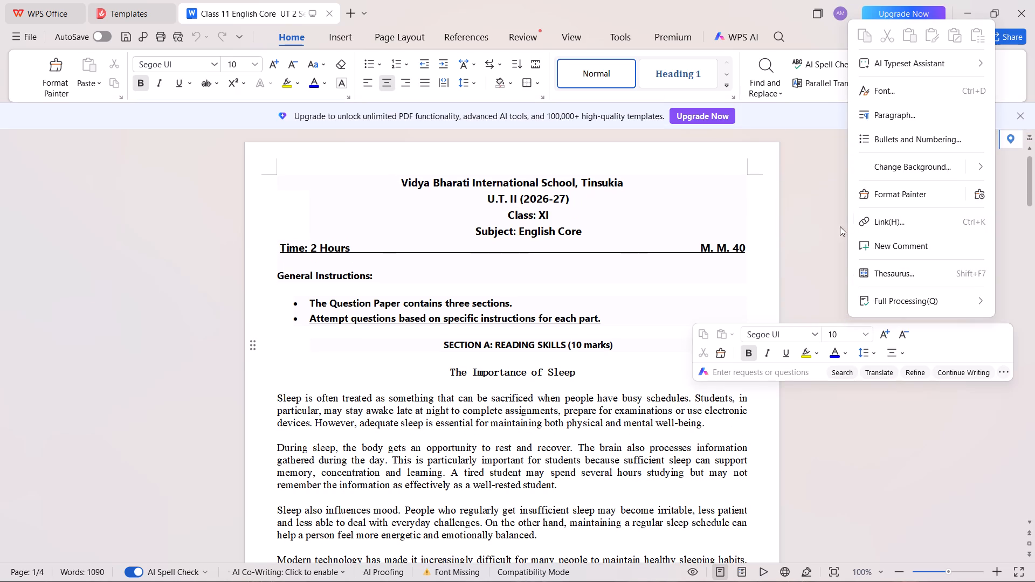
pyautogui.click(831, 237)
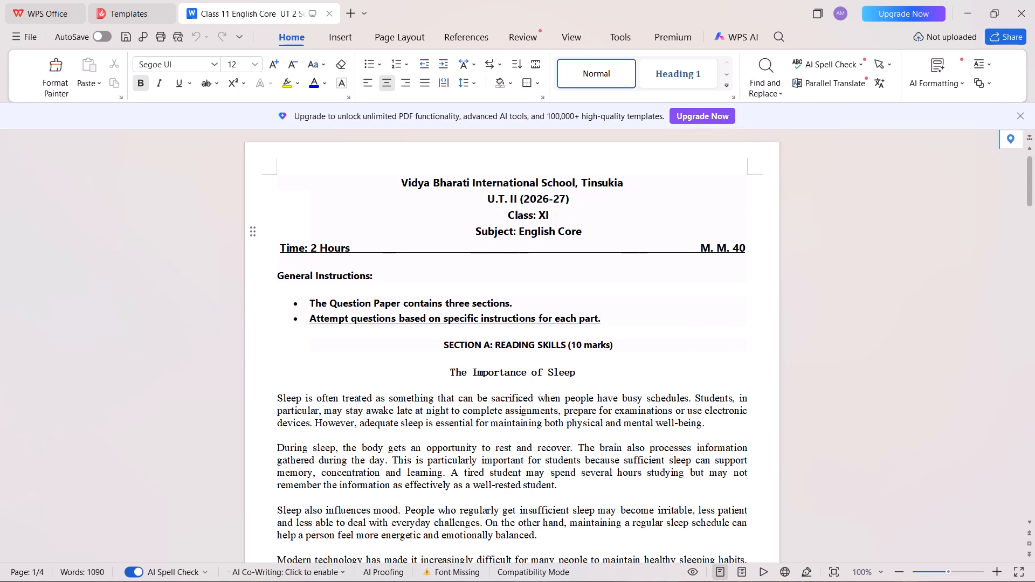
# Remove the blank space between heading II, "Fill in the blank with ONE suitable word", and question d.
pyautogui.scroll(-10, 719, 361)
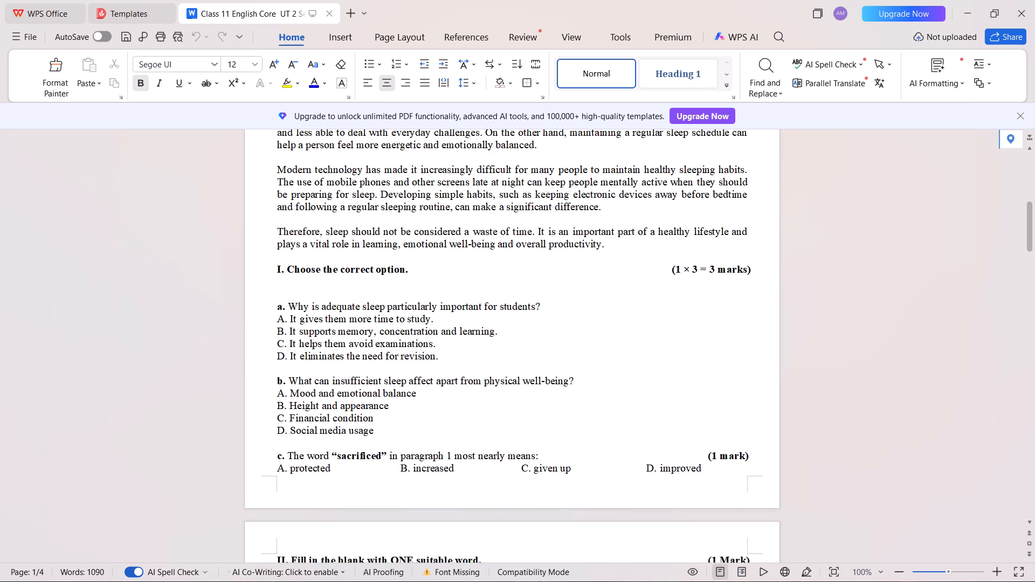
pyautogui.moveTo(699, 429); pyautogui.dragTo(707, 449)
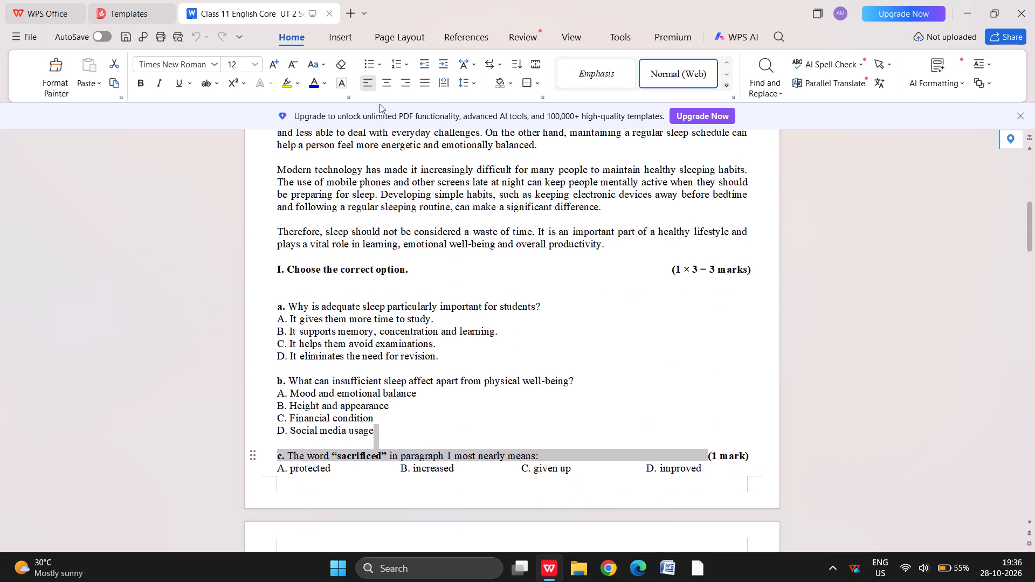
pyautogui.click(353, 75)
pyautogui.scroll(-3, 353, 75)
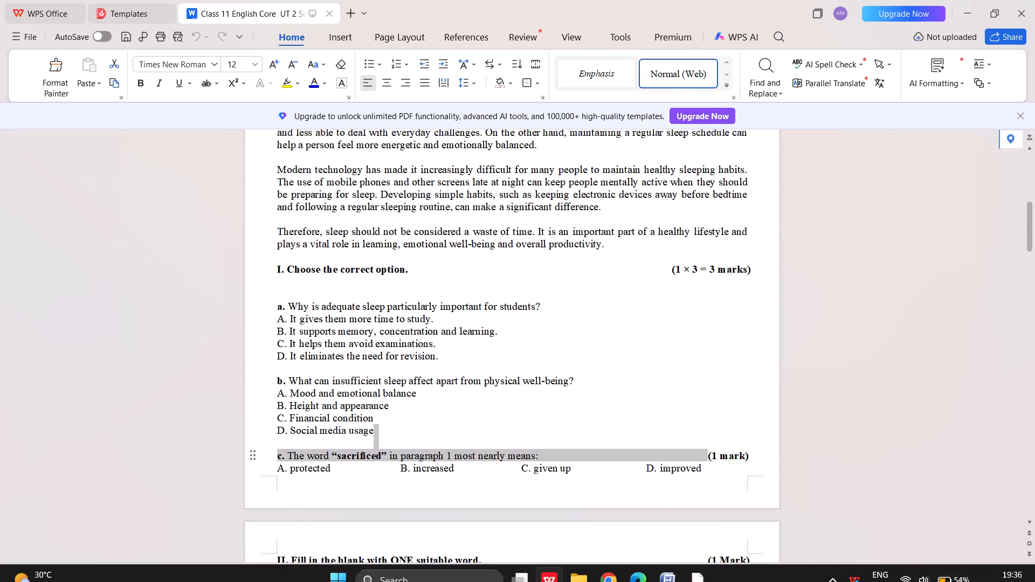
pyautogui.click(913, 405)
pyautogui.scroll(-3, 913, 405)
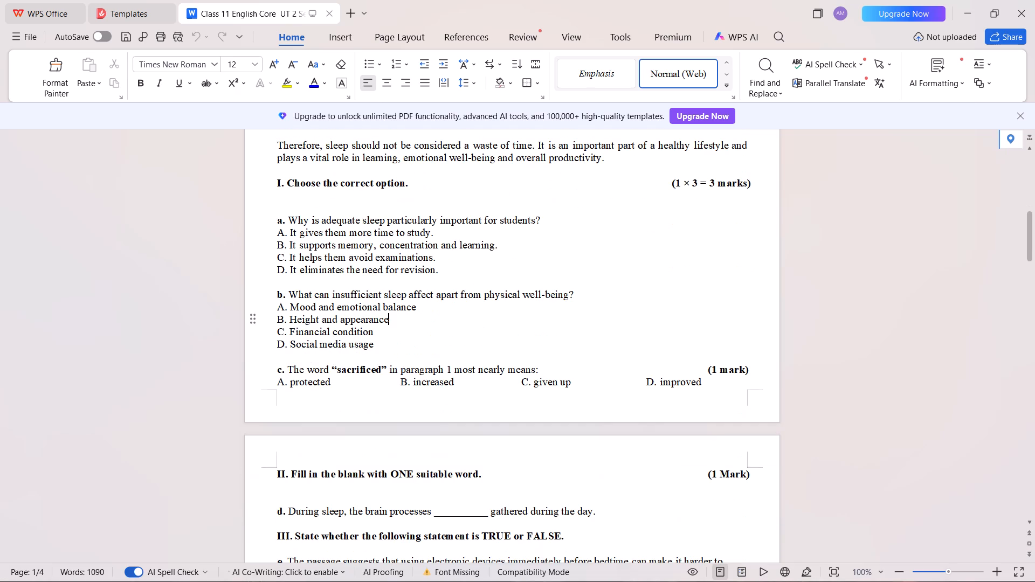
pyautogui.scroll(-4, 913, 405)
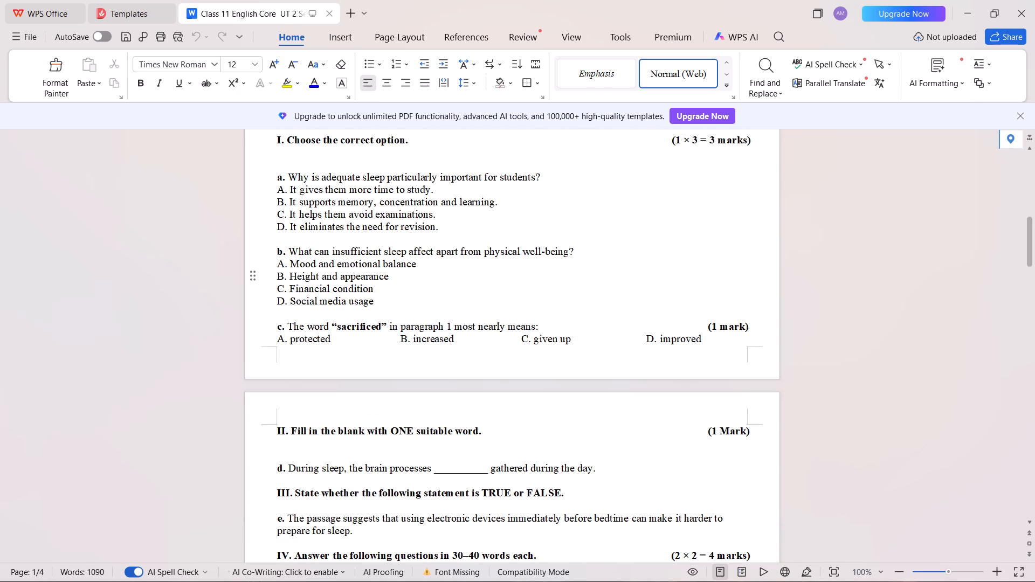
pyautogui.click(273, 468)
pyautogui.press('BackSpace')
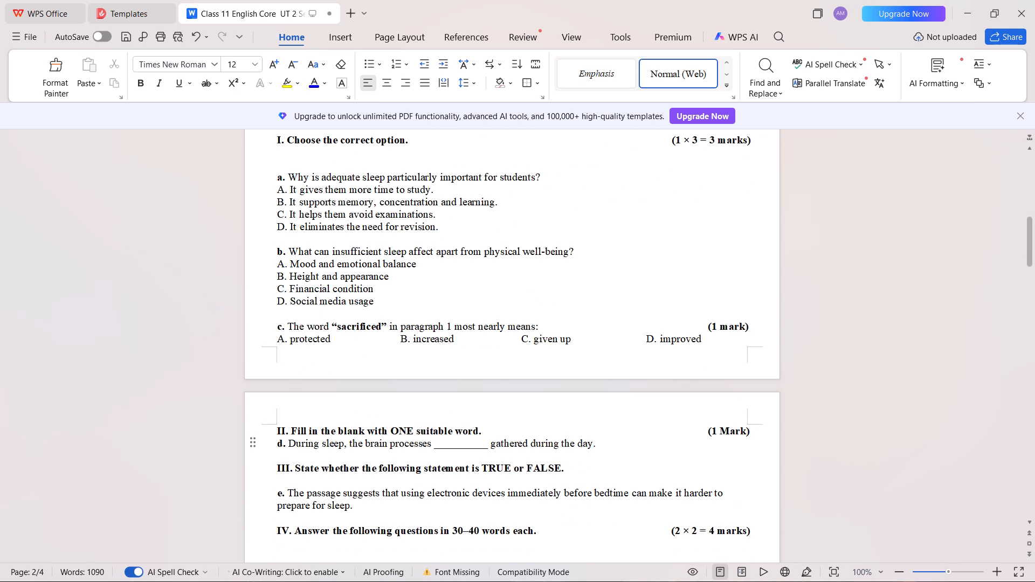
# Remove the blank space between heading I, "Choose the correct option", and question a.
pyautogui.scroll(1, 271, 325)
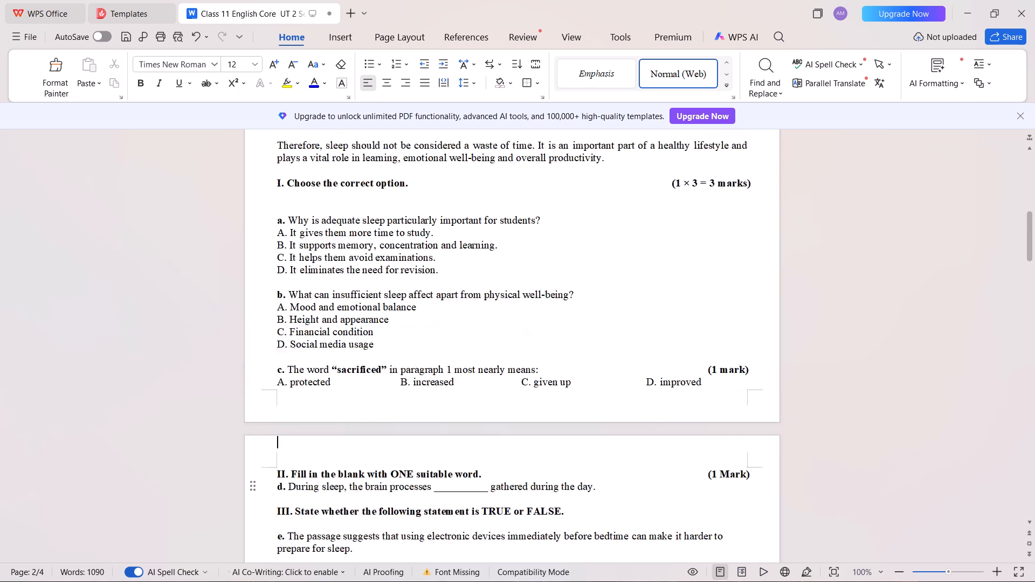
pyautogui.scroll(2, 271, 325)
pyautogui.click(271, 308)
pyautogui.press('BackSpace')
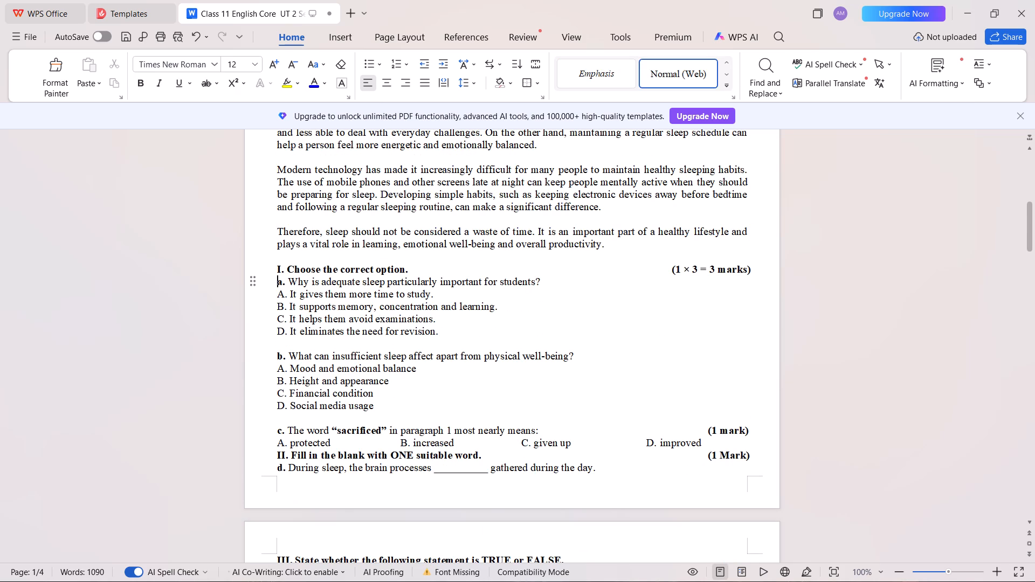
# Check the layout of the question paper from the reading questions through Section B and back to the sleep passage.
pyautogui.scroll(-5, 265, 359)
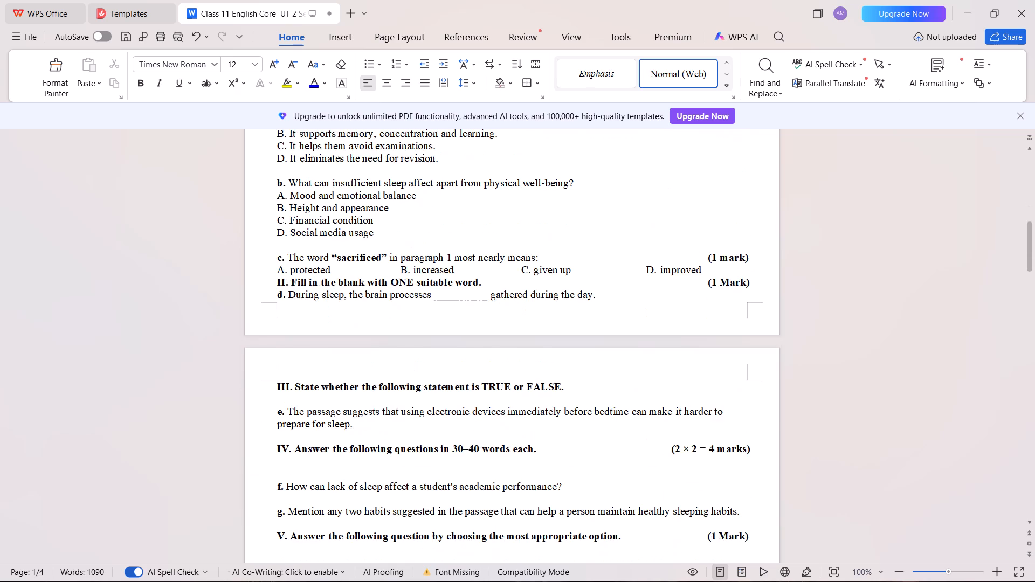
pyautogui.scroll(-17, 265, 359)
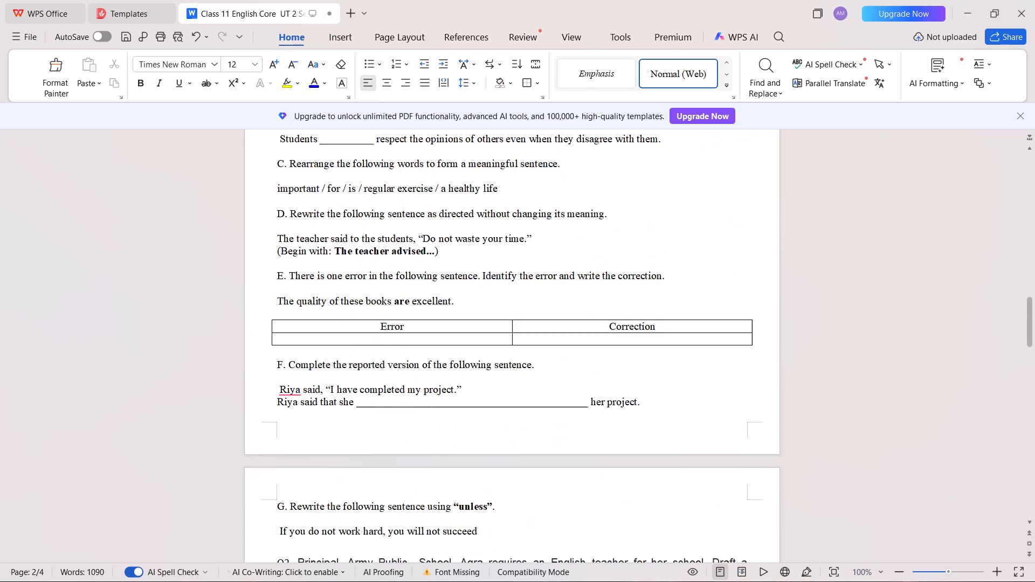
pyautogui.scroll(-2, 265, 359)
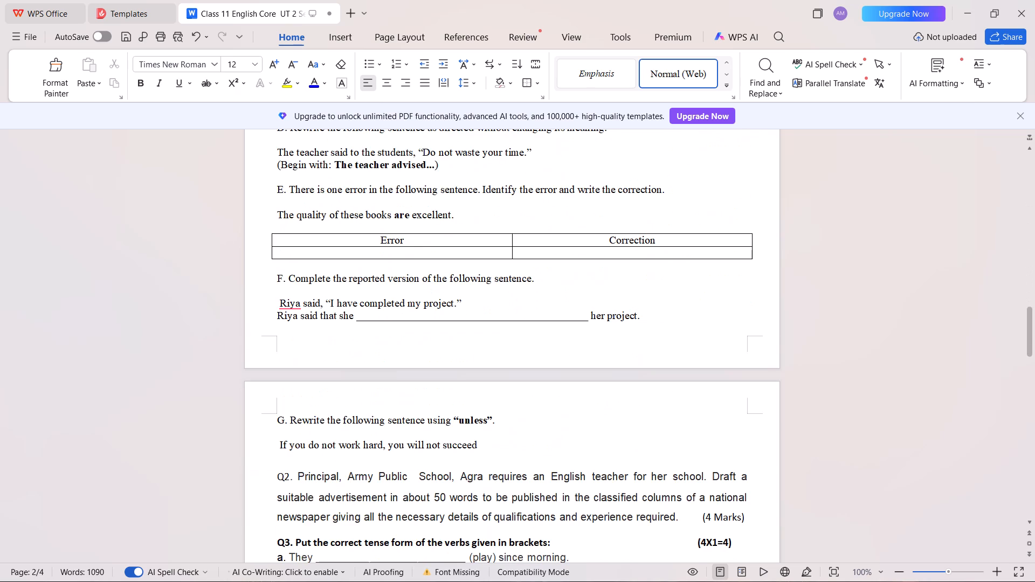
pyautogui.scroll(15, 265, 359)
pyautogui.scroll(6, 265, 359)
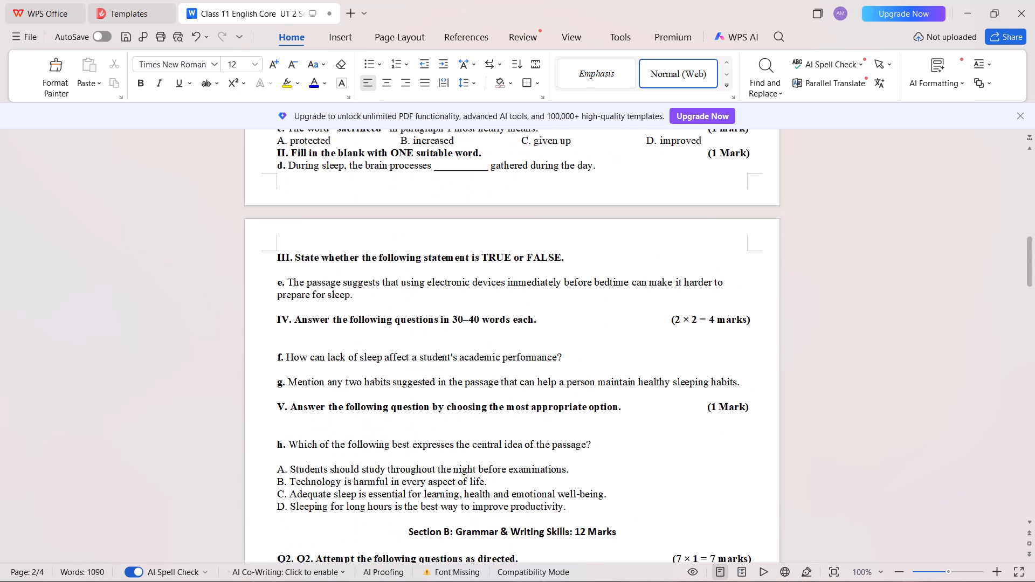
pyautogui.scroll(11, 265, 359)
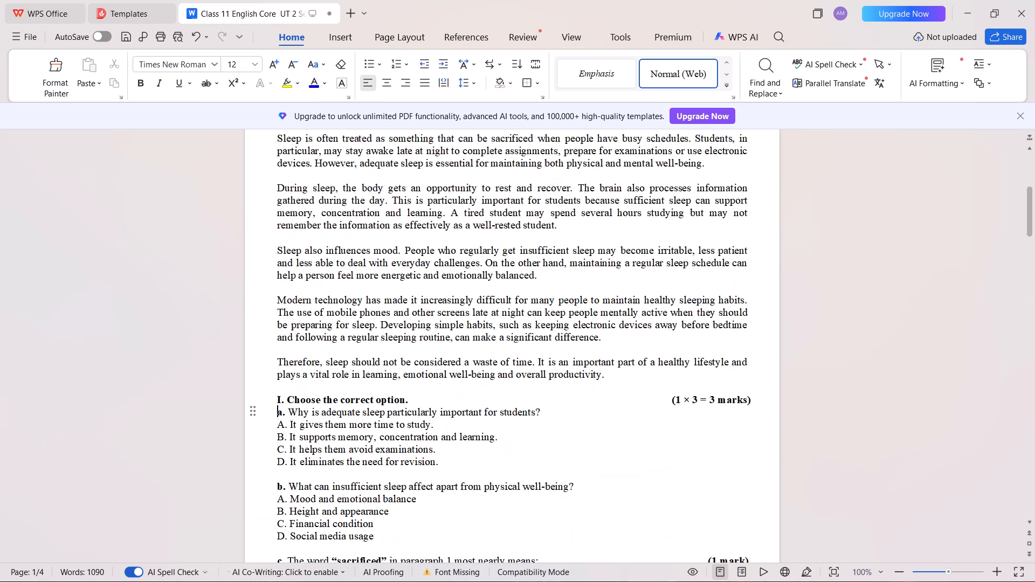
# Review the questions and their spacing from the reading section through Section B to the start of Section C.
pyautogui.scroll(-6, 265, 359)
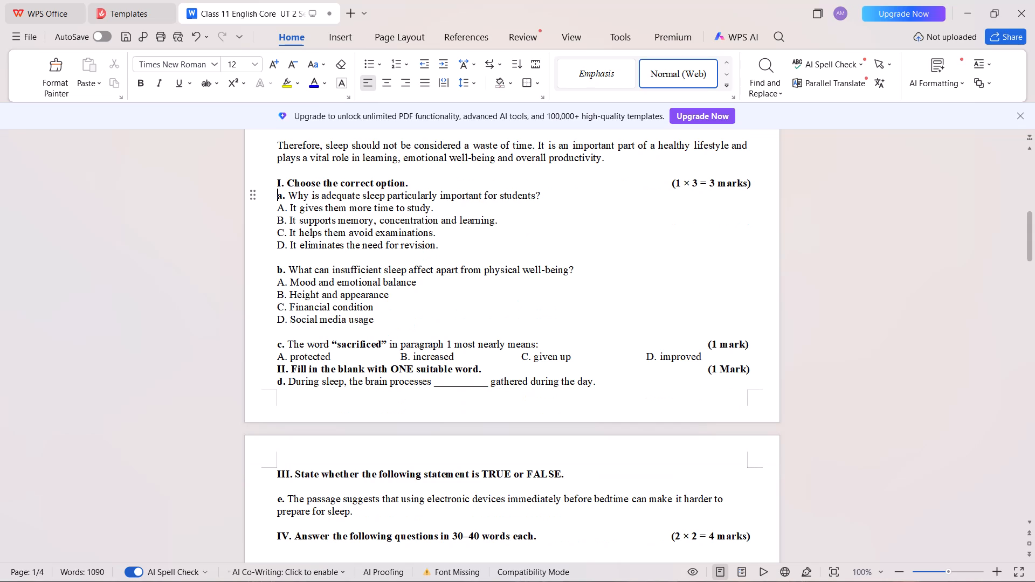
pyautogui.scroll(-4, 265, 359)
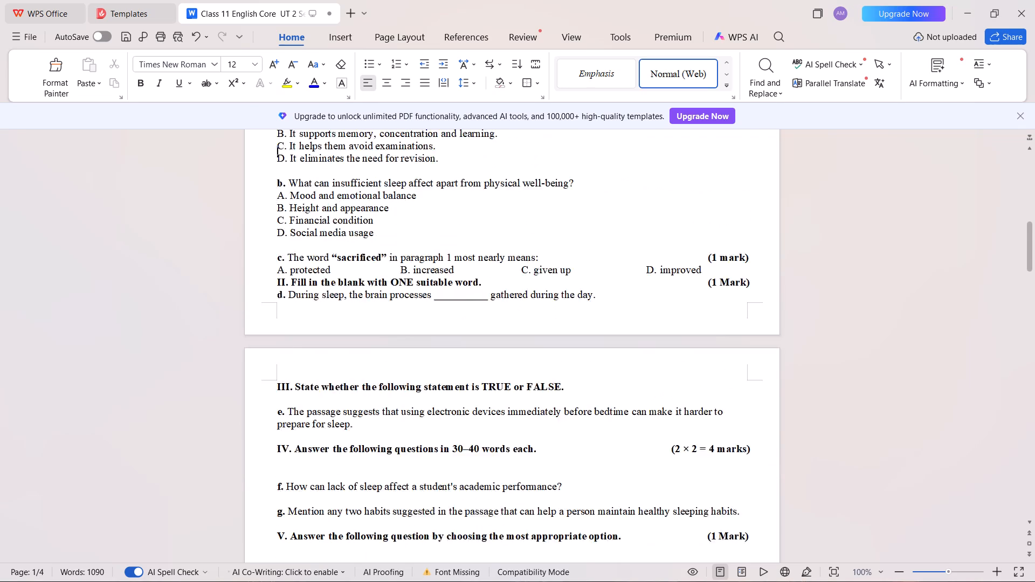
pyautogui.scroll(-7, 265, 359)
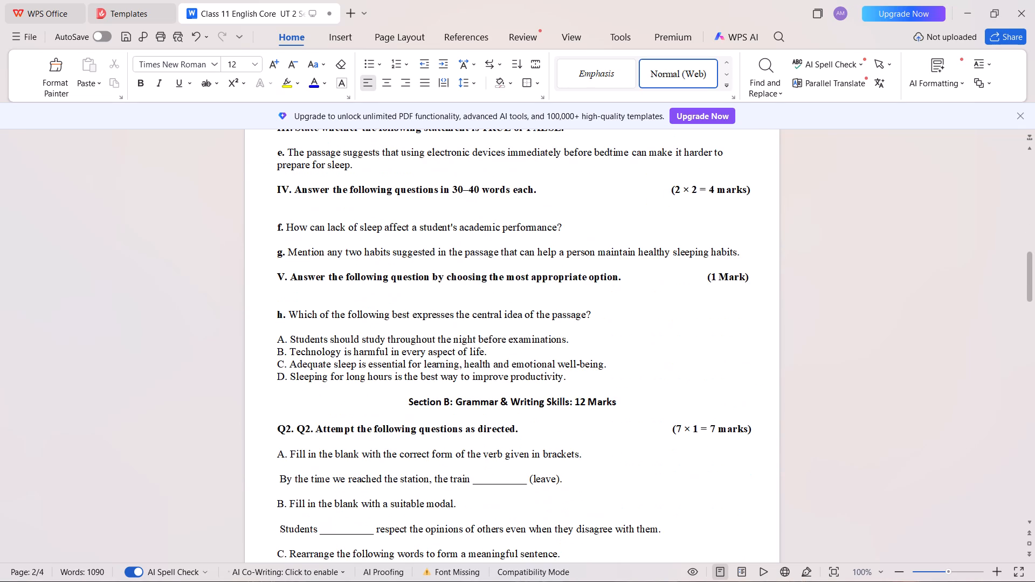
pyautogui.scroll(-4, 265, 359)
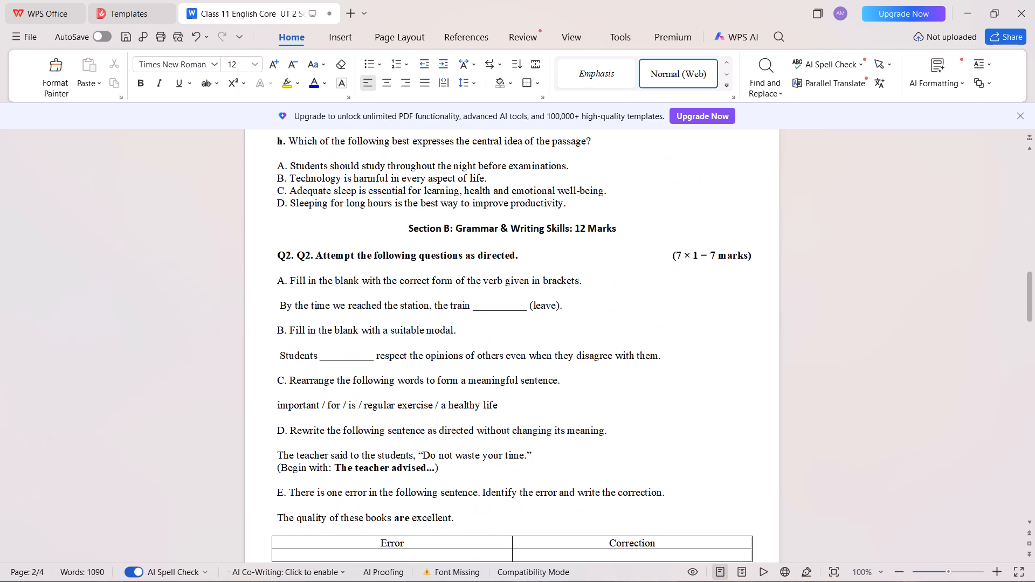
pyautogui.scroll(-5, 265, 359)
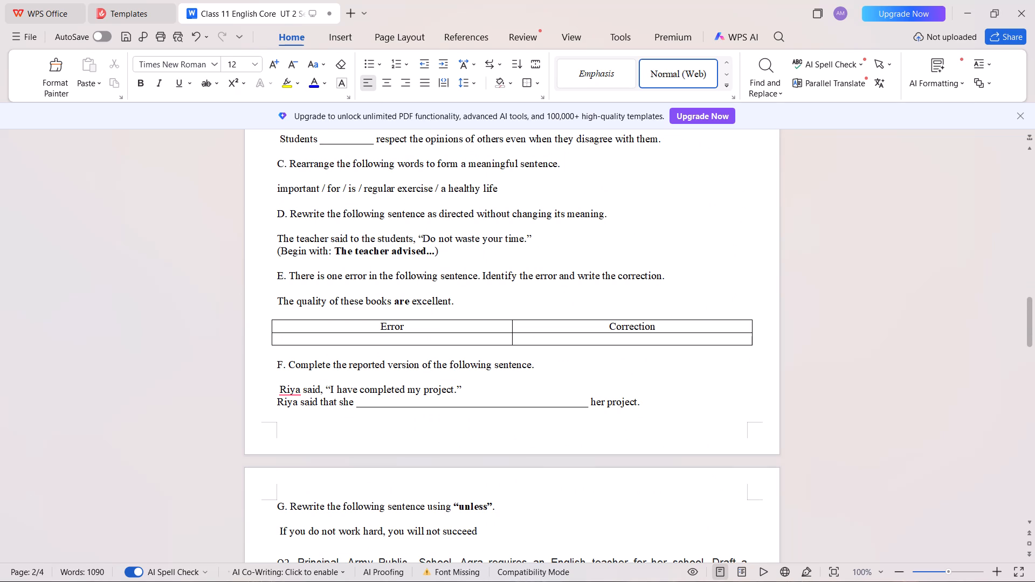
pyautogui.scroll(-1, 265, 359)
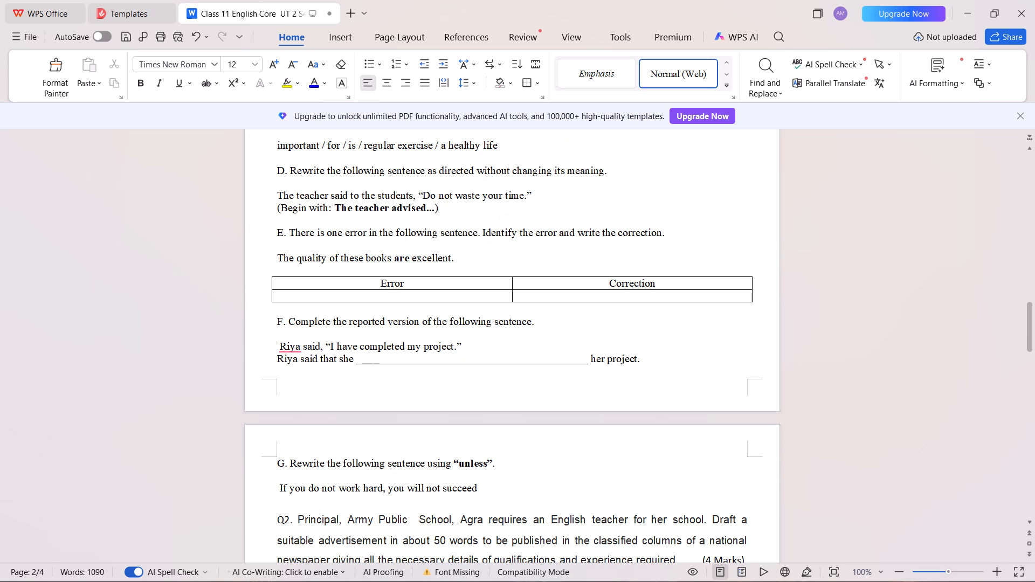
pyautogui.scroll(-8, 326, 361)
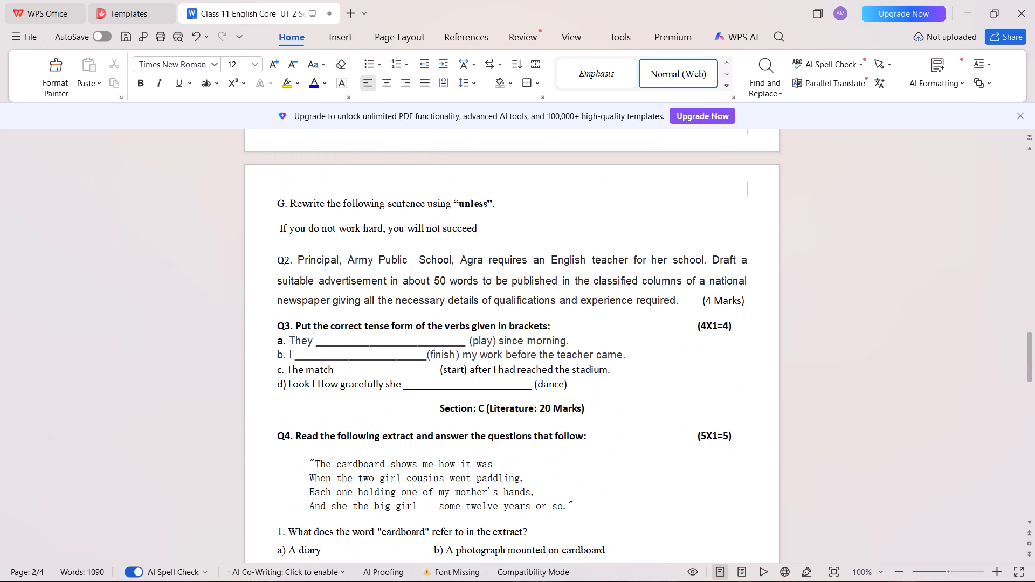
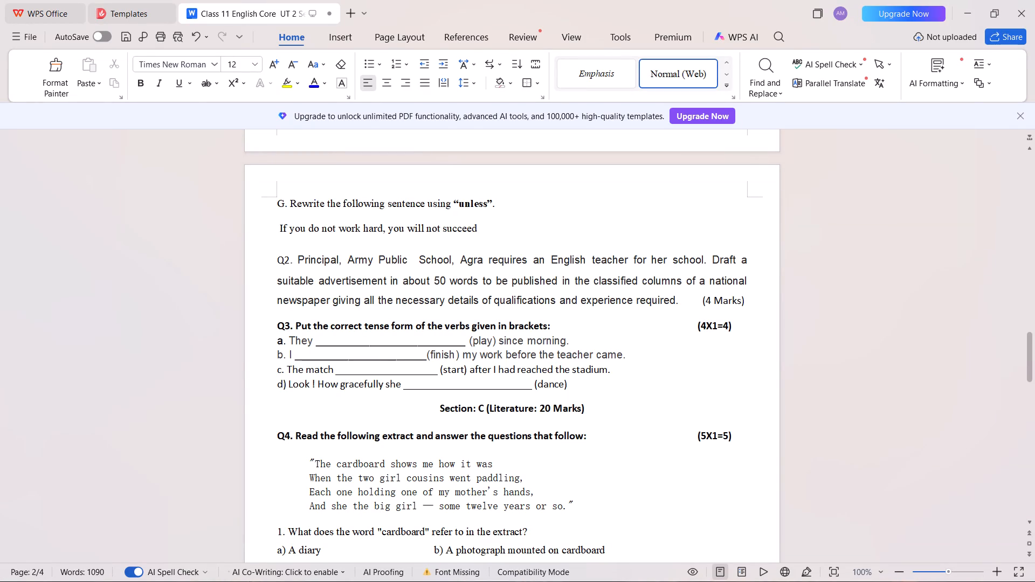
# Delete the Army Public School English teacher advertisement question and its (4 Marks) label, keeping the "Q2." number.
pyautogui.moveTo(294, 257); pyautogui.dragTo(606, 344)
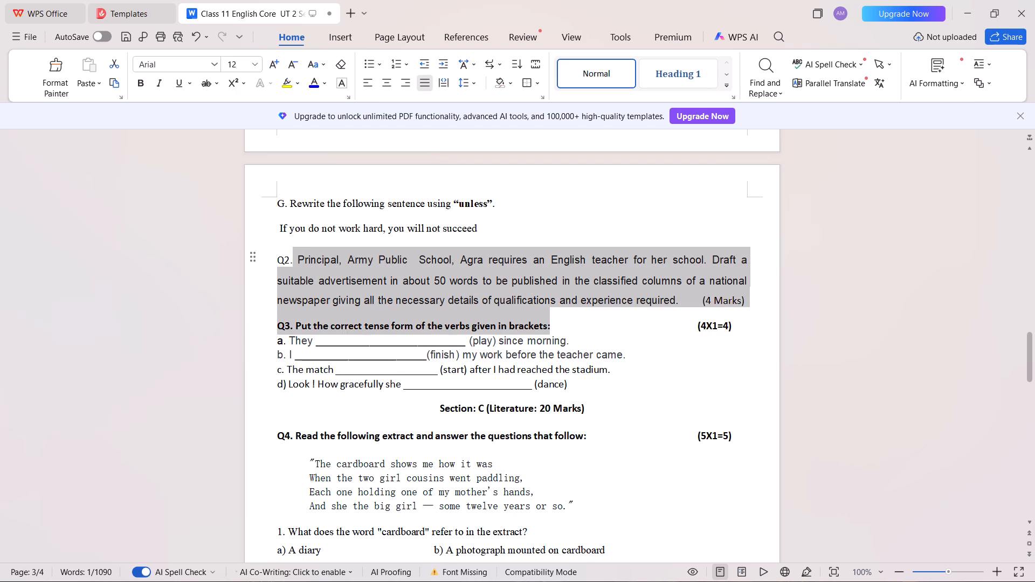
pyautogui.moveTo(606, 344); pyautogui.dragTo(712, 300)
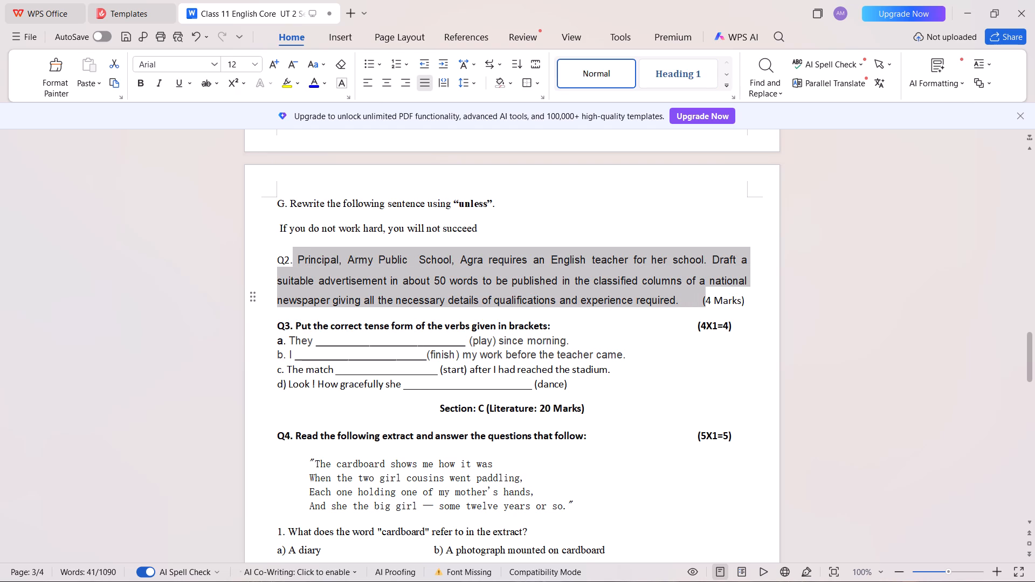
pyautogui.moveTo(712, 300); pyautogui.dragTo(763, 294)
pyautogui.press('.')
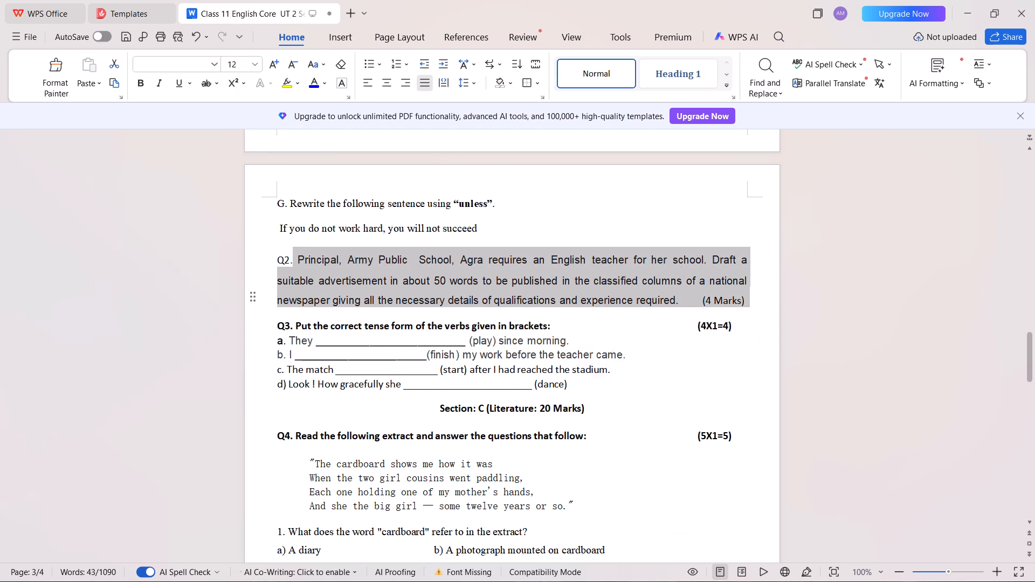
pyautogui.press('BackSpace')
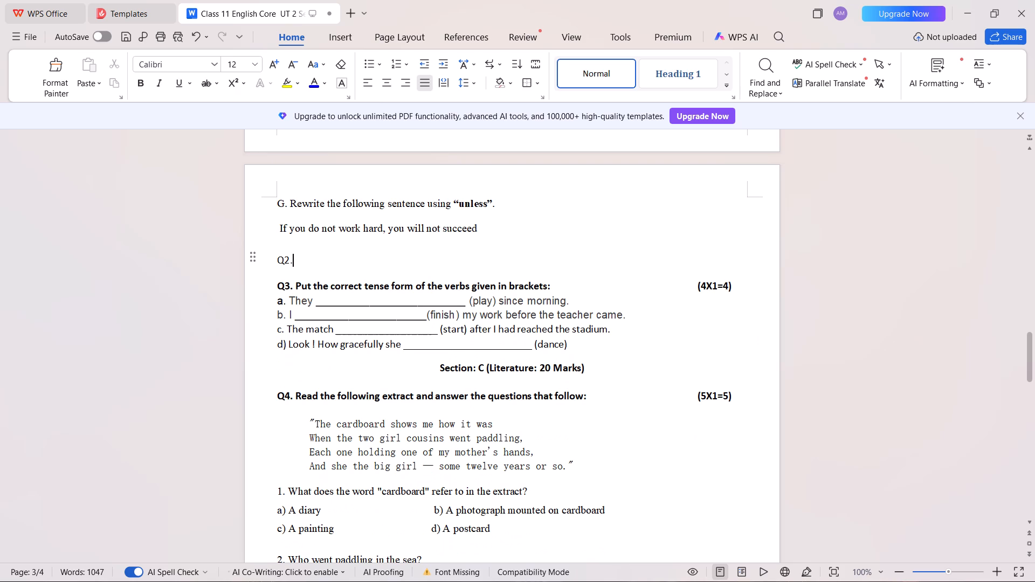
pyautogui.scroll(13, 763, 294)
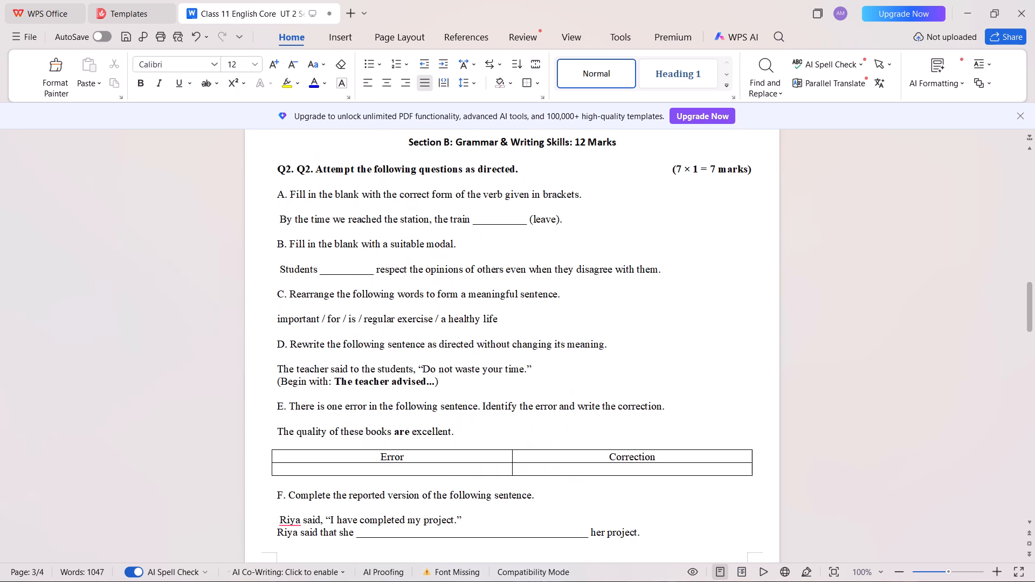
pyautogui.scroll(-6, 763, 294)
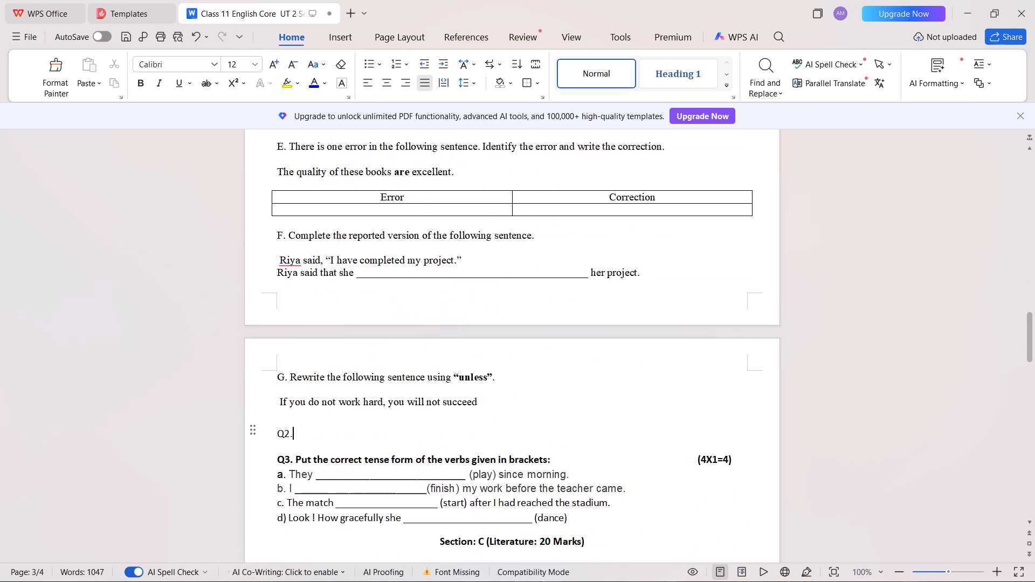
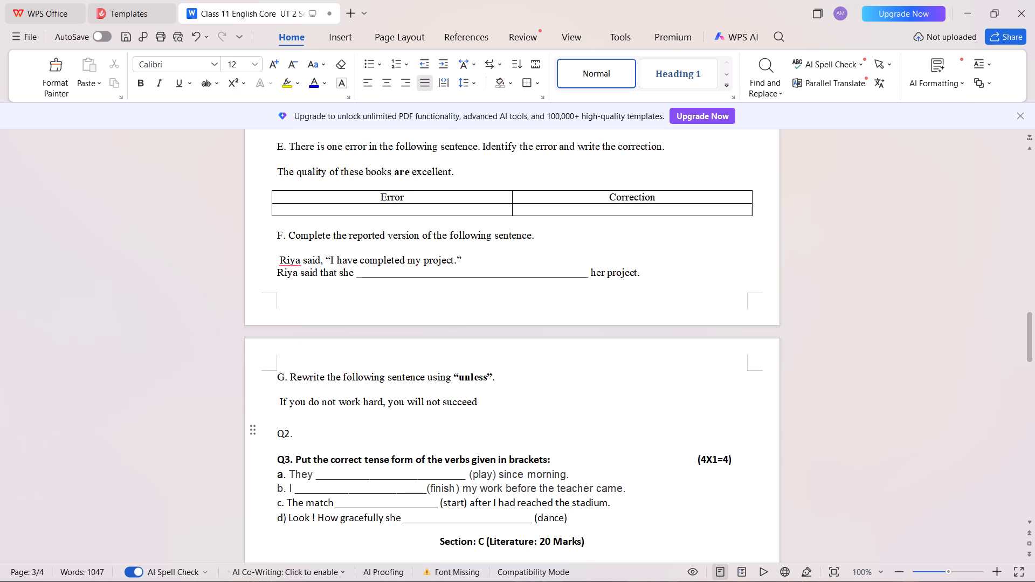
# Begin the new Q2 text after its number with "You are Sekhar/ Sneha".
pyautogui.write('You')
pyautogui.press('space')
pyautogui.write('are')
pyautogui.press('space')
pyautogui.write('Se')
pyautogui.write('kha')
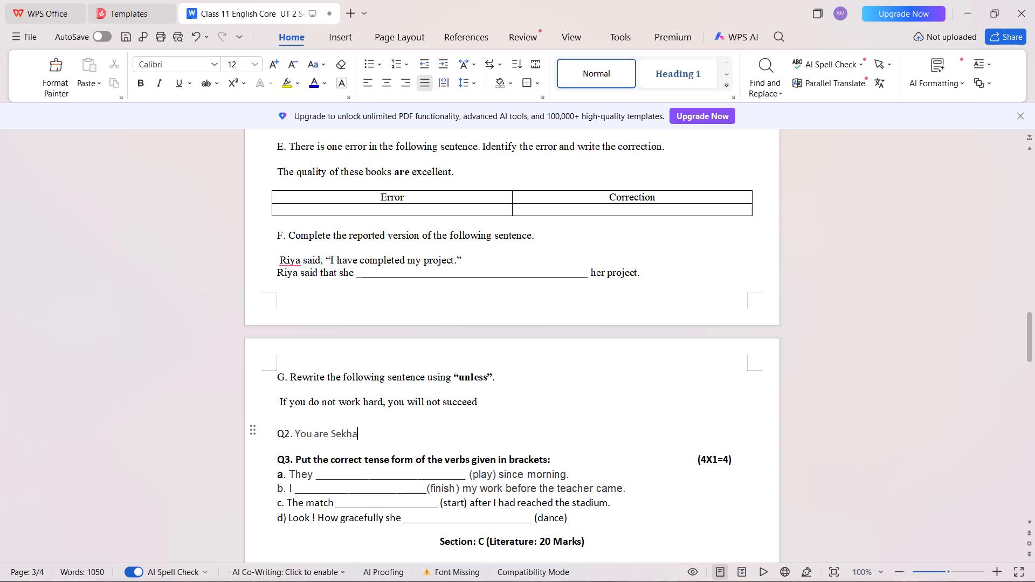
pyautogui.press('r')
pyautogui.write('/')
pyautogui.press('space')
pyautogui.write('Sne')
pyautogui.write('ha')
pyautogui.press('space')
pyautogui.write('of')
pyautogui.press('BackSpace')
pyautogui.press('BackSpace')
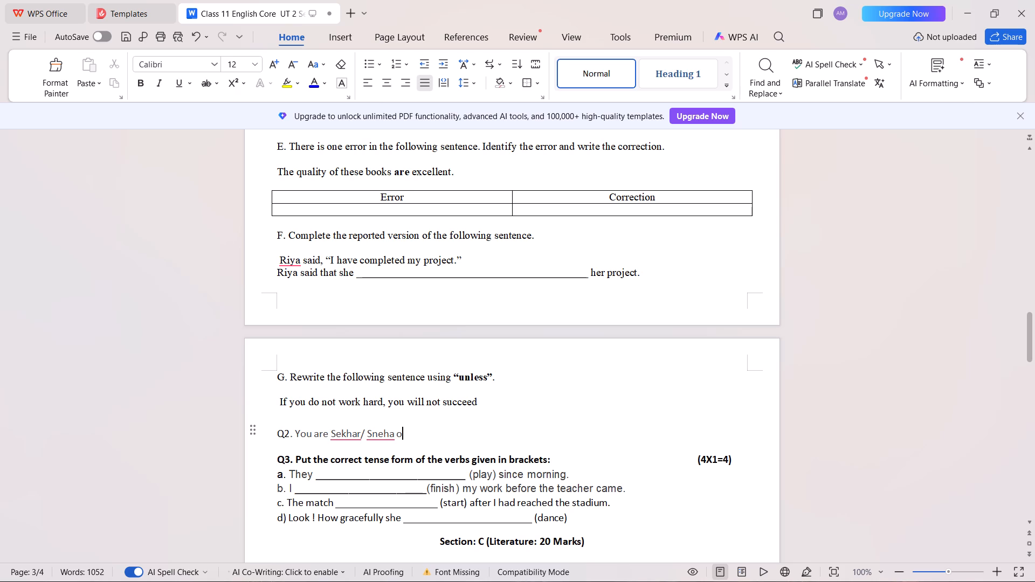
pyautogui.press('BackSpace')
# Complete the opening sentence of Q2 with ", a student of Sunshine Public School, Noida.".
pyautogui.write(', a student')
pyautogui.press('space')
pyautogui.write('of')
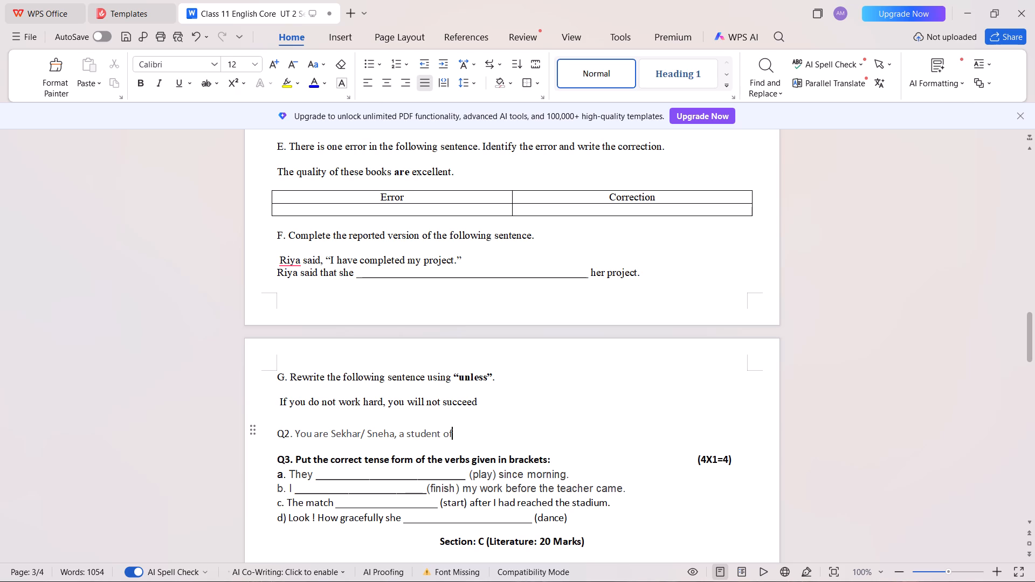
pyautogui.press('space')
pyautogui.hotkey('shift', 's')
pyautogui.write('unshine Public School')
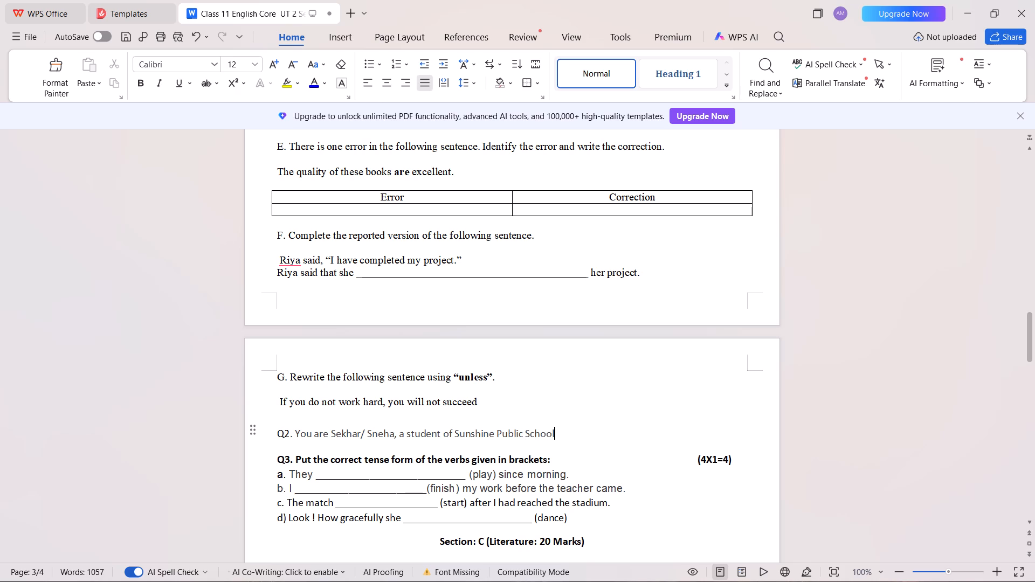
pyautogui.write(',')
pyautogui.press('space')
pyautogui.write('Noida')
pyautogui.press('.')
pyautogui.press('space')
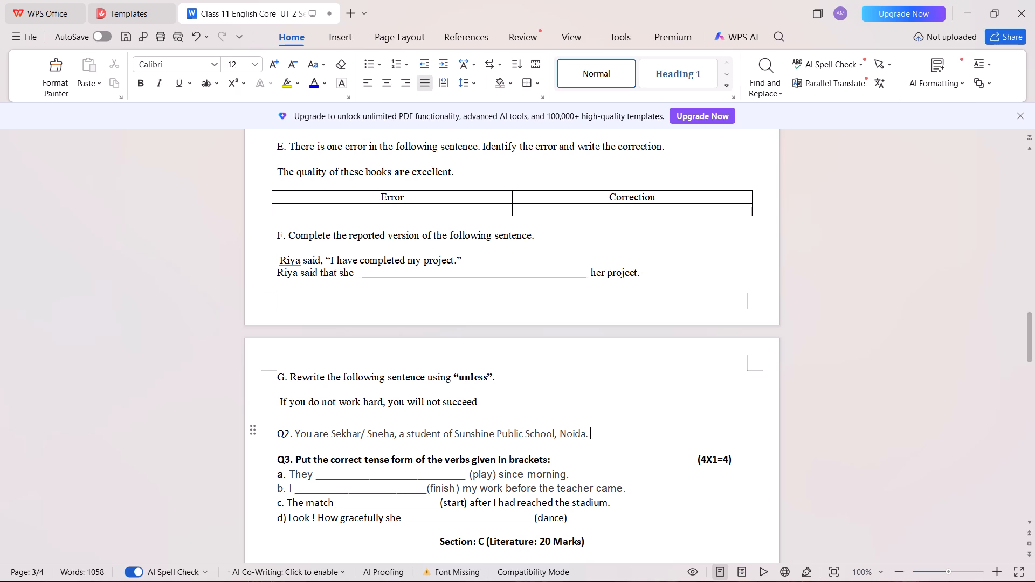
# Add the Q2 instruction "Write a debate in 120-150 words either for or against the motion:".
pyautogui.write('Wr')
pyautogui.write('ite a debate')
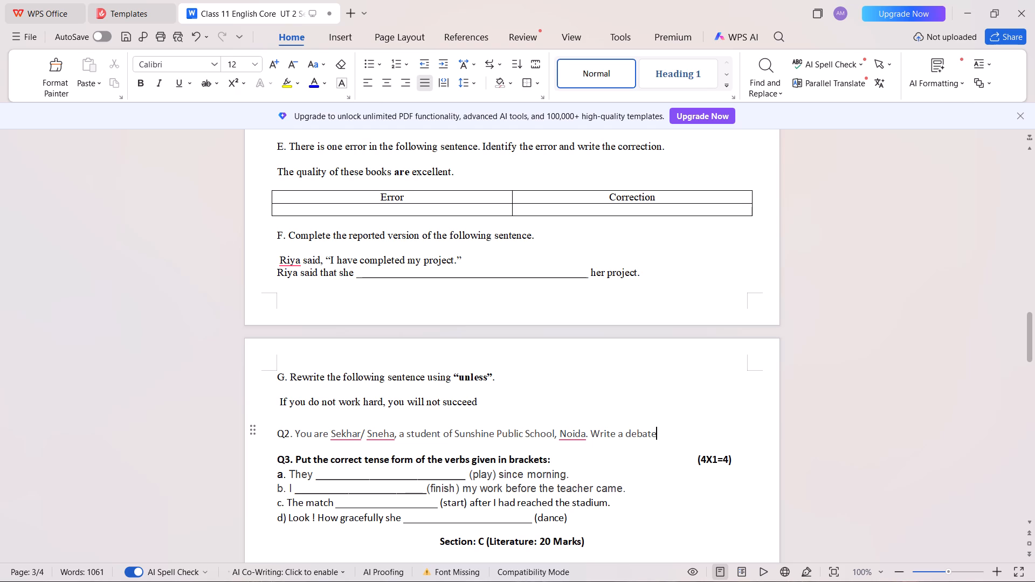
pyautogui.press('space')
pyautogui.write('in 120-15')
pyautogui.write('0 words')
pyautogui.press('space')
pyautogui.write('either for or against')
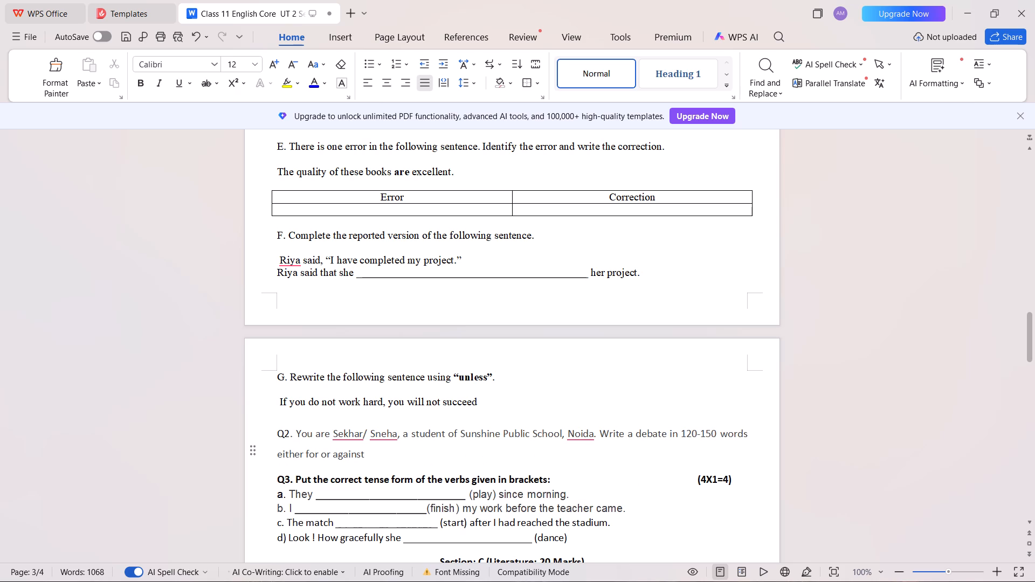
pyautogui.press('space')
pyautogui.write('the motion')
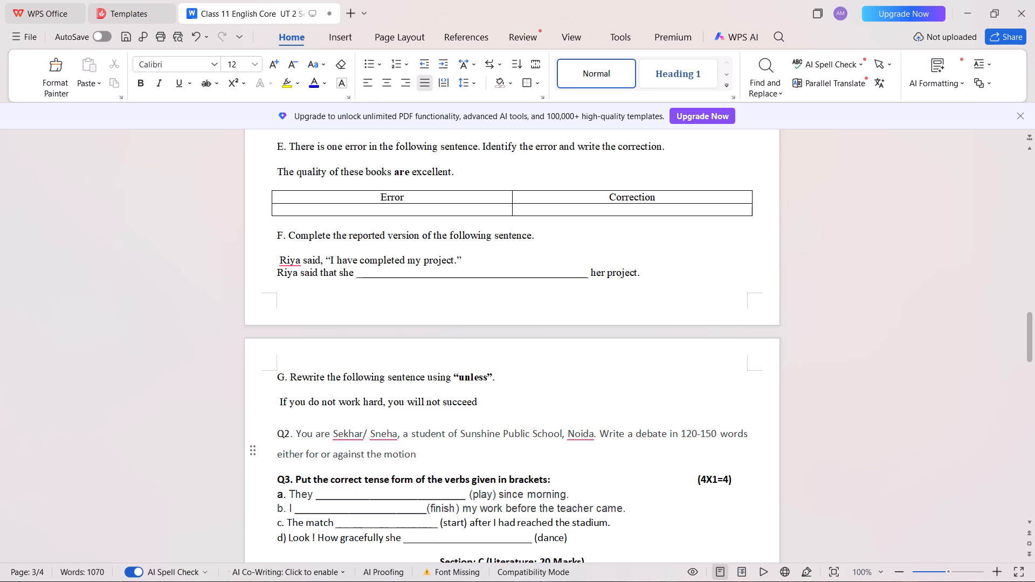
pyautogui.hotkey('shift', ':')
# Enter the motion in quotation marks on a new line below Q2: "Articicial Intelligence Is a Threat to Human Creativity and Employment,".
pyautogui.press('Return')
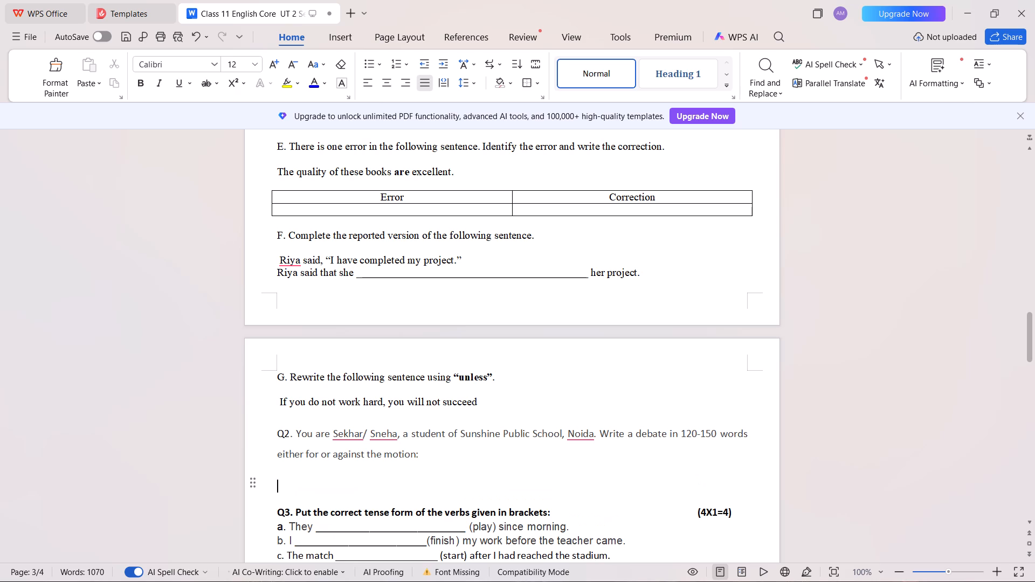
pyautogui.hotkey('shift', '"')
pyautogui.hotkey('shift', 'a')
pyautogui.write('rtici')
pyautogui.write('cial')
pyautogui.press('space')
pyautogui.write('Intelligence')
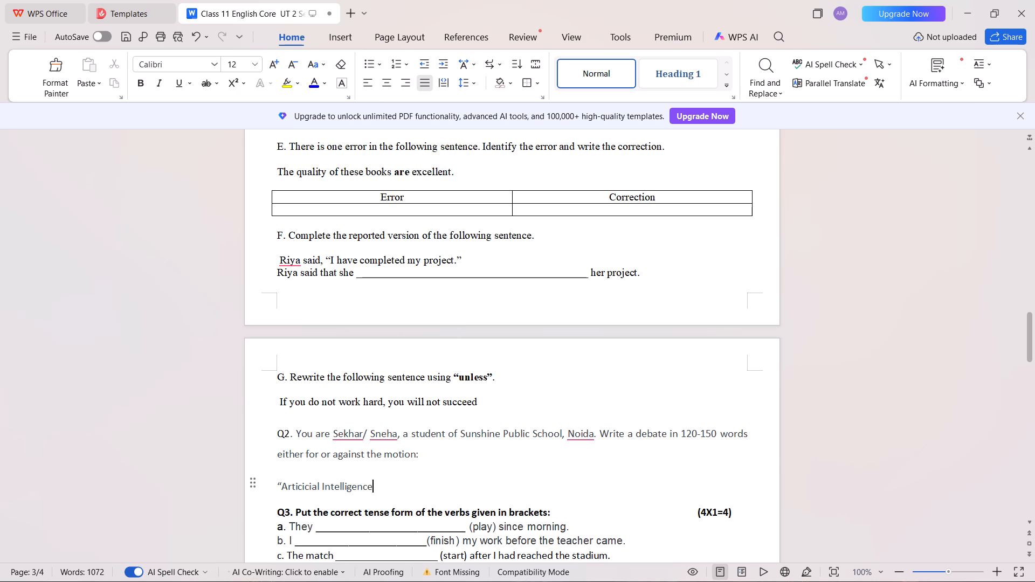
pyautogui.press('space')
pyautogui.write('Is a Threat')
pyautogui.press('space')
pyautogui.write('to Human')
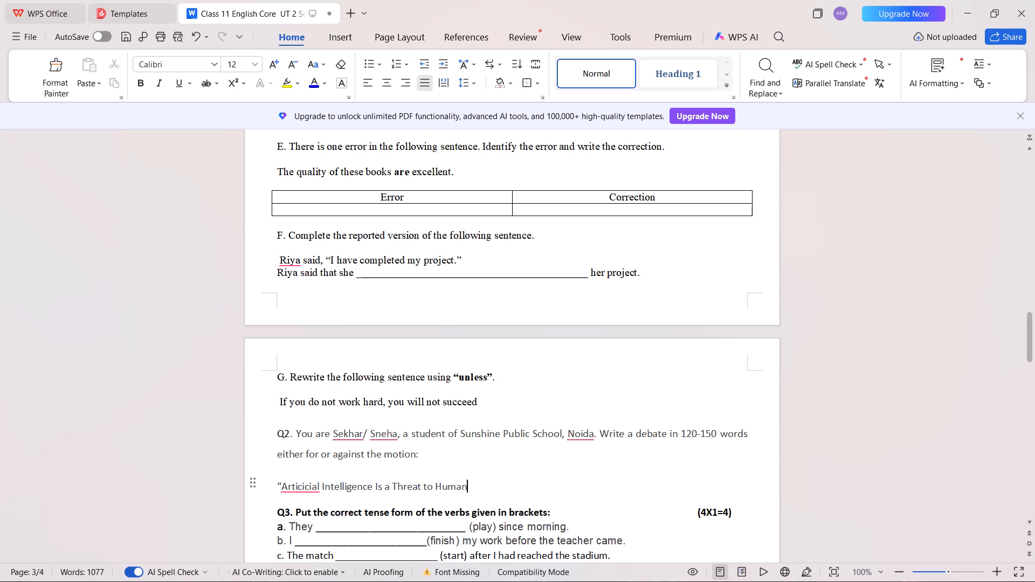
pyautogui.press('space')
pyautogui.write('Crea')
pyautogui.write('tivity')
pyautogui.press('space')
pyautogui.write('and')
pyautogui.press('space')
pyautogui.hotkey('shift', 'e')
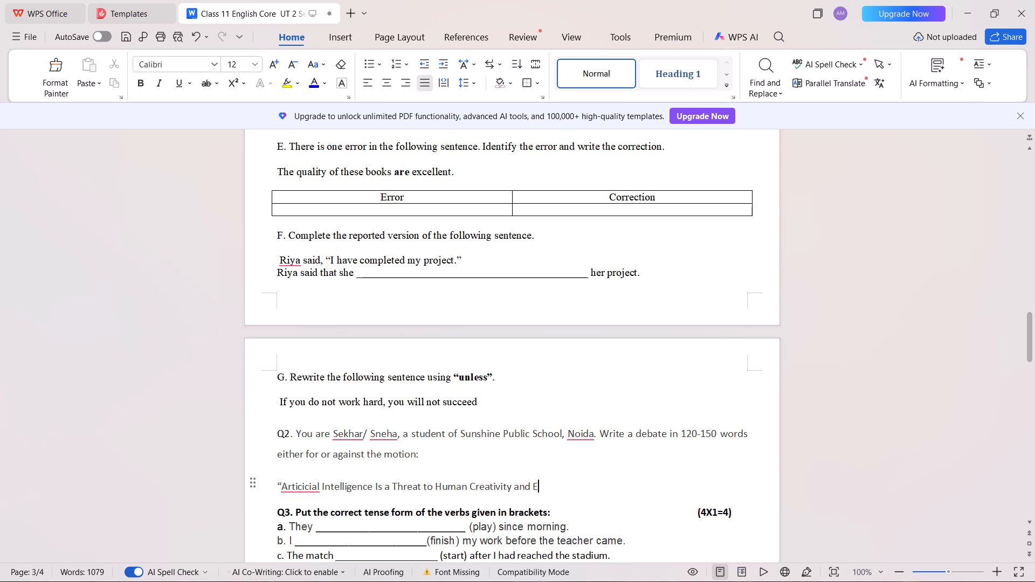
pyautogui.write('mployment')
pyautogui.write(',"')
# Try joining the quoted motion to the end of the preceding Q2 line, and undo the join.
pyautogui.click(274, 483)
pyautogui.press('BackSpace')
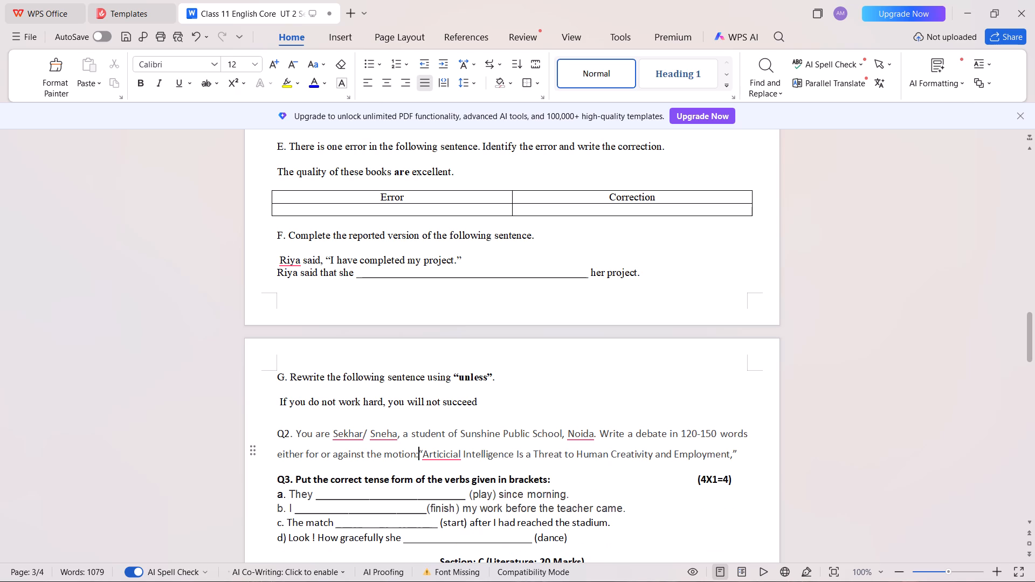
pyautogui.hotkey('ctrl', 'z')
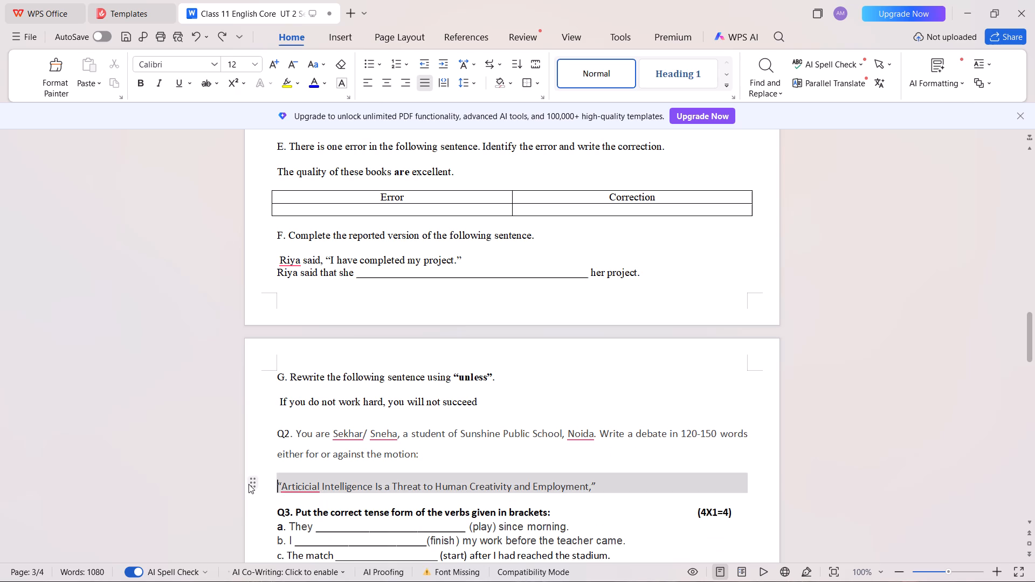
# Run the AI Shorten edit on the quoted motion paragraph below Q2.
pyautogui.click(249, 484)
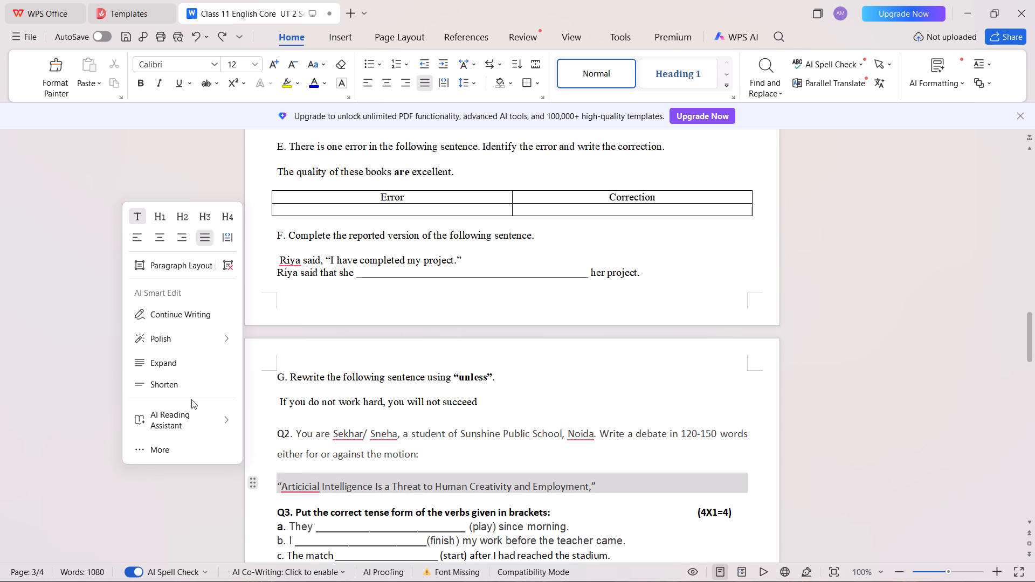
pyautogui.click(179, 384)
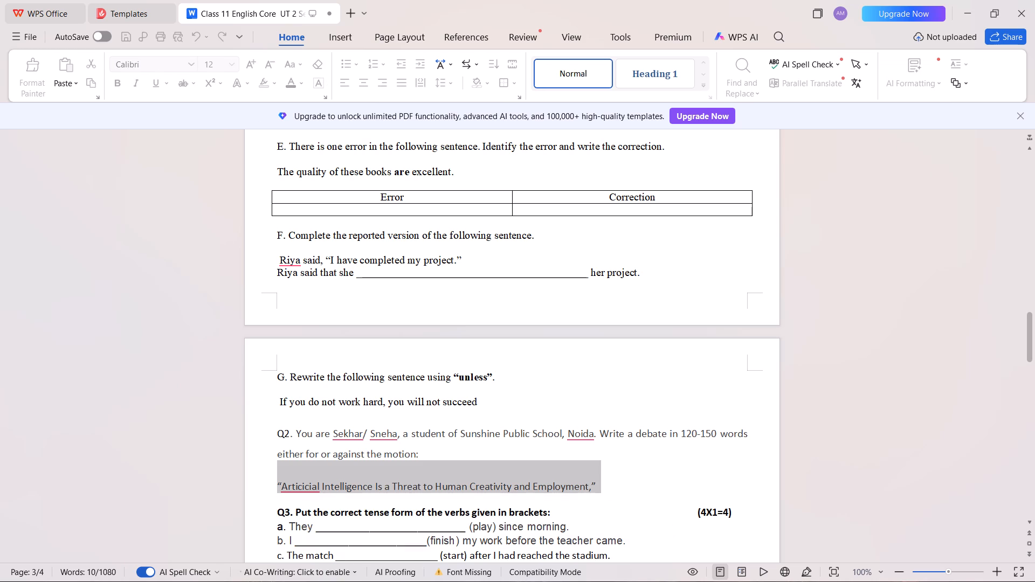
pyautogui.click(10, 394)
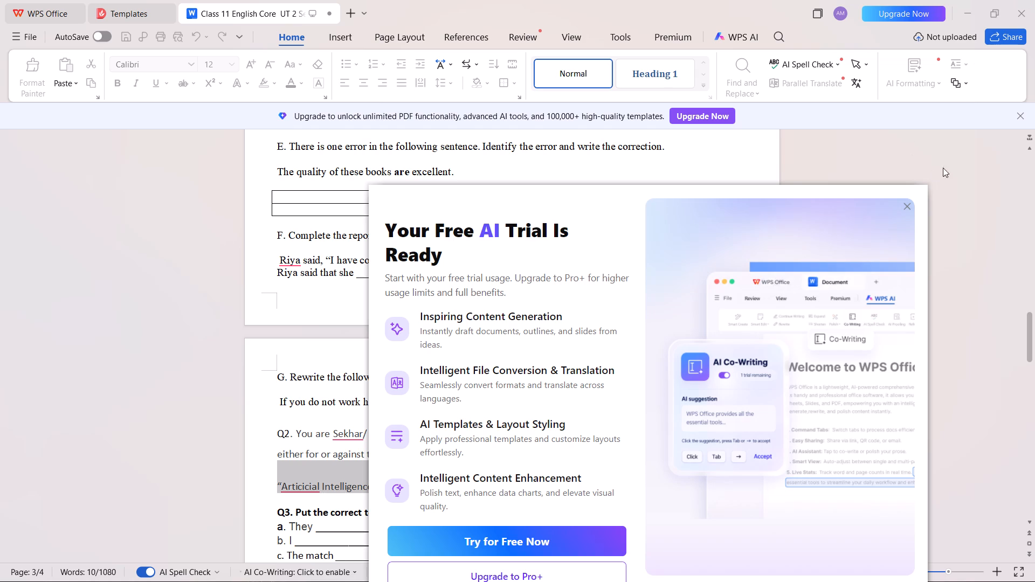
pyautogui.click(906, 204)
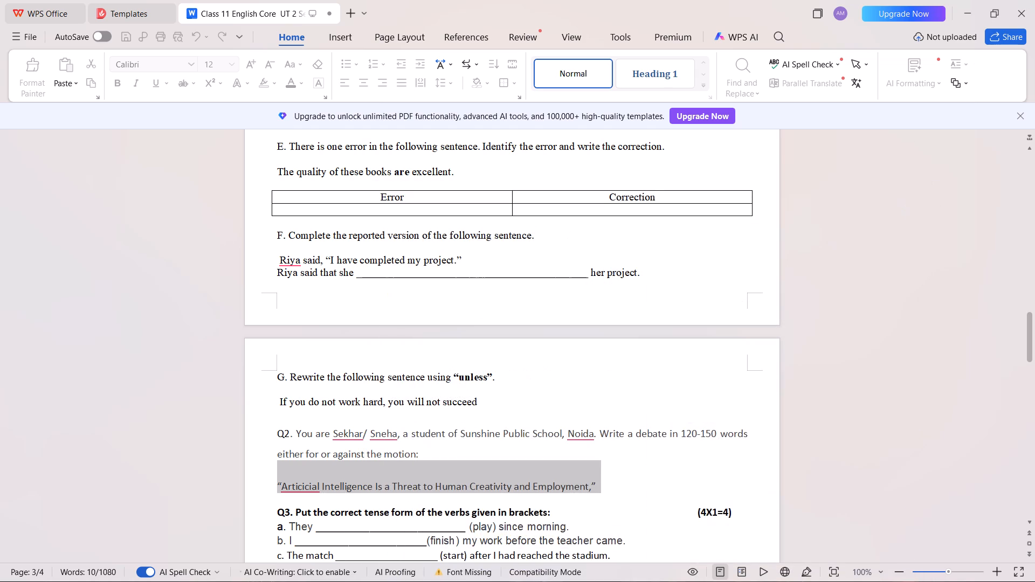
pyautogui.click(852, 418)
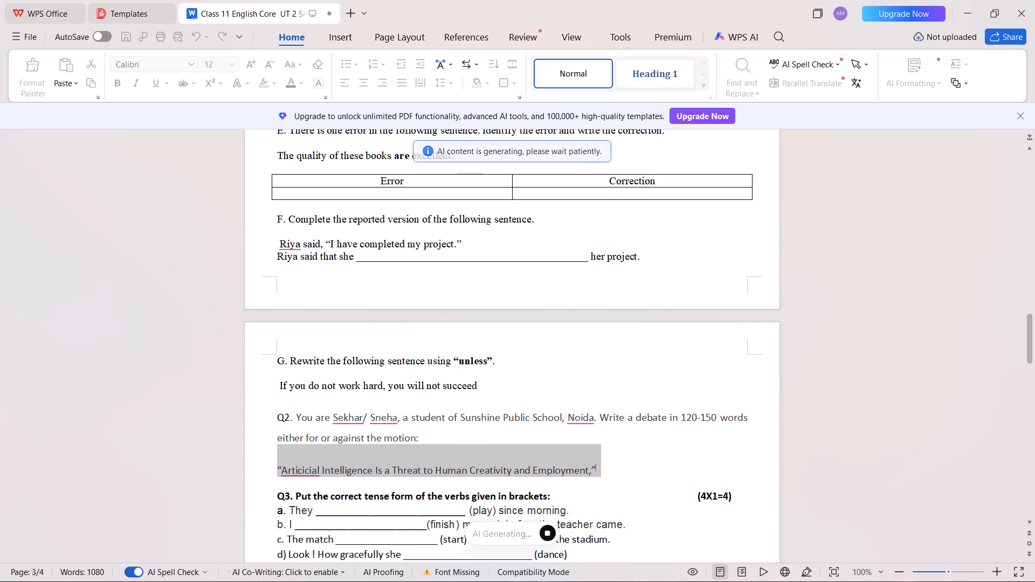
pyautogui.click(720, 451)
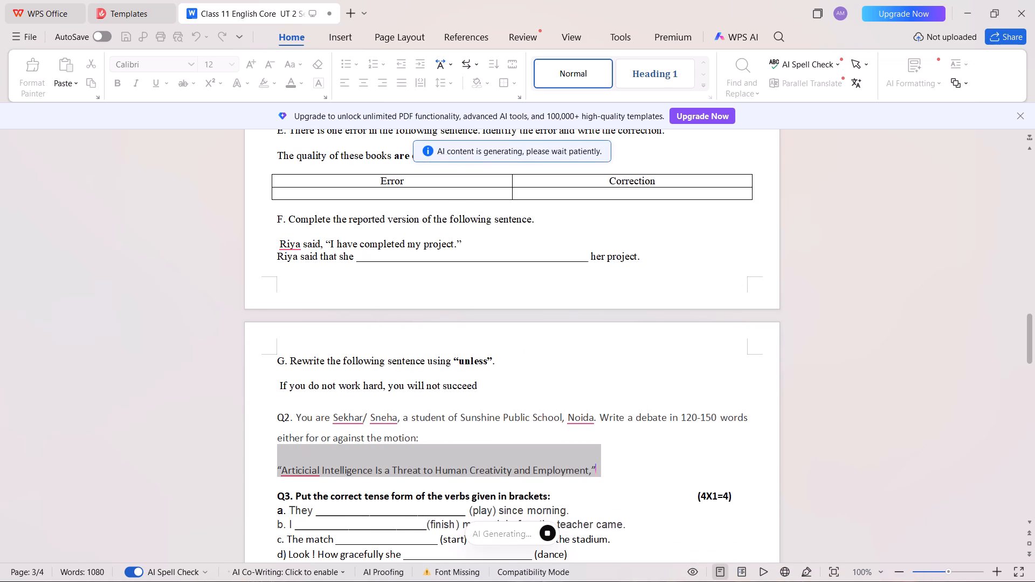
pyautogui.hotkey('ctrl', 'z')
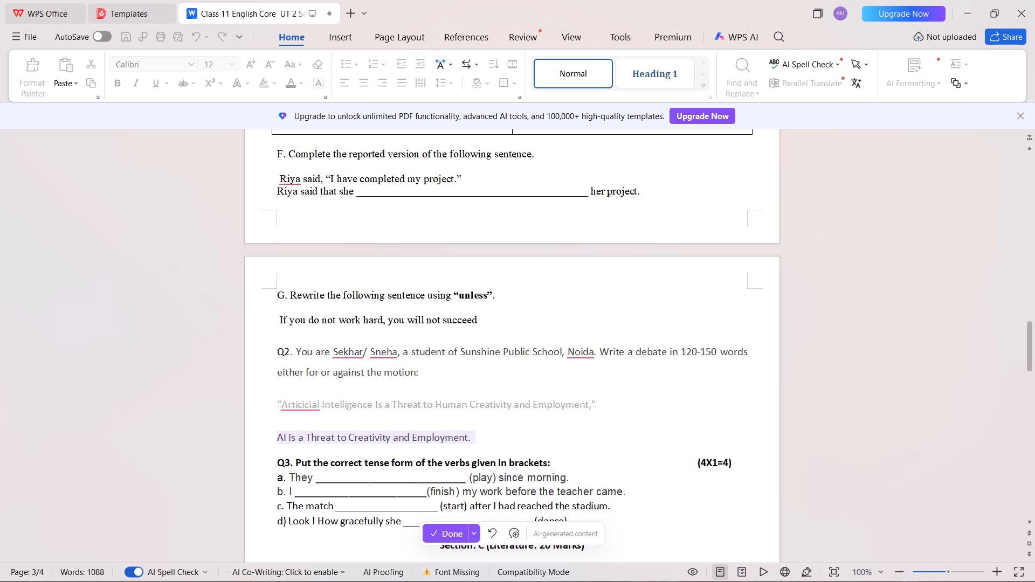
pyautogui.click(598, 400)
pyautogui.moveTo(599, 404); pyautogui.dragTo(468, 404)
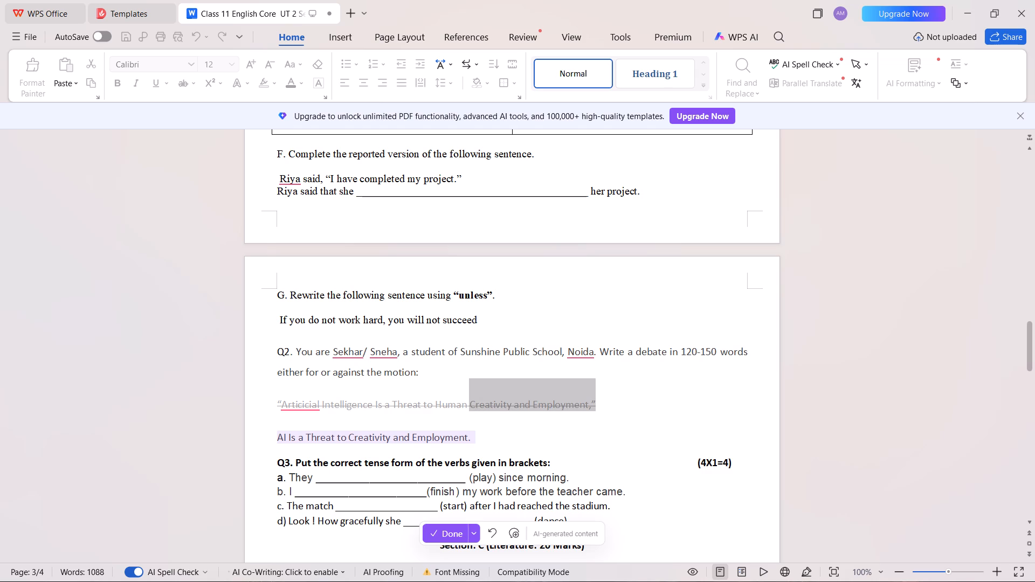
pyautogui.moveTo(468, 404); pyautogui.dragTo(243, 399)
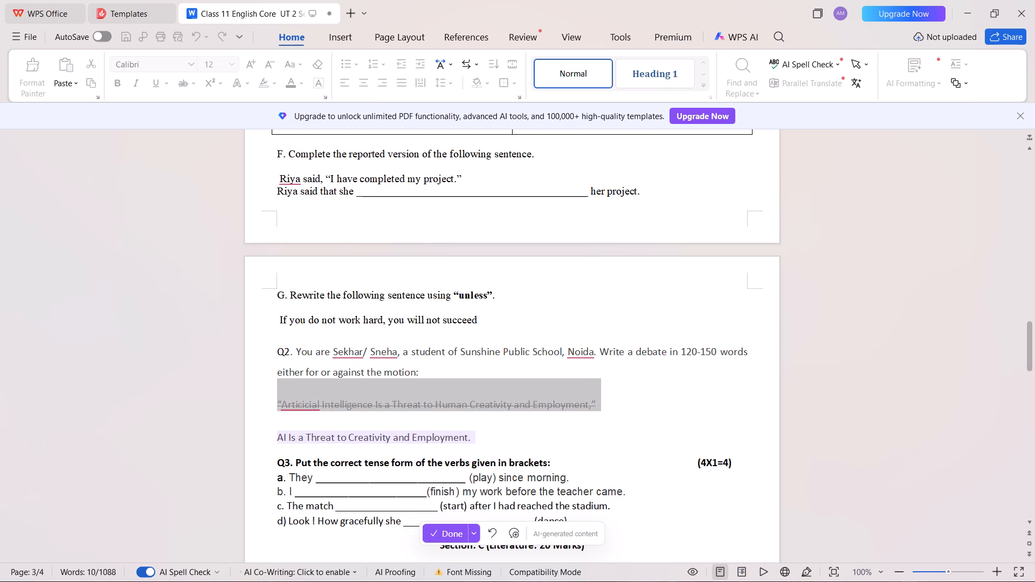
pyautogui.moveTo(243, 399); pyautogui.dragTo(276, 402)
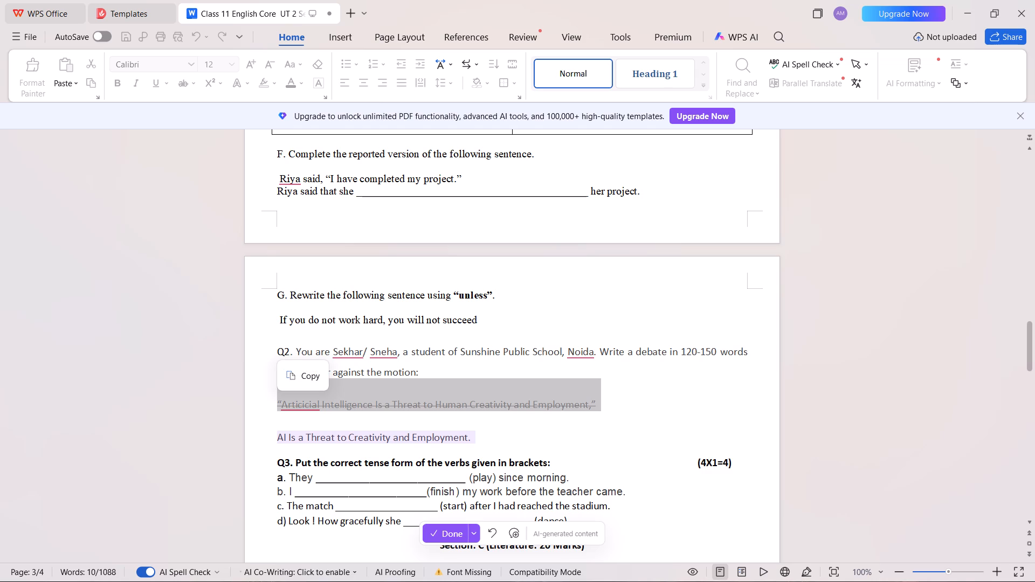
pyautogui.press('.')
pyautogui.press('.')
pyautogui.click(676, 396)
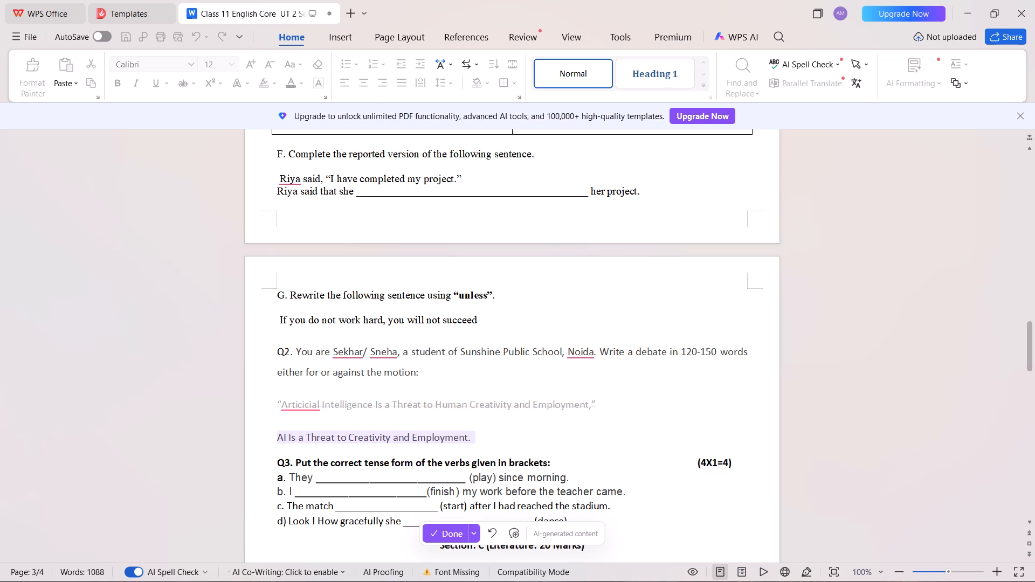
# Accept the AI-shortened motion "AI Is a Threat to Creativity and Employment." in place of the original.
pyautogui.click(458, 537)
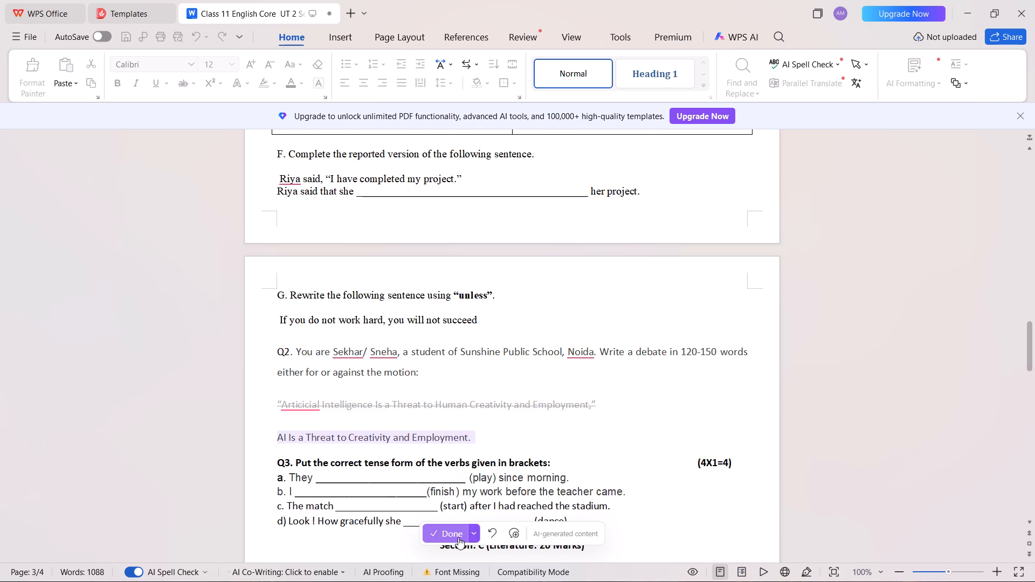
pyautogui.click(502, 385)
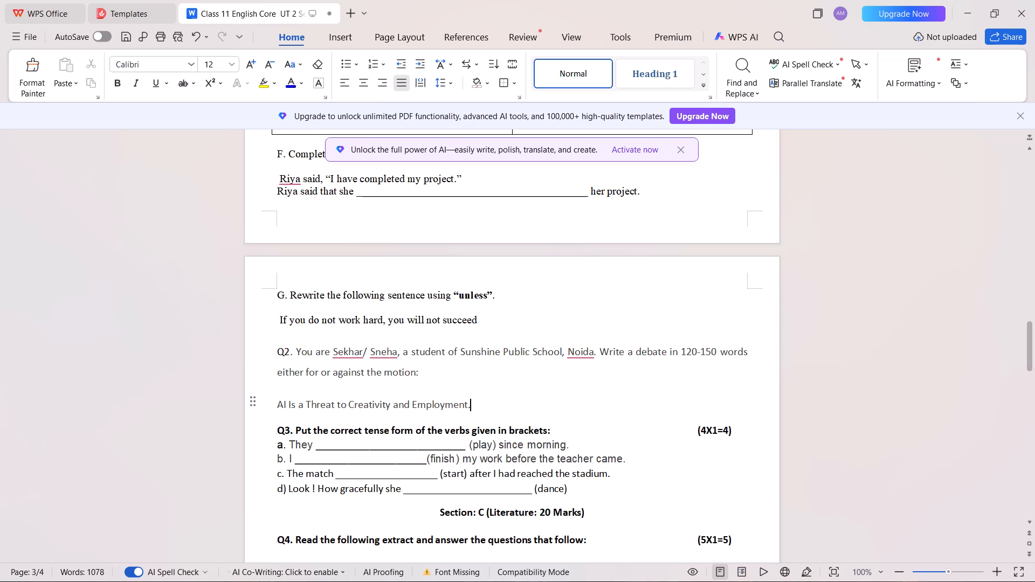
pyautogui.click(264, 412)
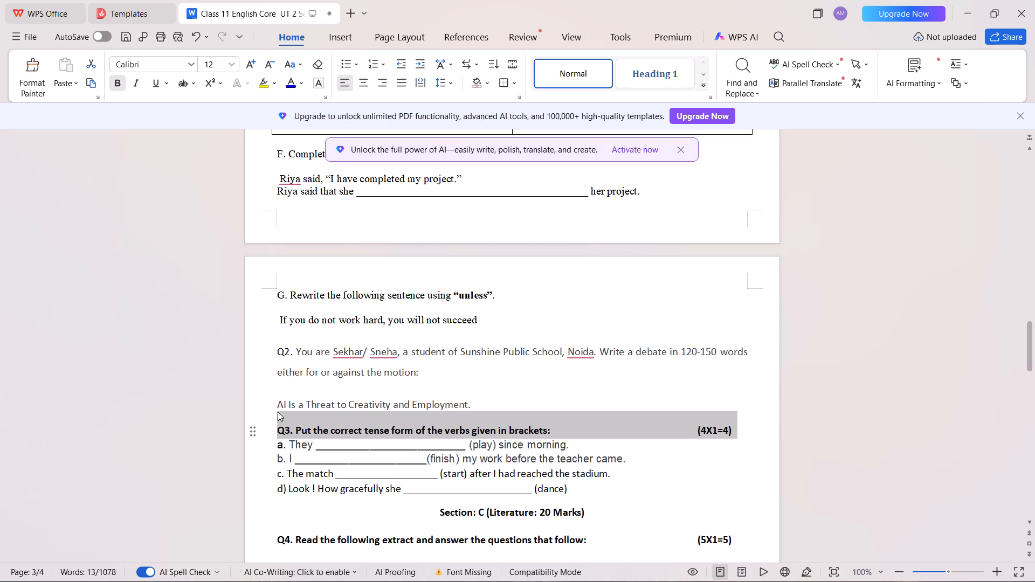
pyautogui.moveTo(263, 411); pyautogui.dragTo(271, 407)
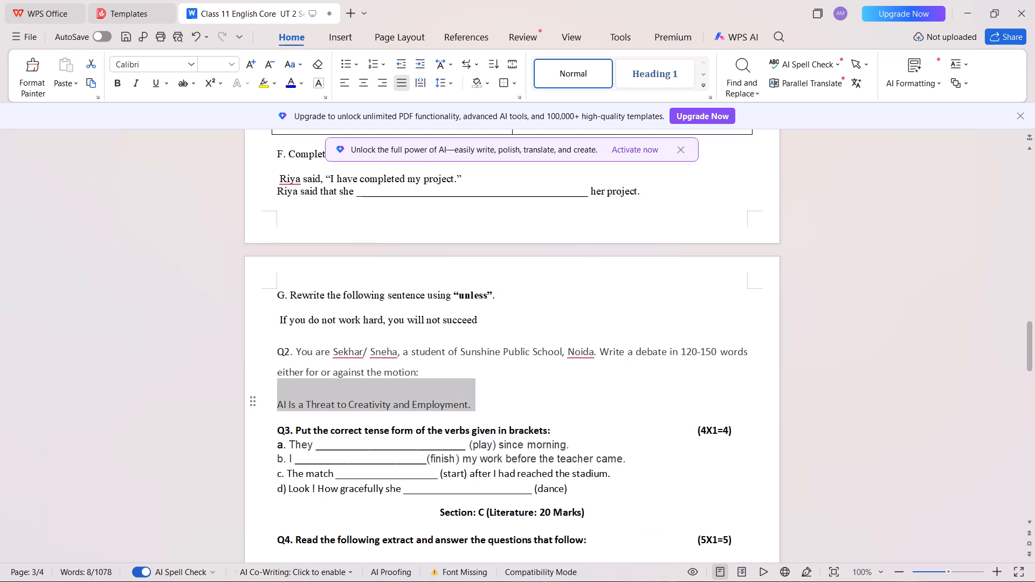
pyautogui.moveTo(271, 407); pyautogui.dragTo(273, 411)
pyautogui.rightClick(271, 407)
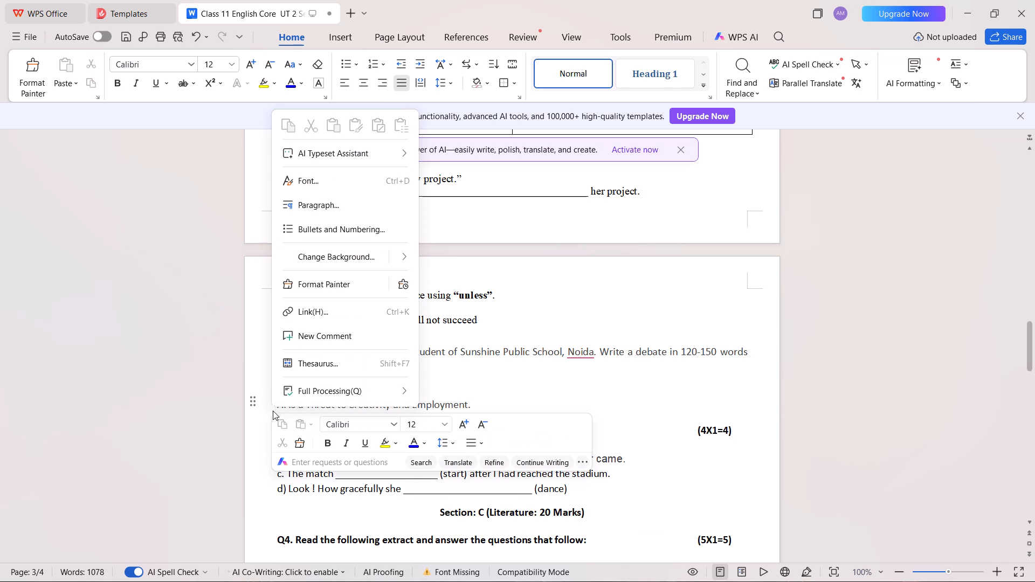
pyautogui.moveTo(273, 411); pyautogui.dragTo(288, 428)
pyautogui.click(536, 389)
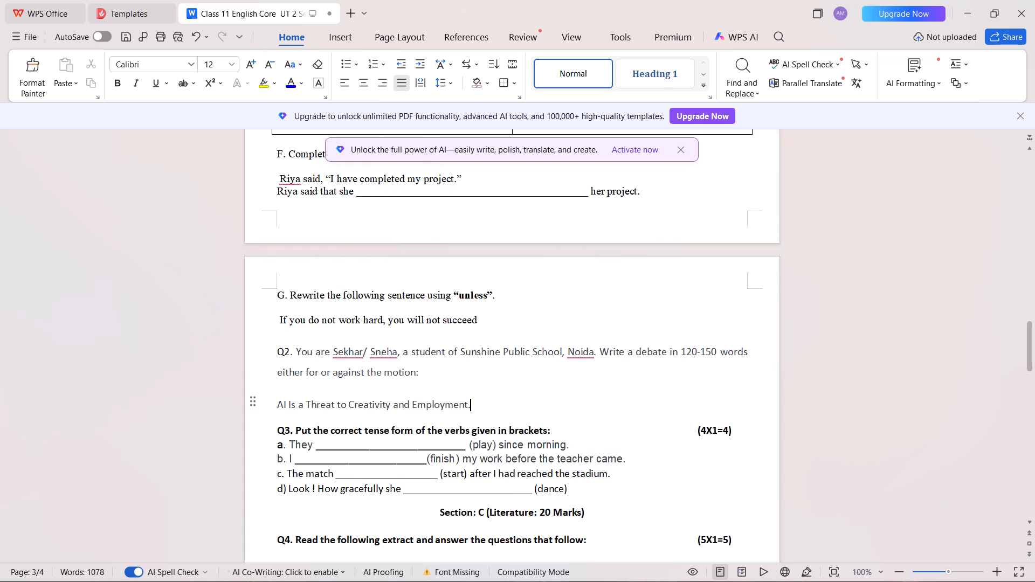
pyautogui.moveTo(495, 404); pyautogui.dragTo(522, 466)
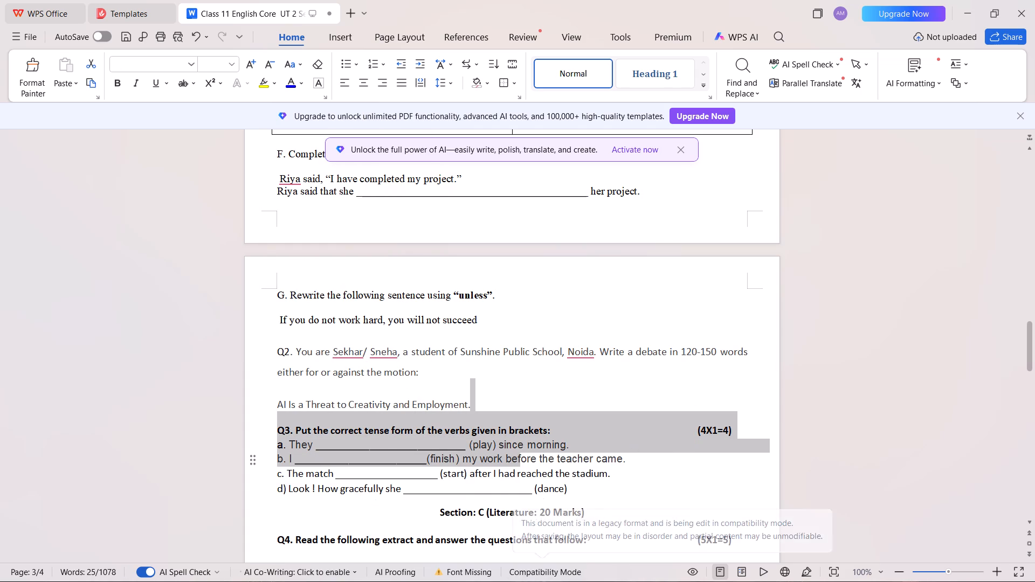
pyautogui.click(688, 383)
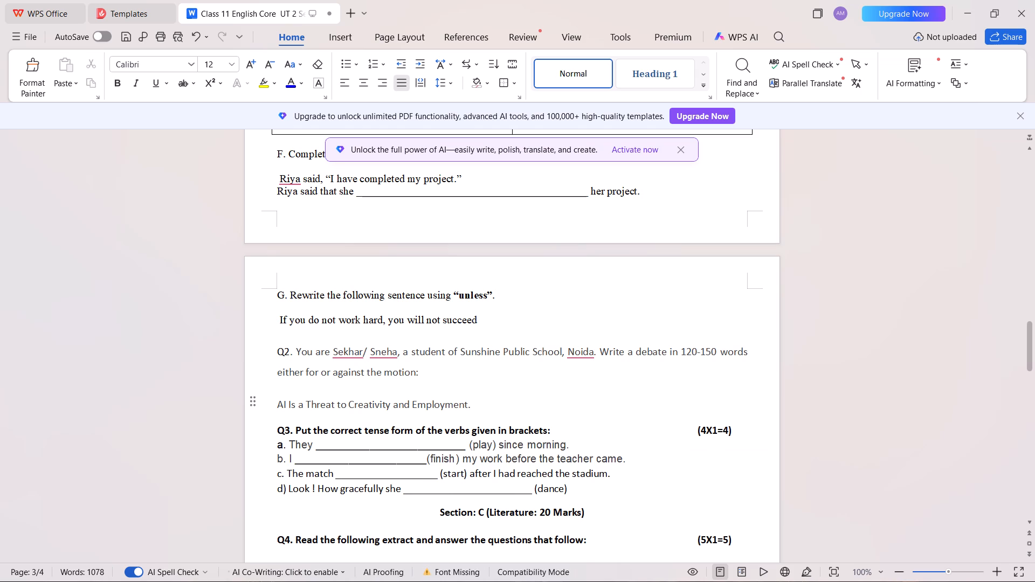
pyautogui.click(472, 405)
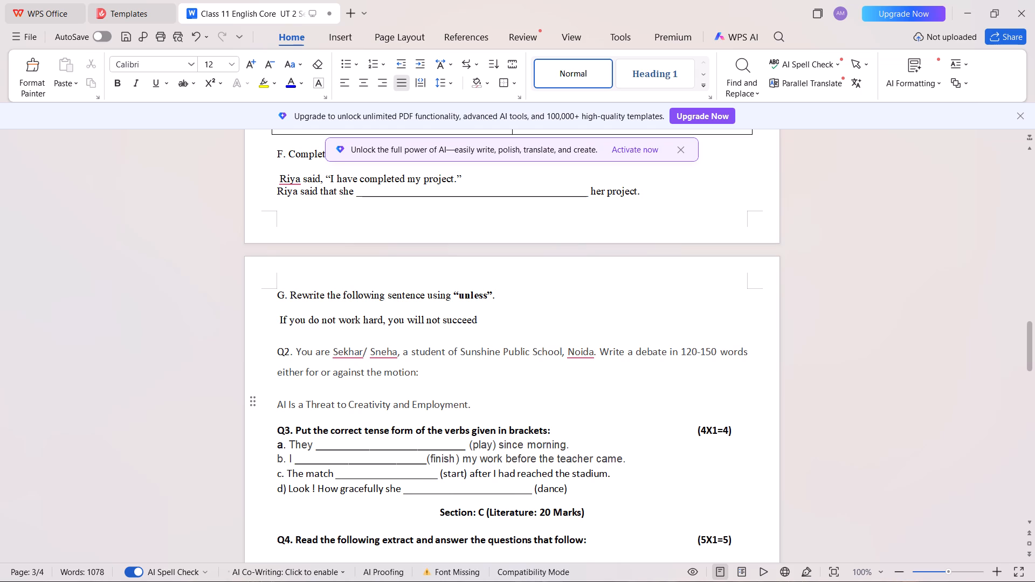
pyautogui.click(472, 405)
# Make the motion line "AI Is a Threat to Creativity and Employment." bold.
pyautogui.moveTo(470, 400); pyautogui.dragTo(268, 397)
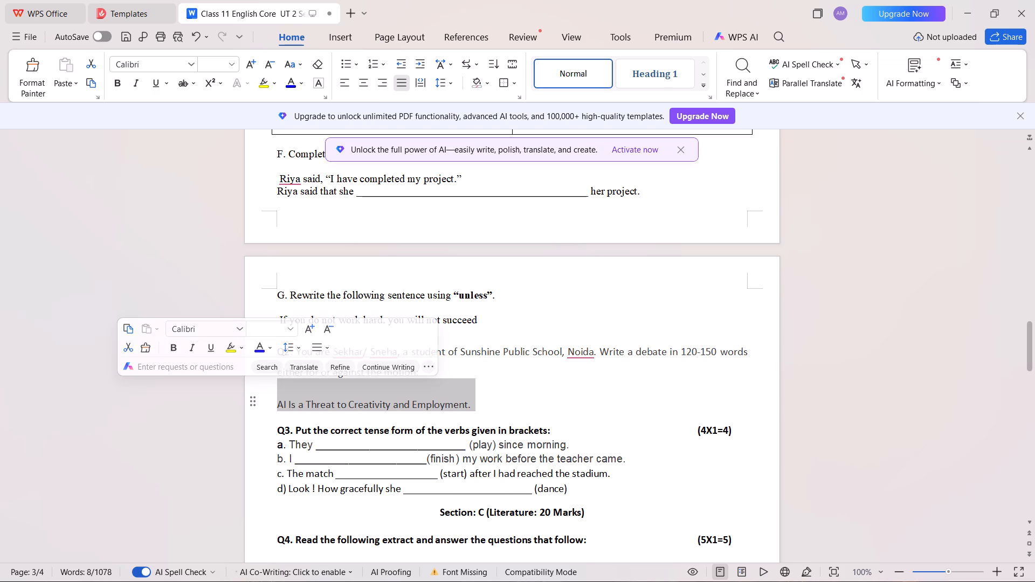
pyautogui.click(172, 348)
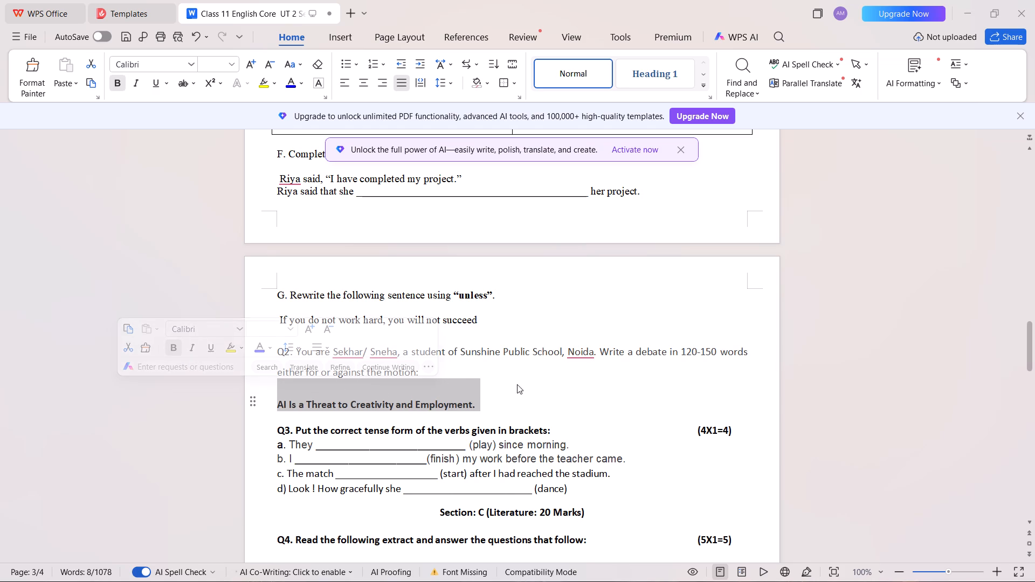
# Enclose the bold motion line below Q2 in double quotation marks.
pyautogui.click(576, 387)
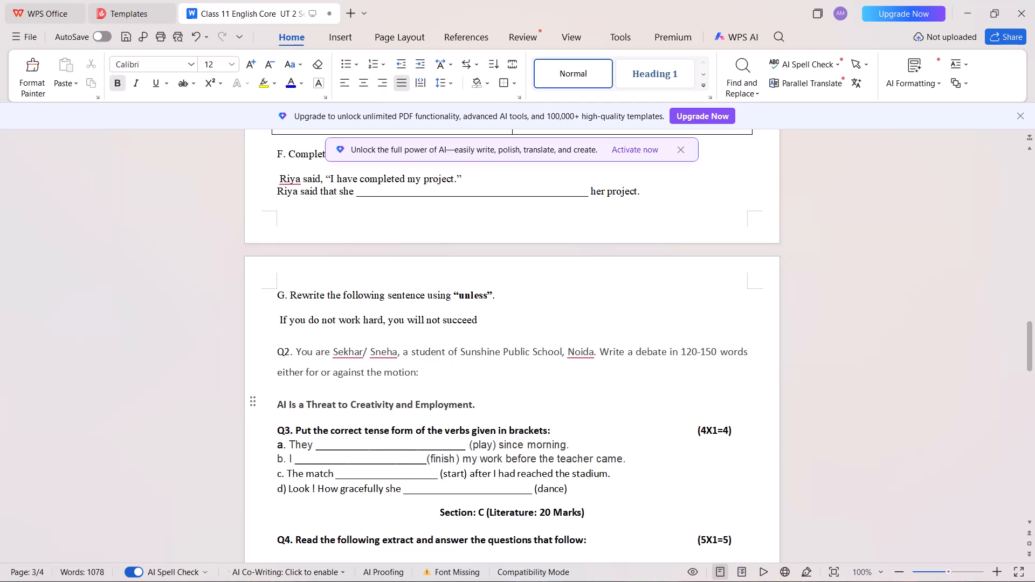
pyautogui.hotkey('shift', '"')
pyautogui.click(277, 403)
pyautogui.hotkey('shift', '"')
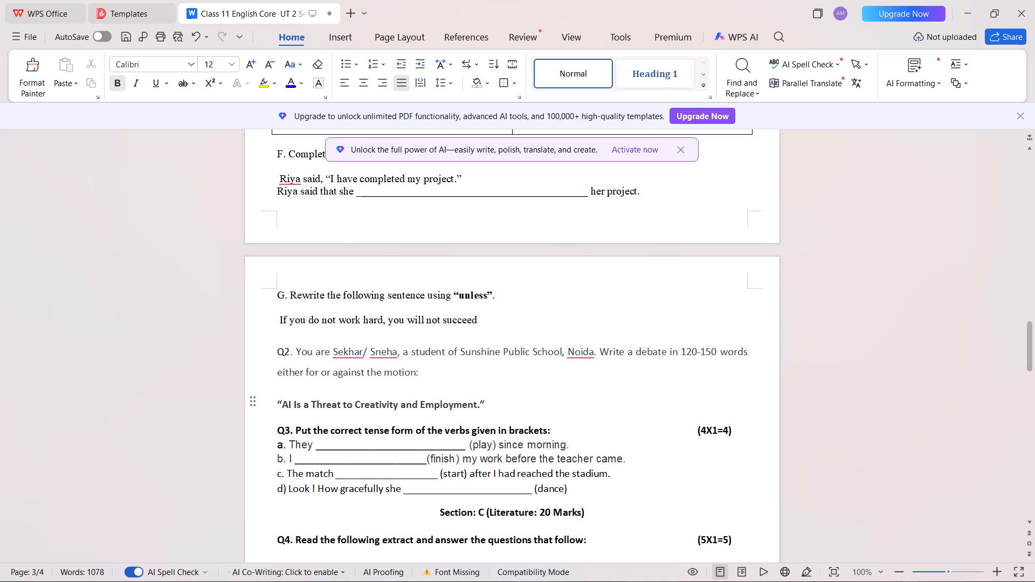
# Delete the whole Q3 tense question below the debate motion, including its sub-items a to d and the "Q3." label.
pyautogui.scroll(-3, 277, 403)
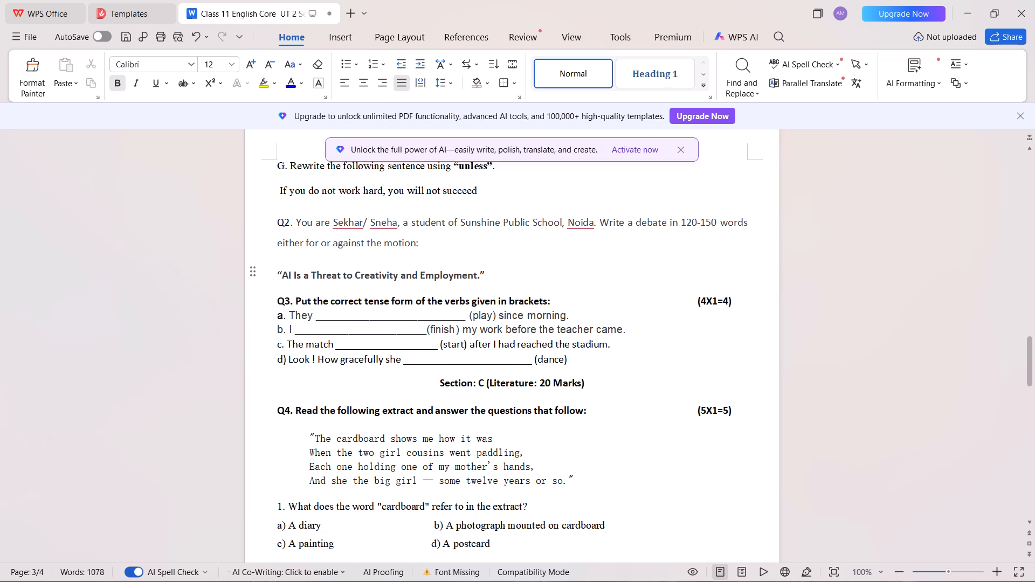
pyautogui.moveTo(292, 302); pyautogui.dragTo(558, 361)
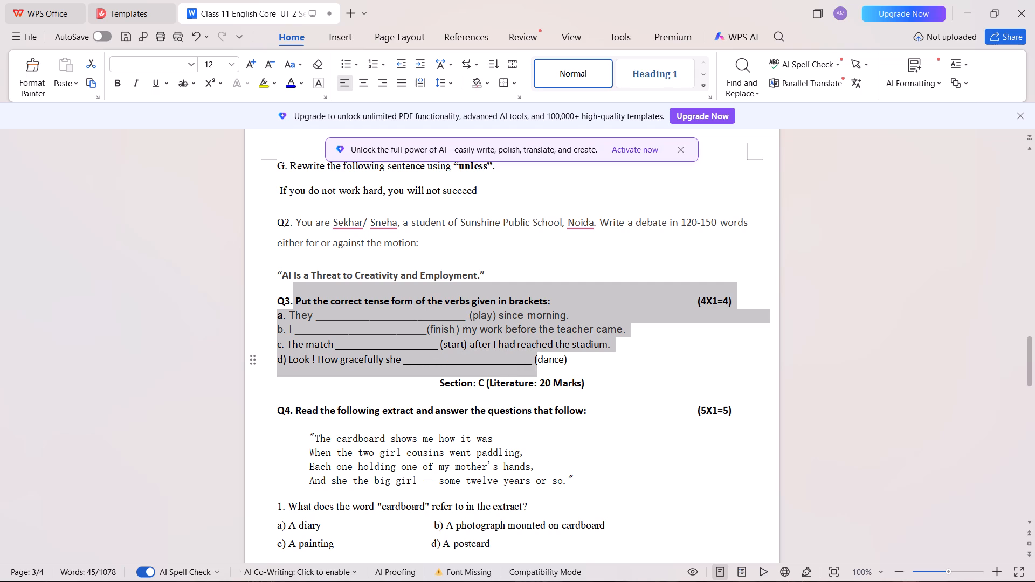
pyautogui.moveTo(558, 361); pyautogui.dragTo(620, 355)
pyautogui.press('.')
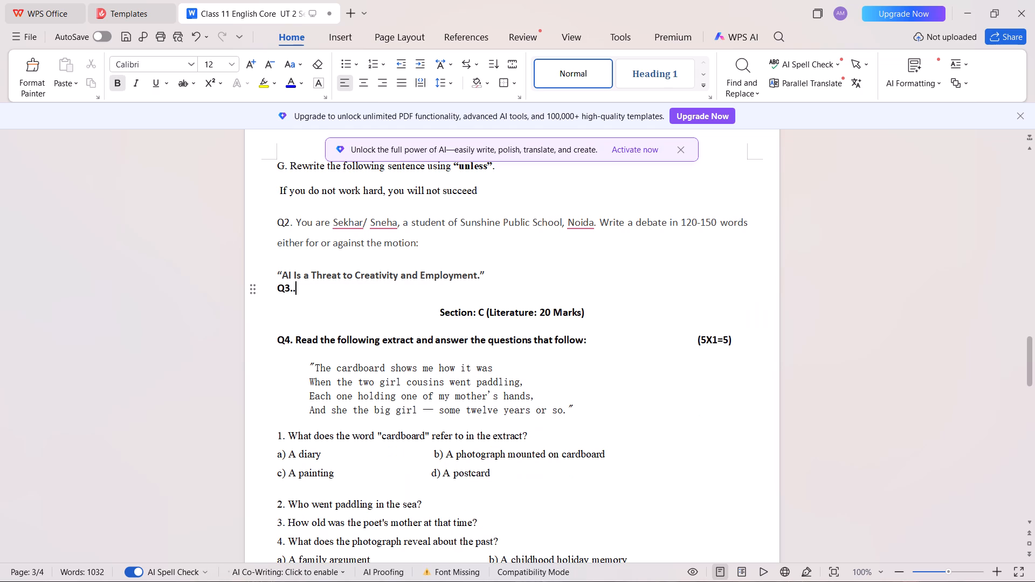
pyautogui.press('BackSpace')
pyautogui.press('BackSpace')
pyautogui.press('BackSpace')
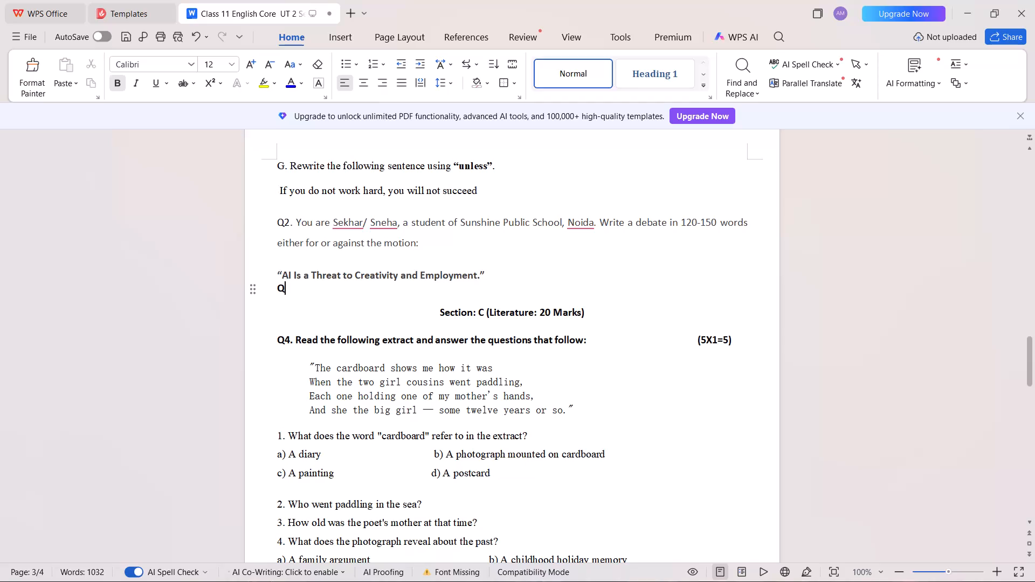
pyautogui.press('BackSpace')
# Enter "OR" on the empty line below the debate motion and make it centred and bold.
pyautogui.press('space')
pyautogui.press('space')
pyautogui.press('space')
pyautogui.press('space')
pyautogui.write('OR')
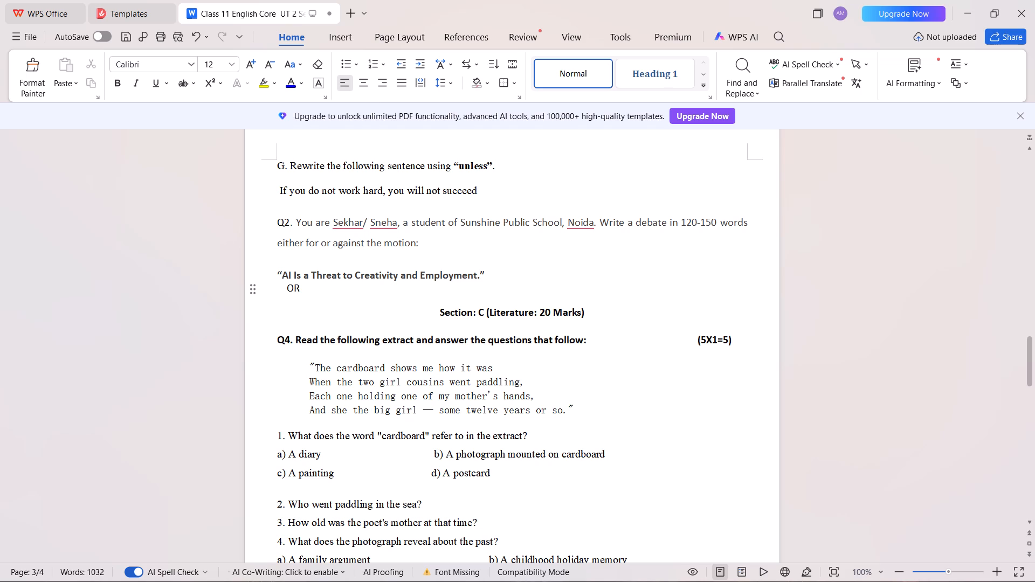
pyautogui.moveTo(308, 293); pyautogui.dragTo(267, 295)
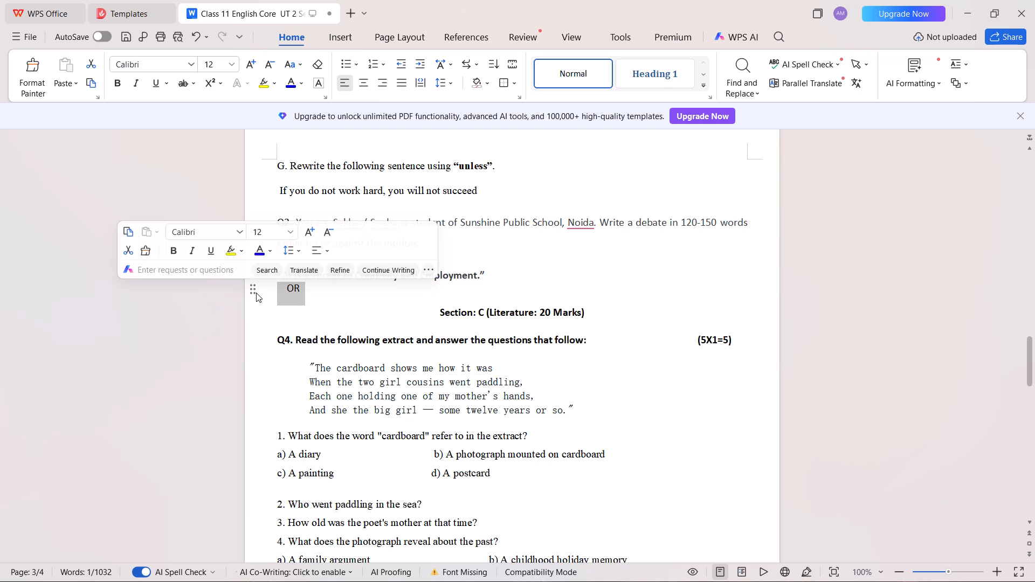
pyautogui.click(367, 86)
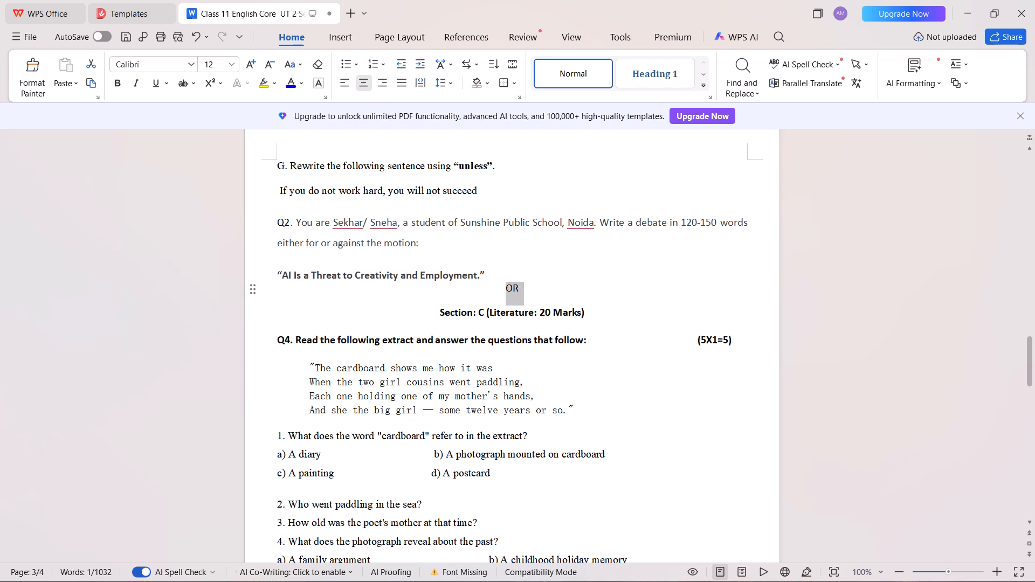
pyautogui.click(118, 79)
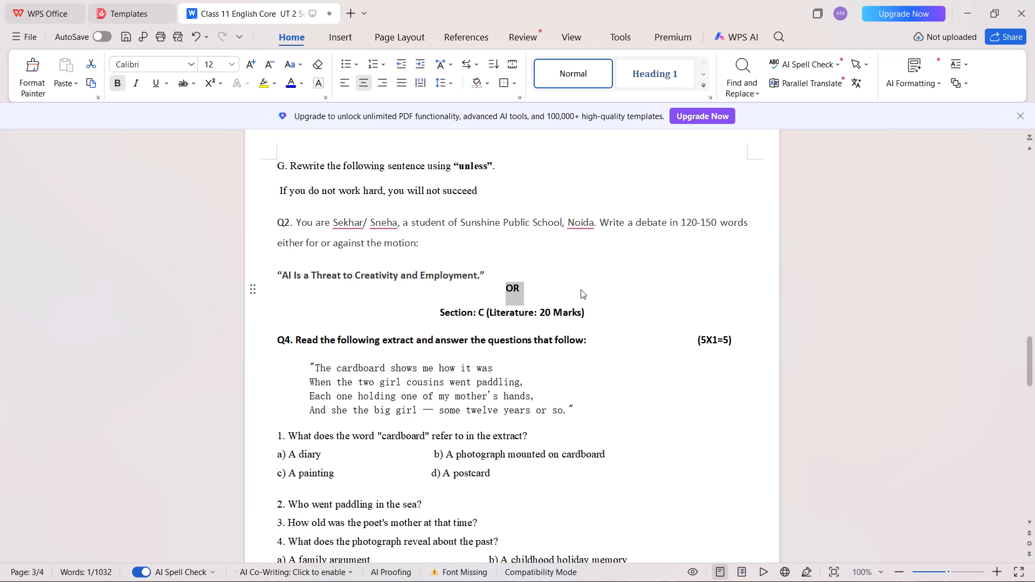
# Add a left-aligned blank line below the "OR" line.
pyautogui.click(544, 290)
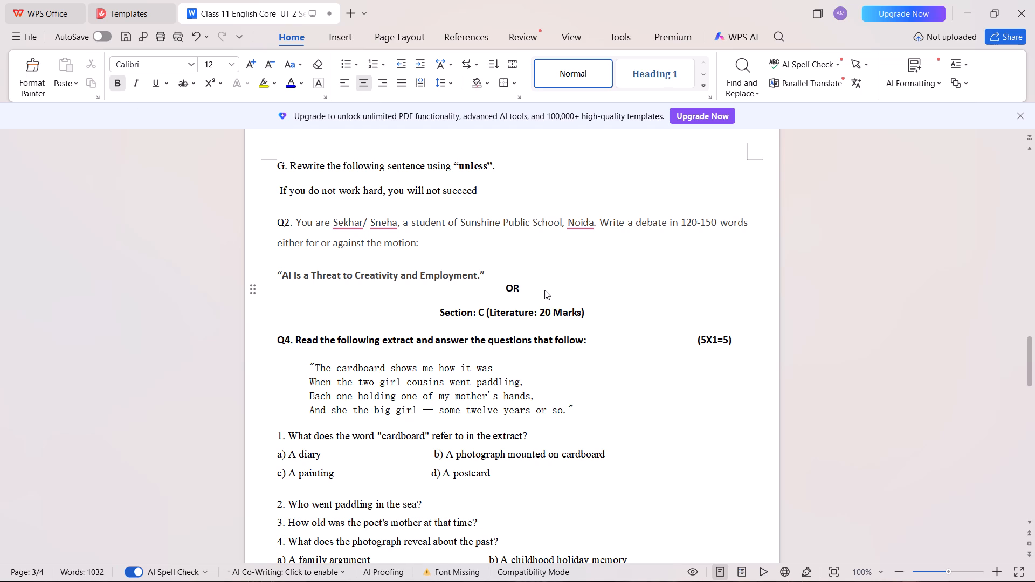
pyautogui.press('Return')
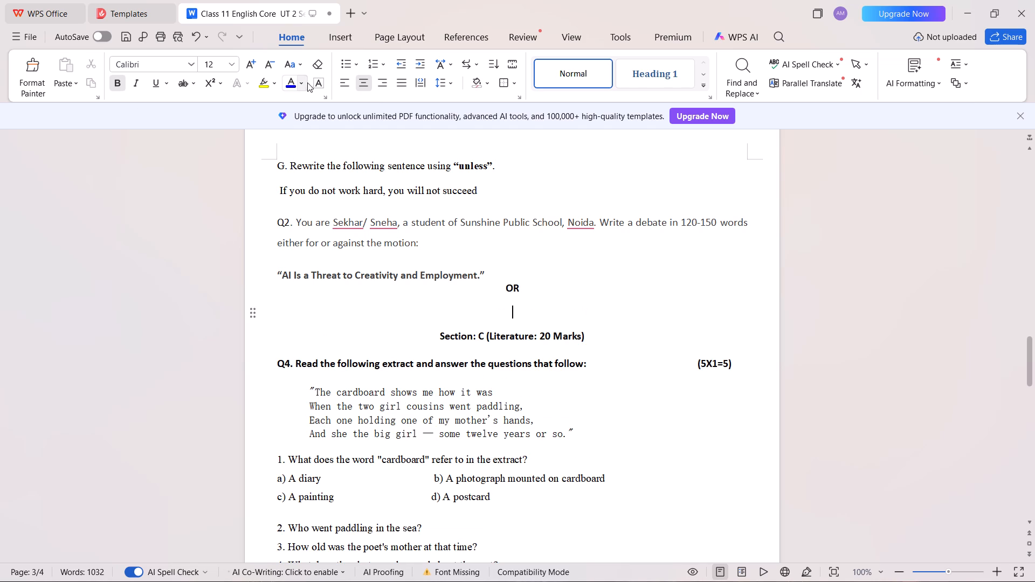
pyautogui.click(339, 85)
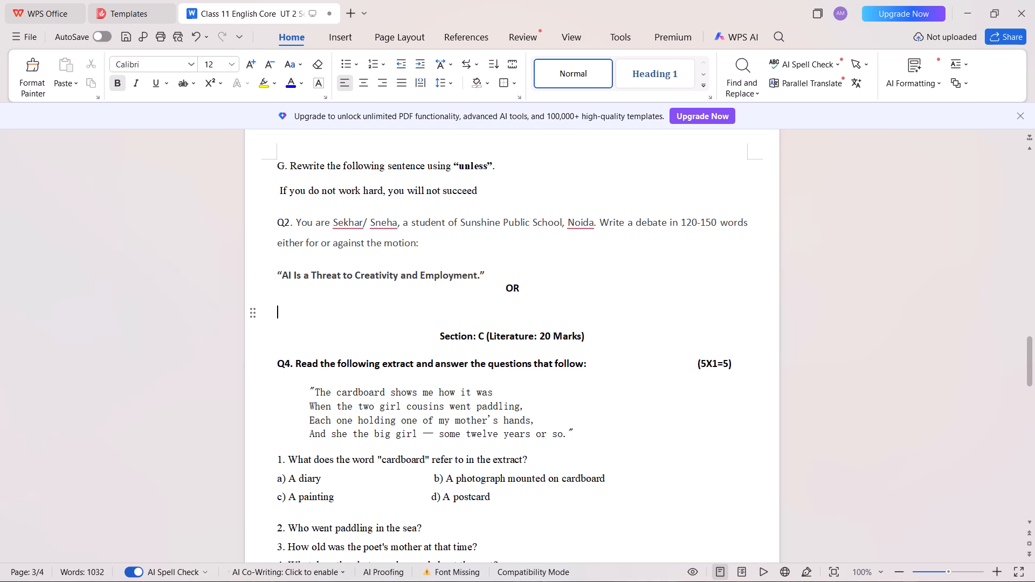
# Relabel the debate question from Q2 to "Q2 A." and make the label bold.
pyautogui.click(293, 222)
pyautogui.press('BackSpace')
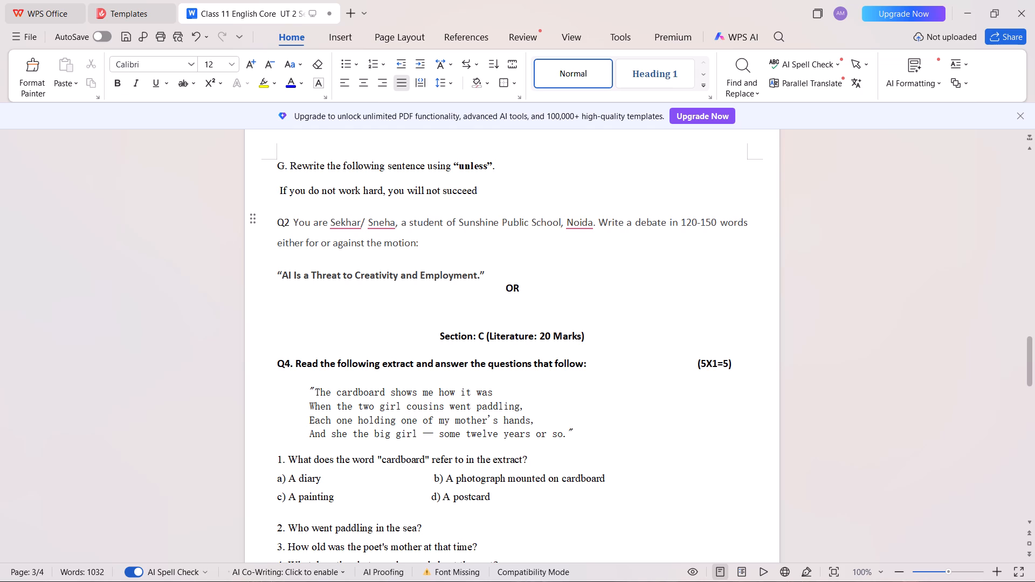
pyautogui.press('space')
pyautogui.write('A')
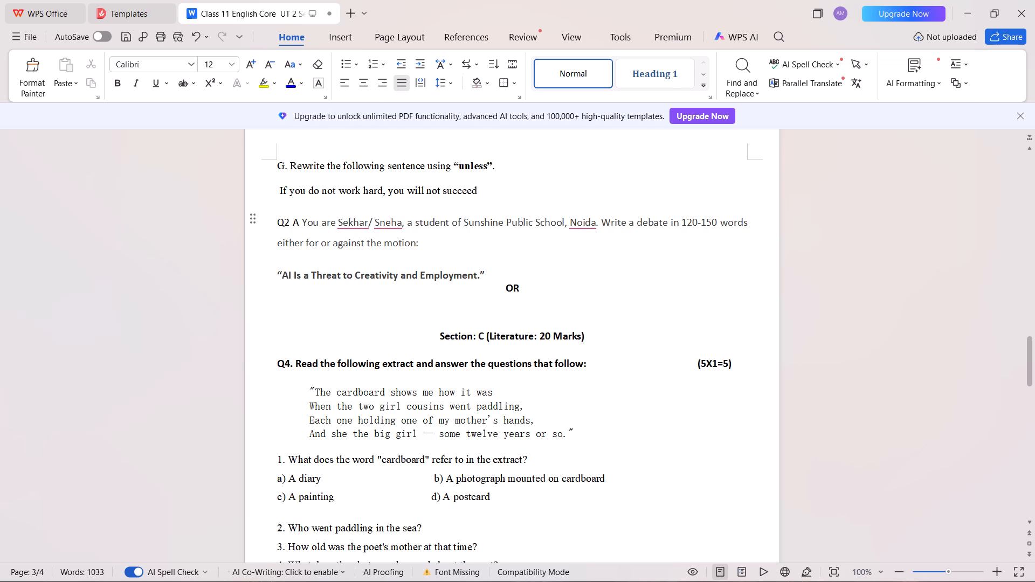
pyautogui.write('.')
pyautogui.press('space')
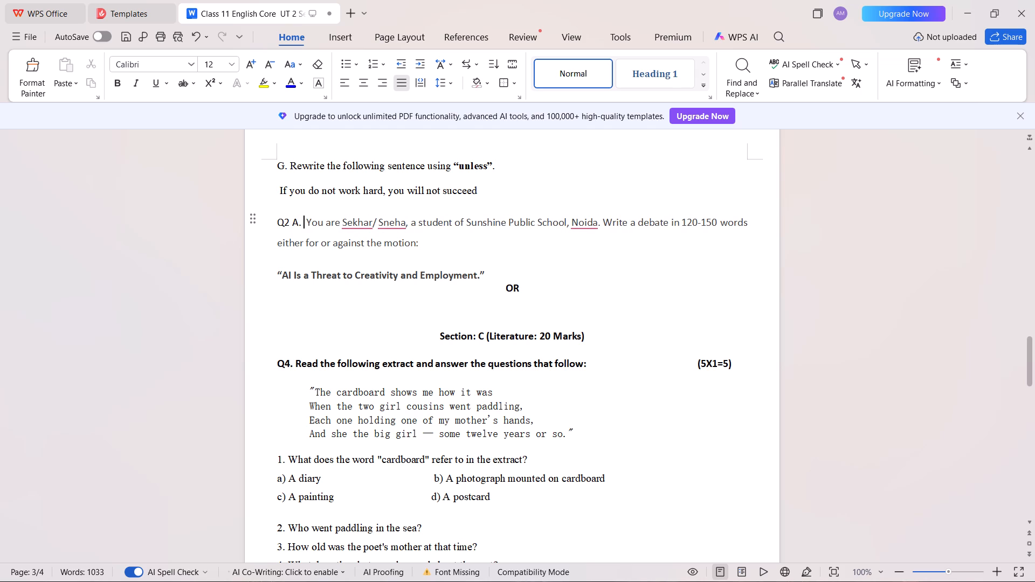
pyautogui.moveTo(300, 223); pyautogui.dragTo(278, 225)
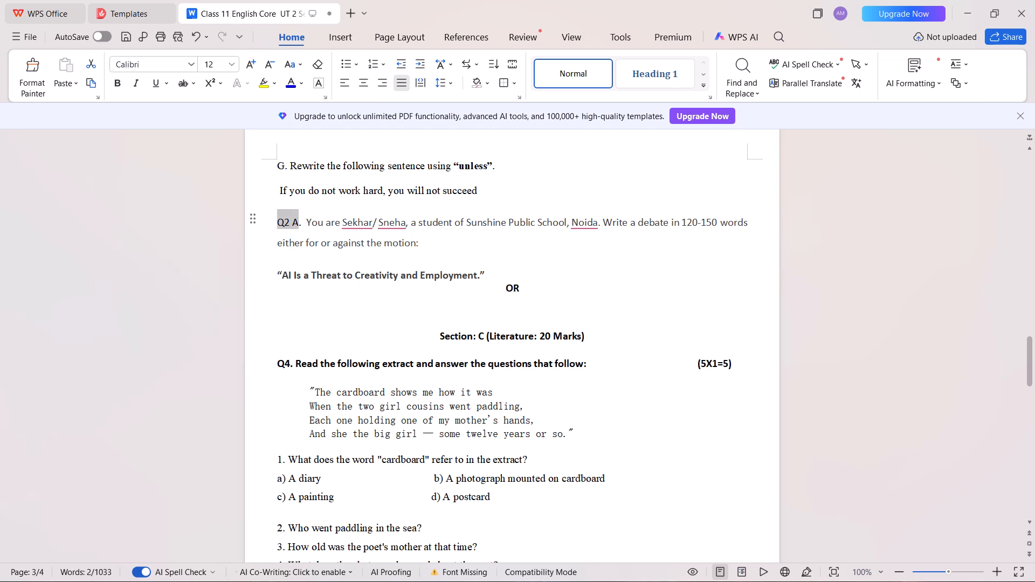
pyautogui.moveTo(278, 225); pyautogui.dragTo(275, 225)
pyautogui.click(174, 178)
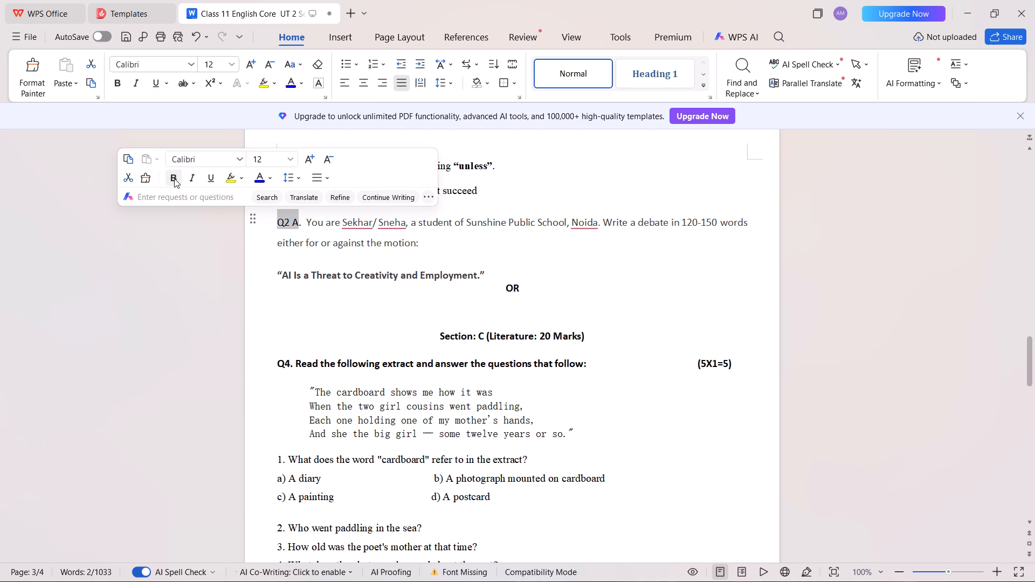
# Add another left-aligned line directly below "OR" and enter the bold question label "Q2. B." on it.
pyautogui.click(567, 286)
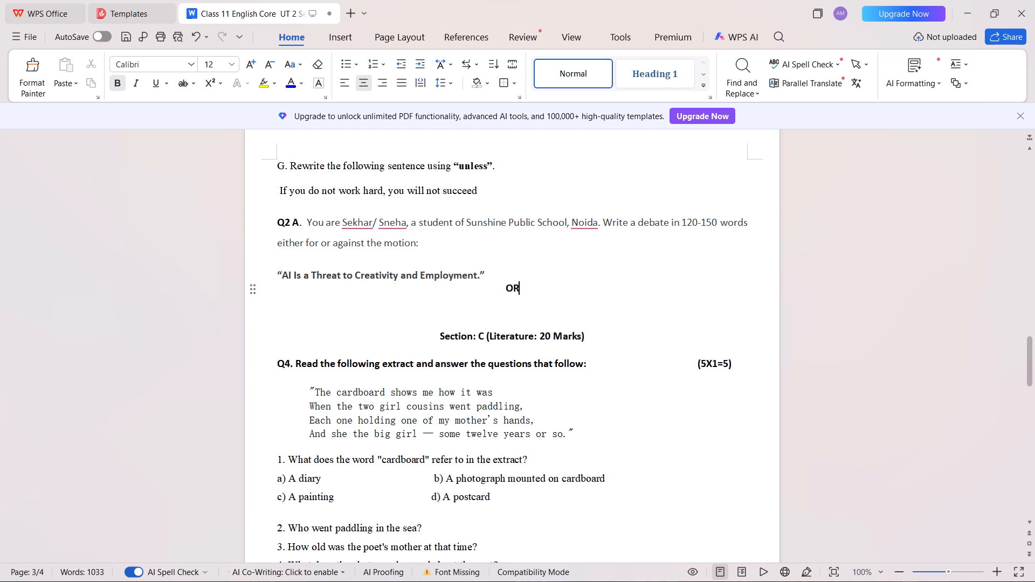
pyautogui.press('Return')
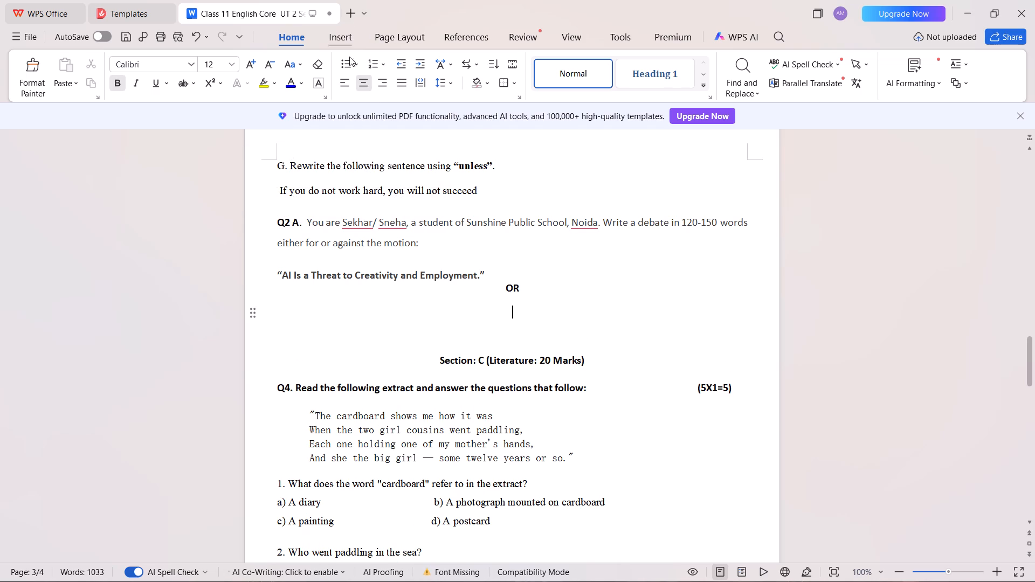
pyautogui.click(345, 78)
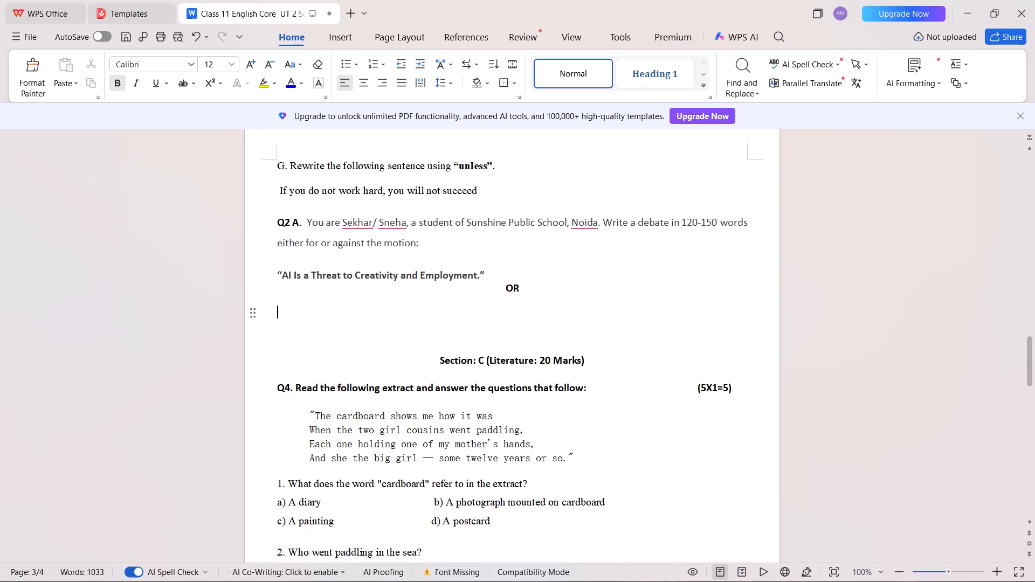
pyautogui.write('Q2')
pyautogui.write('.')
pyautogui.press('space')
pyautogui.hotkey('shift', 'b')
pyautogui.write('.')
pyautogui.press('space')
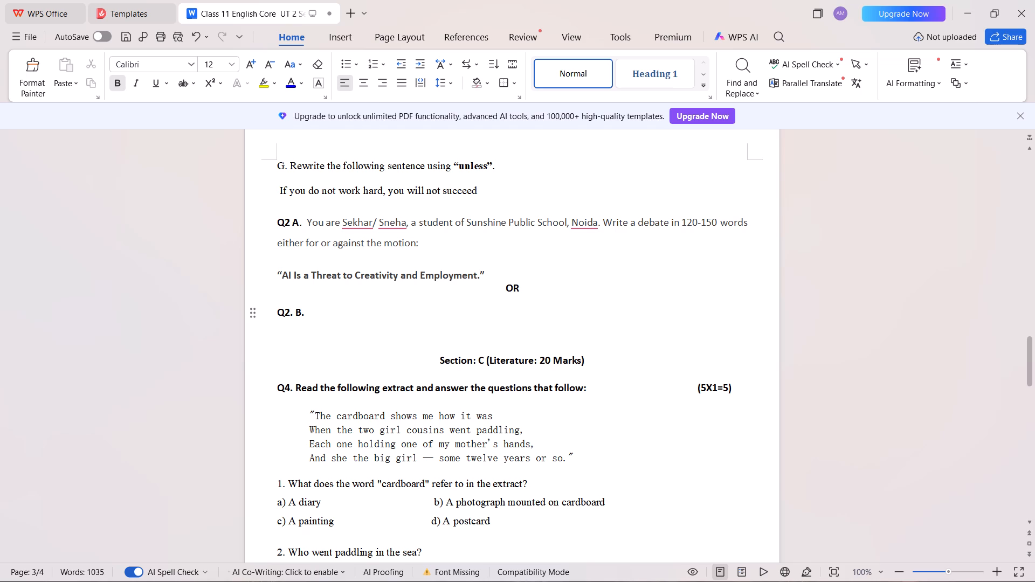
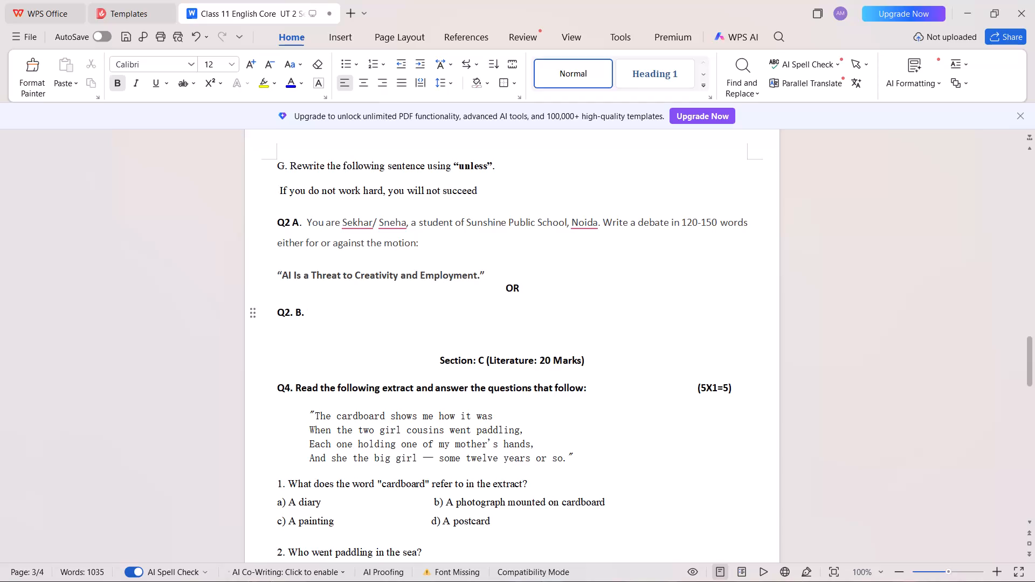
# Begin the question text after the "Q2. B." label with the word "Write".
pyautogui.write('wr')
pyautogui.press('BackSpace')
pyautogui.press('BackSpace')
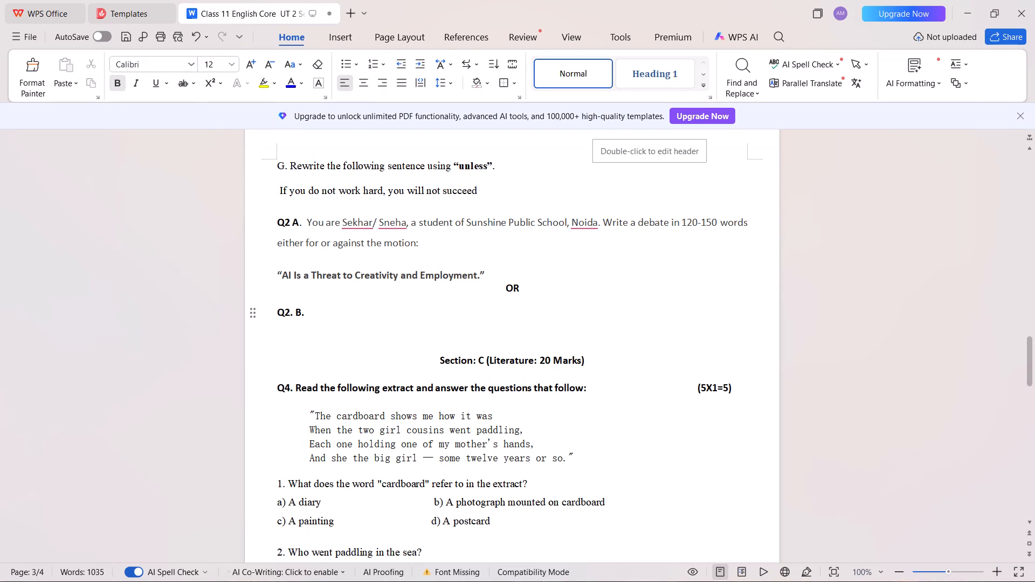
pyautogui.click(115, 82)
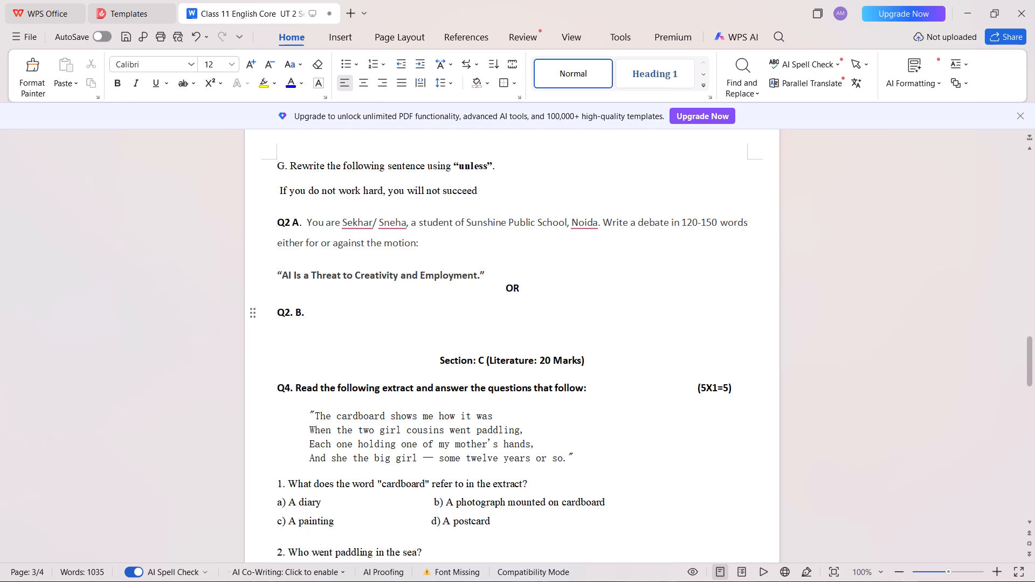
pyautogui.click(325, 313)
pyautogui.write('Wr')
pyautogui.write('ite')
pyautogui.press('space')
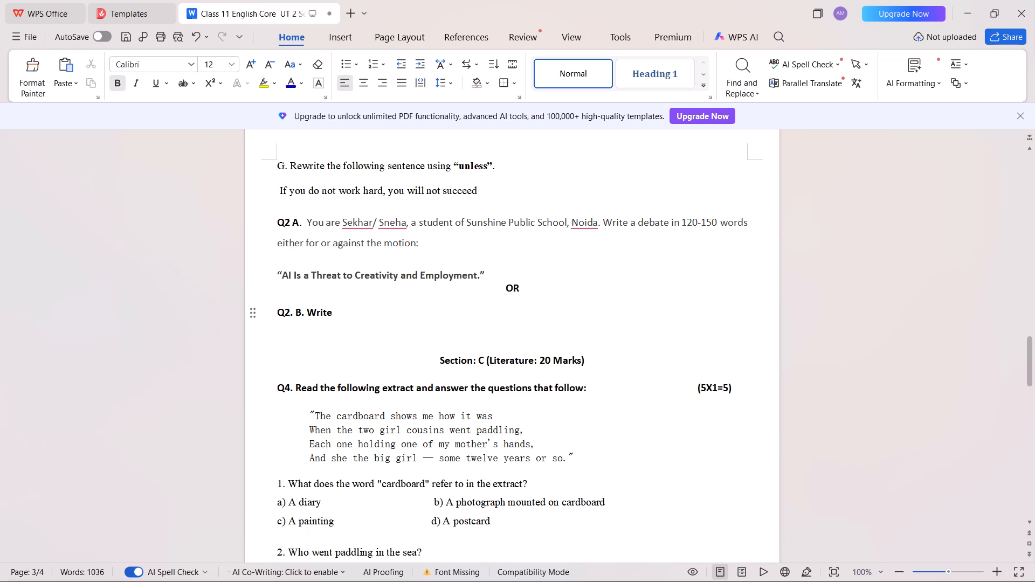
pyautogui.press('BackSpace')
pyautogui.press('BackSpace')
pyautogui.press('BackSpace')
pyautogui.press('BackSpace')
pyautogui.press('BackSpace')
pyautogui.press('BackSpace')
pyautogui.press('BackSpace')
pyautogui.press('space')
pyautogui.rightClick(314, 310)
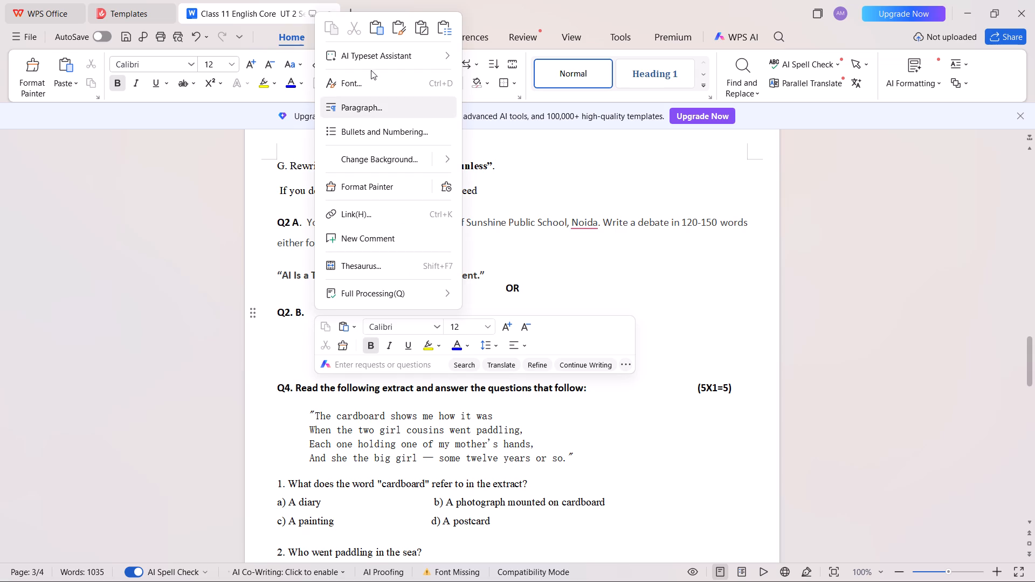
pyautogui.click(373, 27)
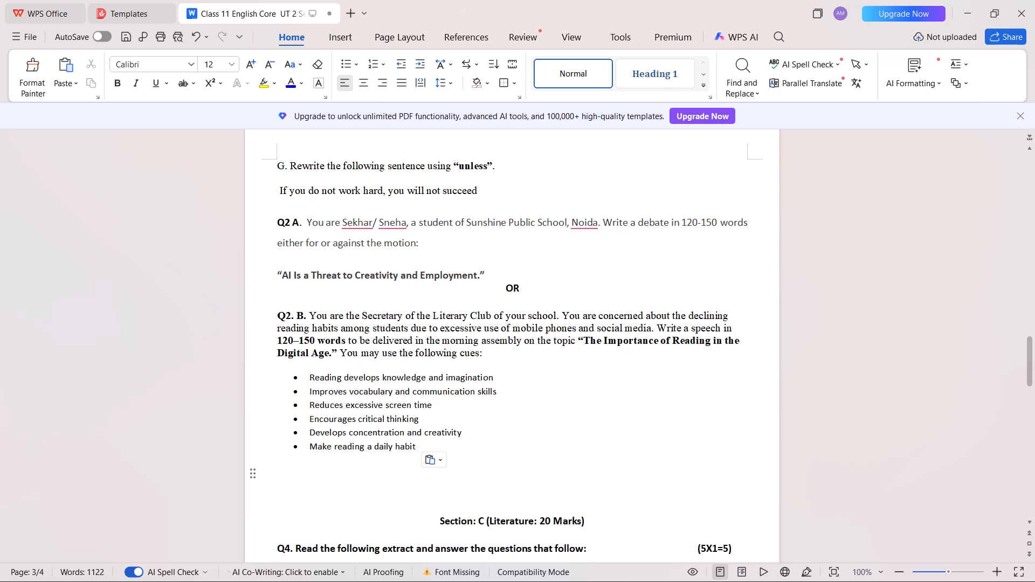
# Add "(5 Marks)" near the right margin on the Q2 A line ending "either for or against the motion:".
pyautogui.scroll(-4, 503, 463)
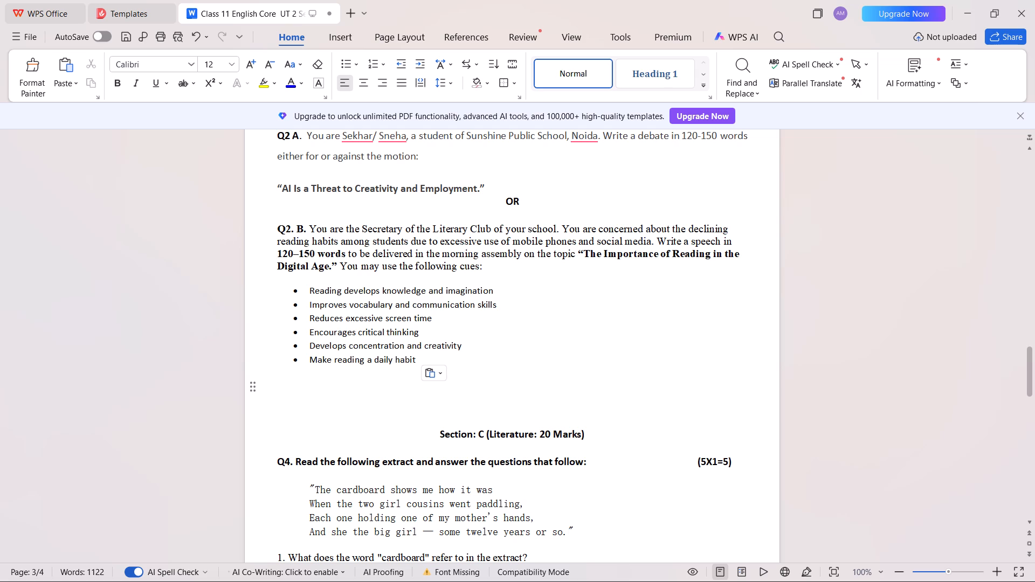
pyautogui.scroll(3, 526, 304)
pyautogui.click(499, 290)
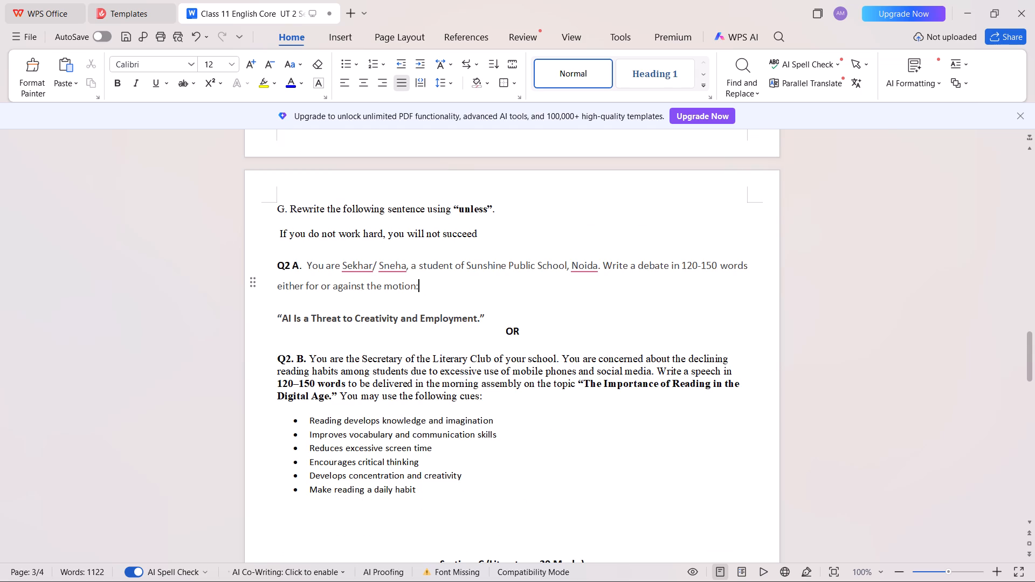
pyautogui.press('space')
pyautogui.press('space')
pyautogui.press('space')
pyautogui.press('space')
pyautogui.press('space')
pyautogui.press('space')
pyautogui.press('space')
pyautogui.press('space')
pyautogui.press('space')
pyautogui.press('space')
pyautogui.press('space')
pyautogui.press('space')
pyautogui.press('space')
pyautogui.press('space')
pyautogui.press('space')
pyautogui.press('space')
pyautogui.press('space')
pyautogui.press('space')
pyautogui.press('space')
pyautogui.press('space')
pyautogui.write('(5 Marks')
pyautogui.hotkey('shift', ')')
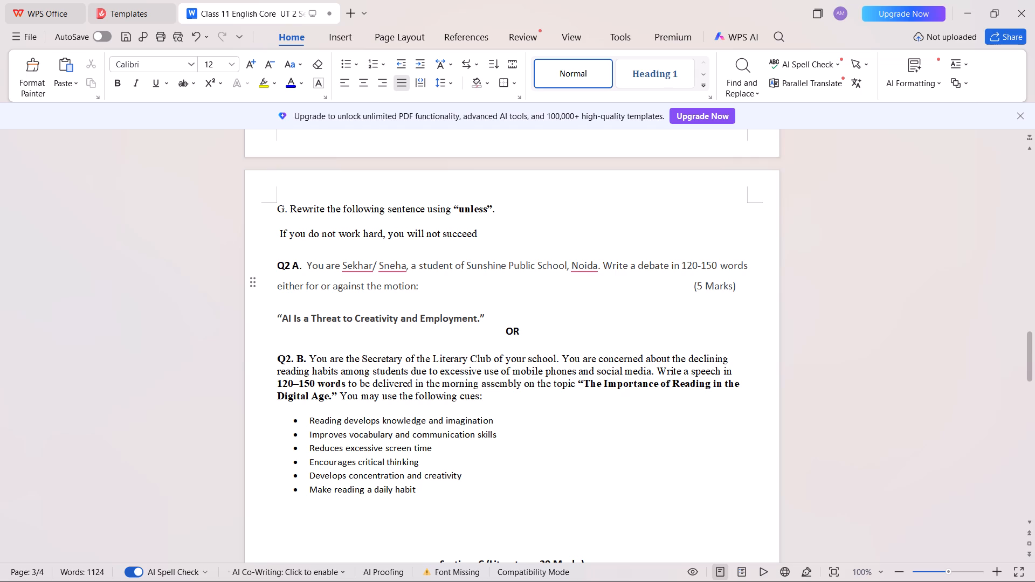
# Add "(5 Marks)" near the right margin on the Q2. B. line ending "You may use the following cues:".
pyautogui.click(539, 396)
pyautogui.press('space')
pyautogui.press('space')
pyautogui.press('space')
pyautogui.press('space')
pyautogui.press('space')
pyautogui.press('space')
pyautogui.press('space')
pyautogui.press('space')
pyautogui.press('space')
pyautogui.press('space')
pyautogui.press('space')
pyautogui.press('space')
pyautogui.press('space')
pyautogui.press('space')
pyautogui.press('space')
pyautogui.press('space')
pyautogui.press('space')
pyautogui.press('space')
pyautogui.press('space')
pyautogui.press('space')
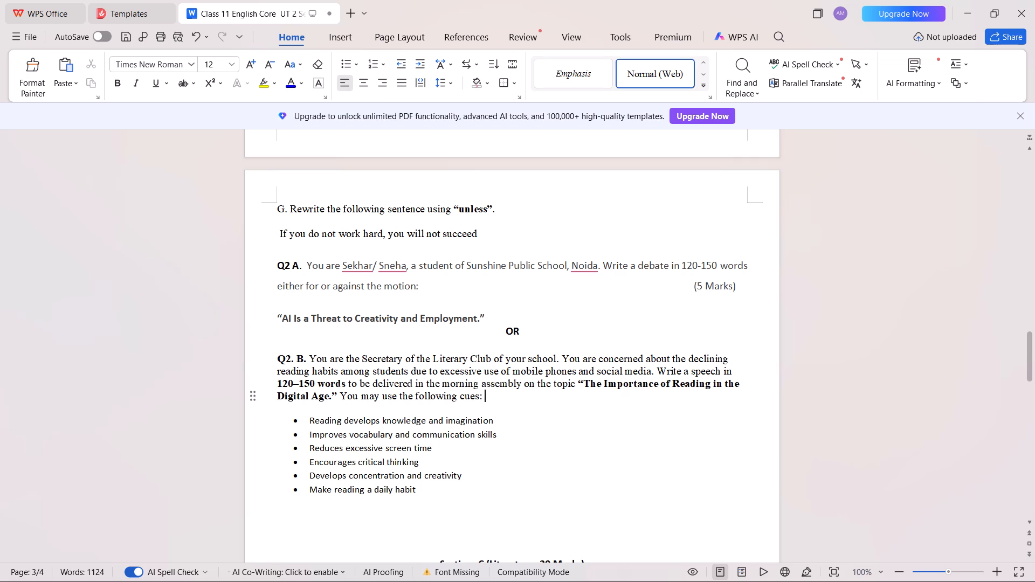
pyautogui.press('Tab')
pyautogui.press('Tab')
pyautogui.press('Tab')
pyautogui.press('Tab')
pyautogui.press('Tab')
pyautogui.write('(5 Marks)')
pyautogui.click(694, 394)
pyautogui.press('space')
pyautogui.press('space')
pyautogui.press('space')
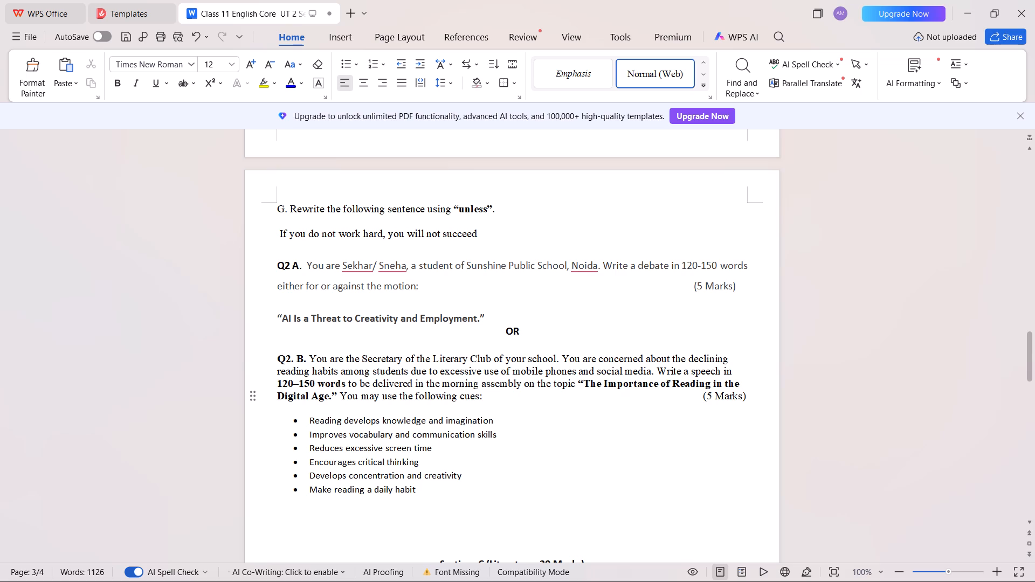
# Shift the "(5 Marks)" labels of Q2 B and Q2 A so both sit flush near the page's right margin.
pyautogui.press('space')
pyautogui.press('BackSpace')
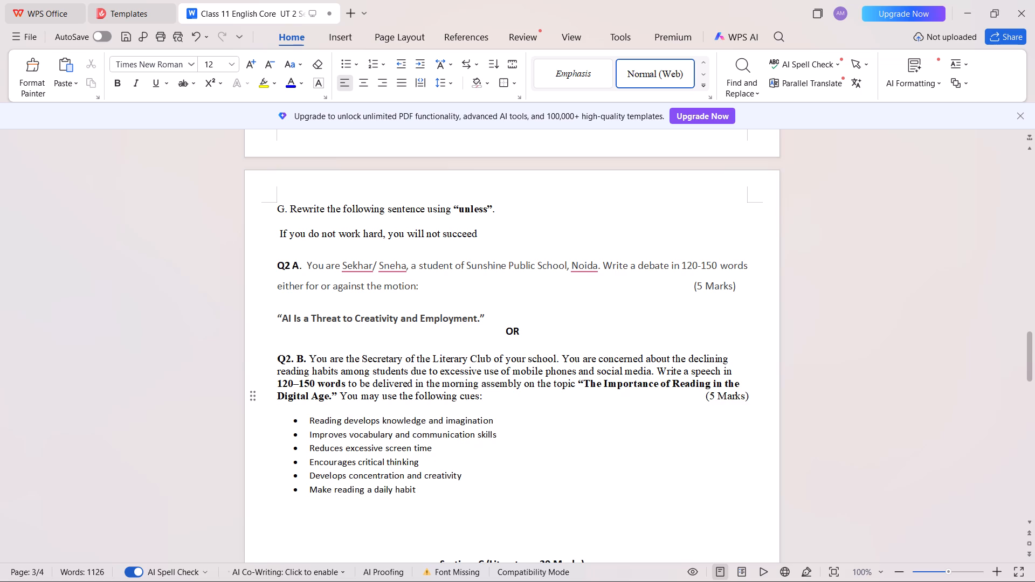
pyautogui.click(688, 286)
pyautogui.press('space')
pyautogui.press('space')
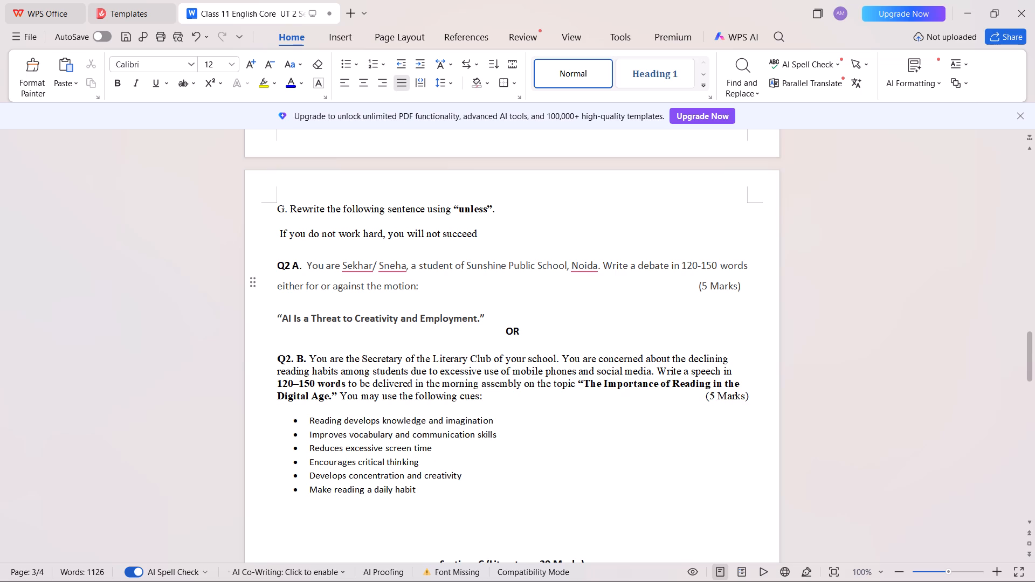
pyautogui.press('space')
pyautogui.press('space')
pyautogui.press('space')
pyautogui.press('space')
pyautogui.press('space')
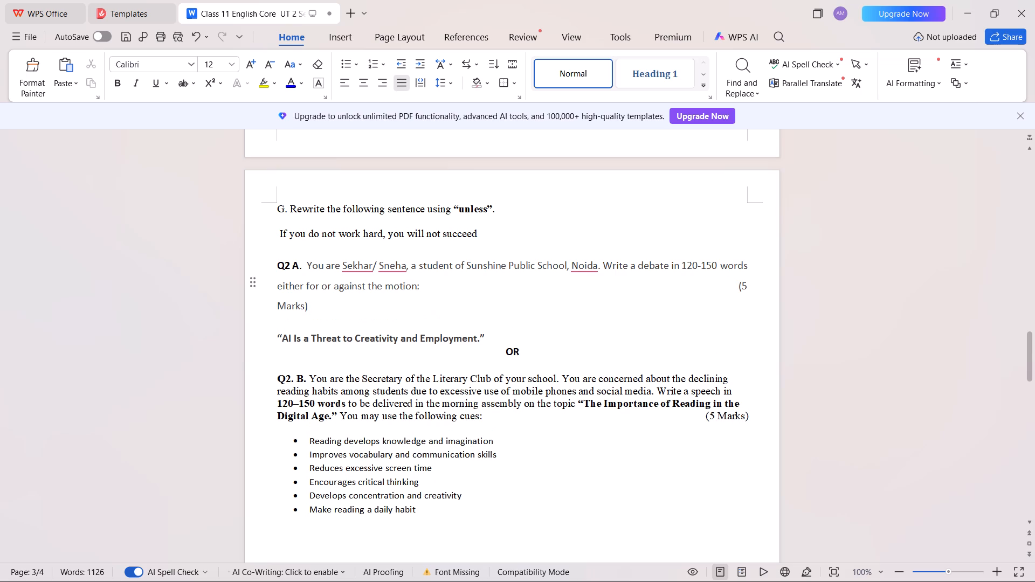
pyautogui.press('BackSpace')
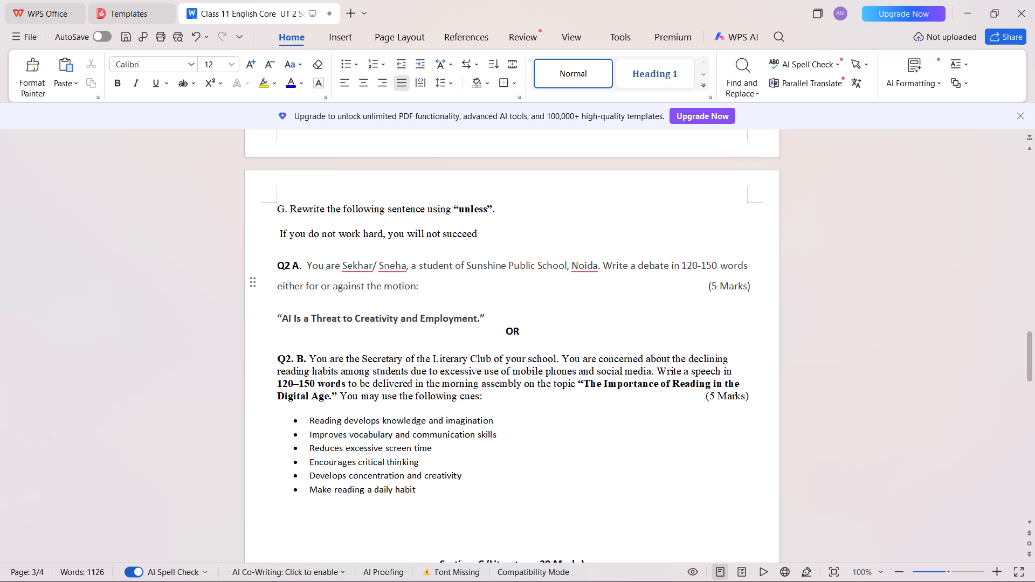
# Make the "(5 Marks)" label of Q2 A bold and keep it on one line beside "either for or against the motion:".
pyautogui.moveTo(751, 287); pyautogui.dragTo(710, 295)
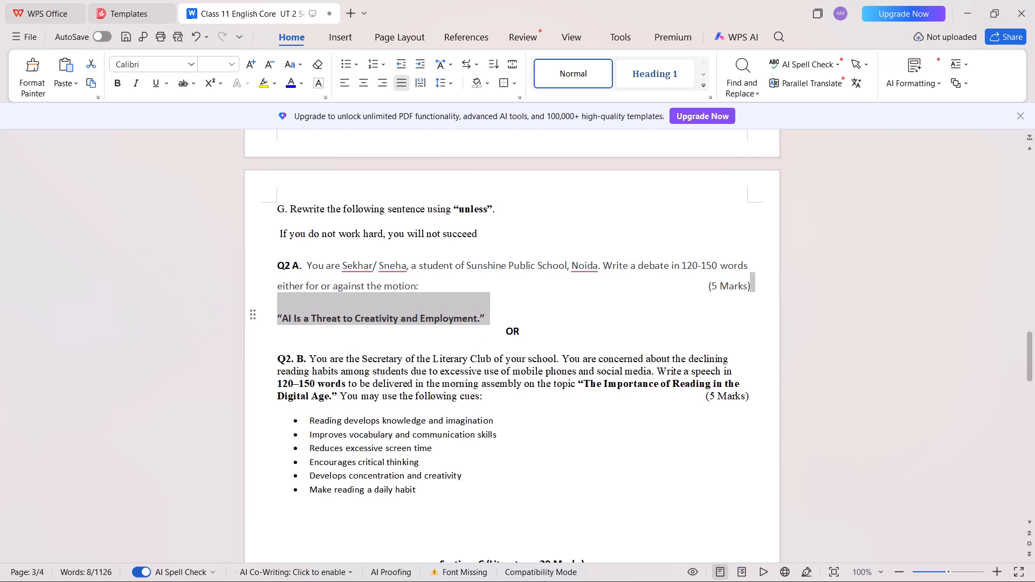
pyautogui.moveTo(710, 295); pyautogui.dragTo(707, 293)
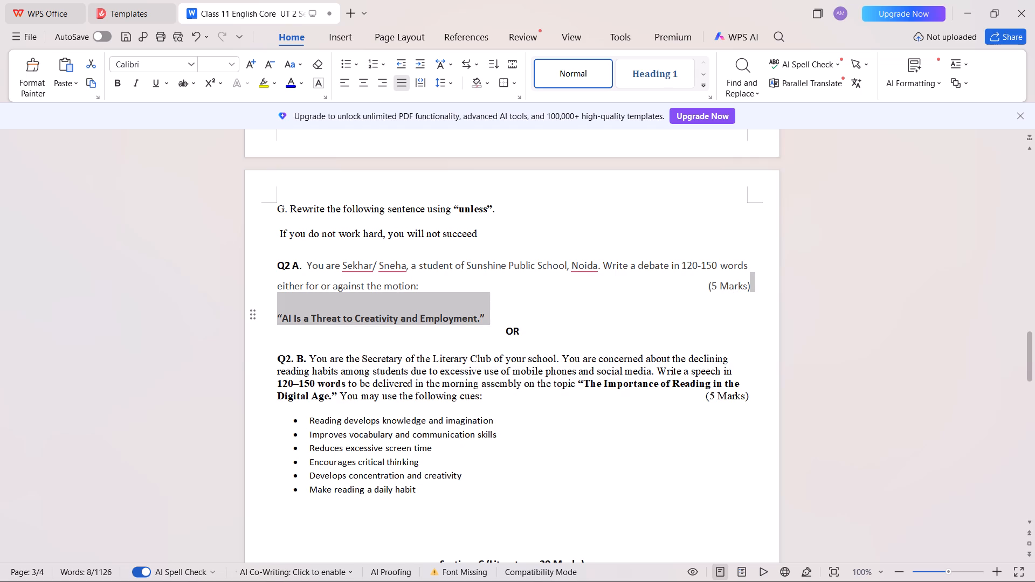
pyautogui.click(760, 289)
pyautogui.moveTo(750, 286); pyautogui.dragTo(709, 292)
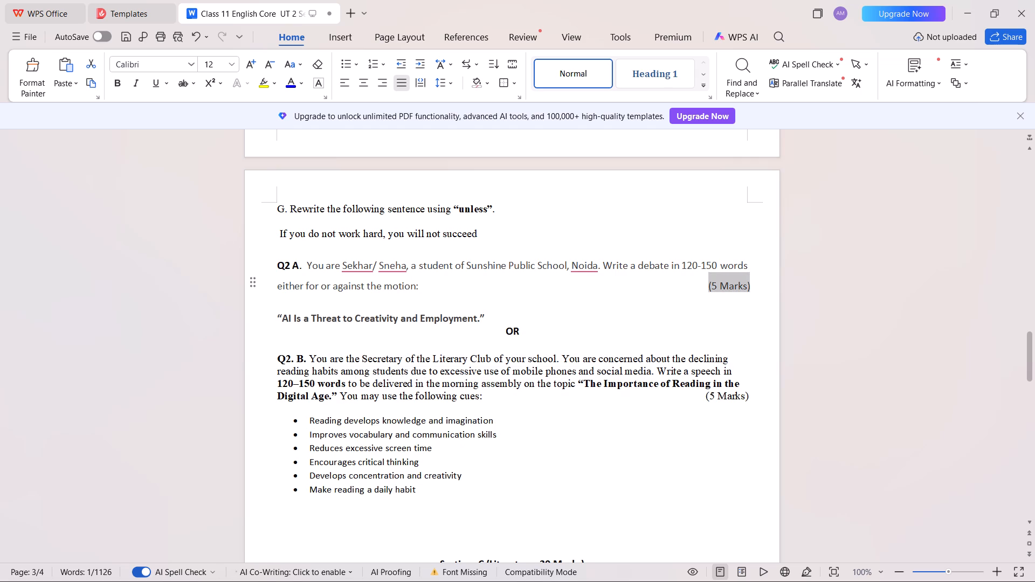
pyautogui.moveTo(709, 292); pyautogui.dragTo(706, 292)
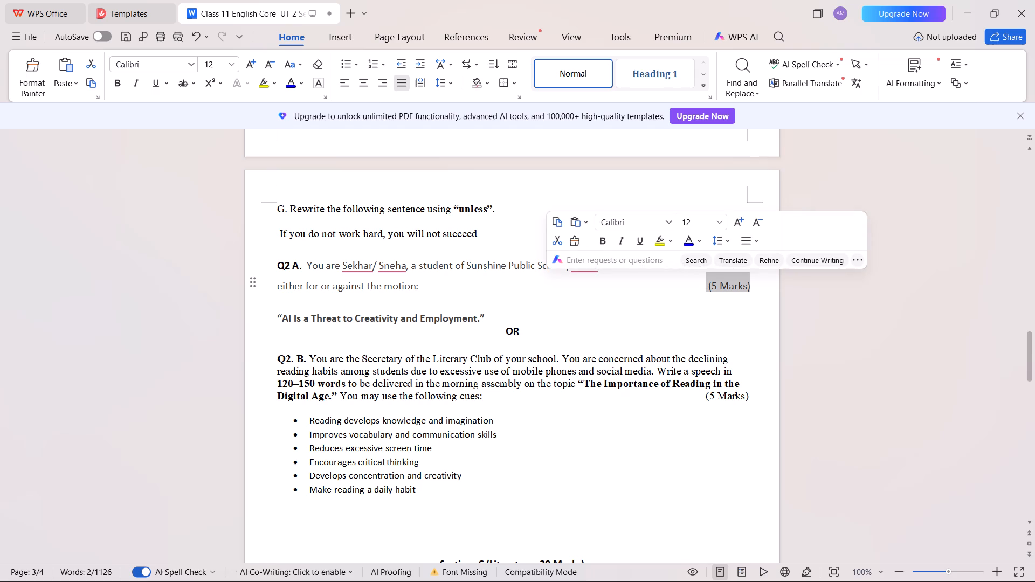
pyautogui.click(606, 242)
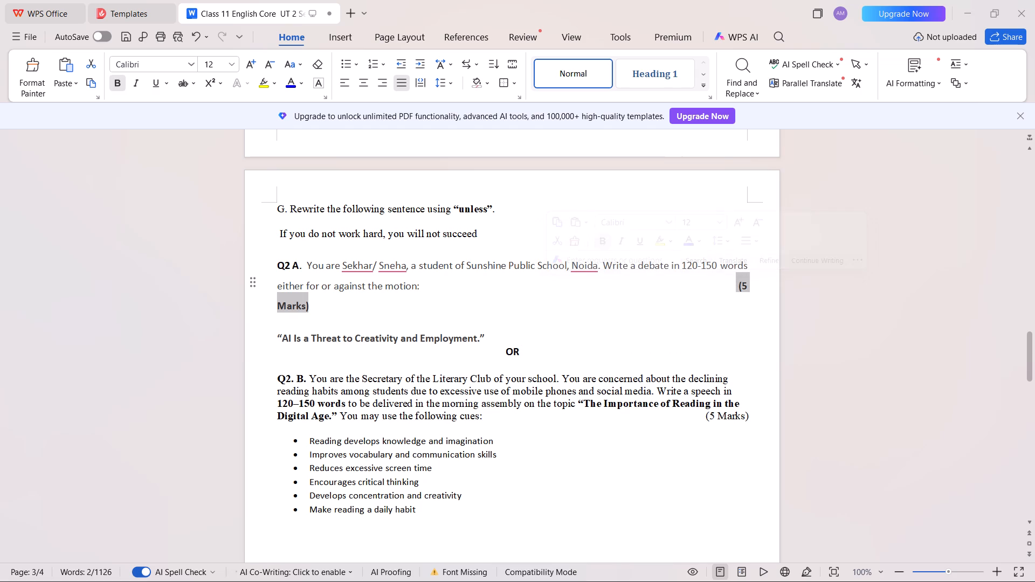
pyautogui.click(719, 283)
pyautogui.press('BackSpace')
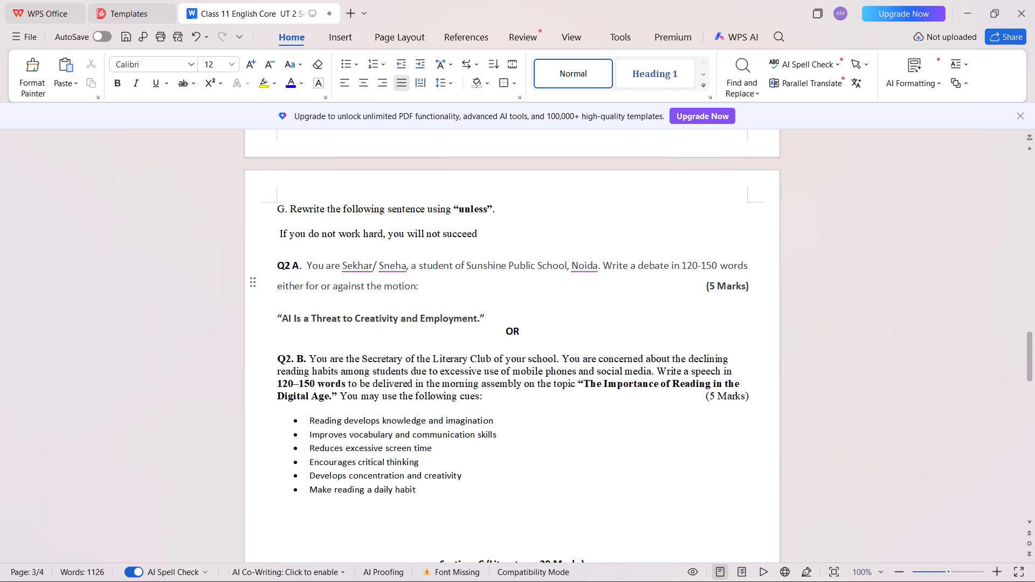
# Make the "(5 Marks)" label of Q2. B. bold and realign it on one line near the right margin.
pyautogui.moveTo(754, 399); pyautogui.dragTo(698, 398)
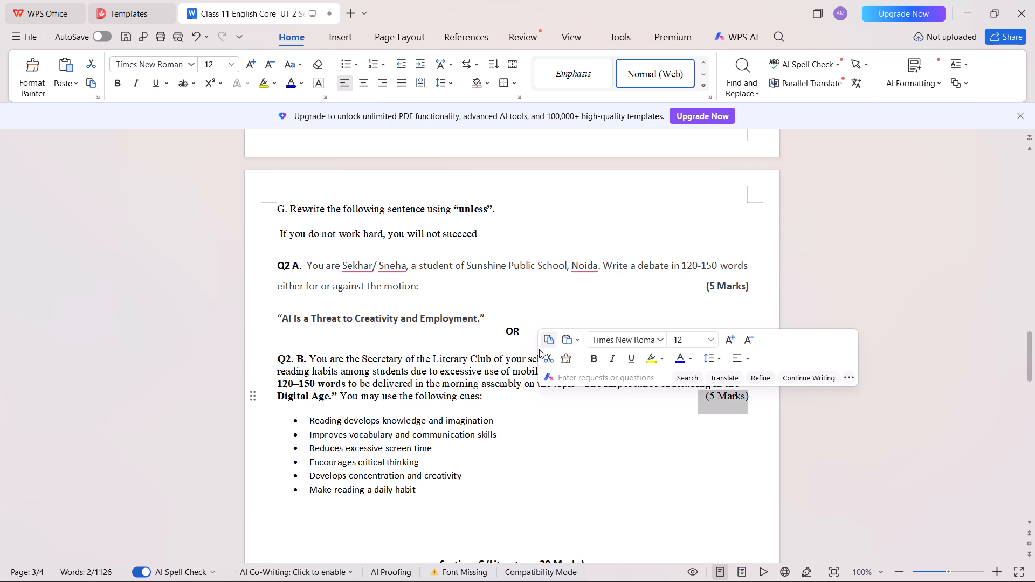
pyautogui.click(596, 355)
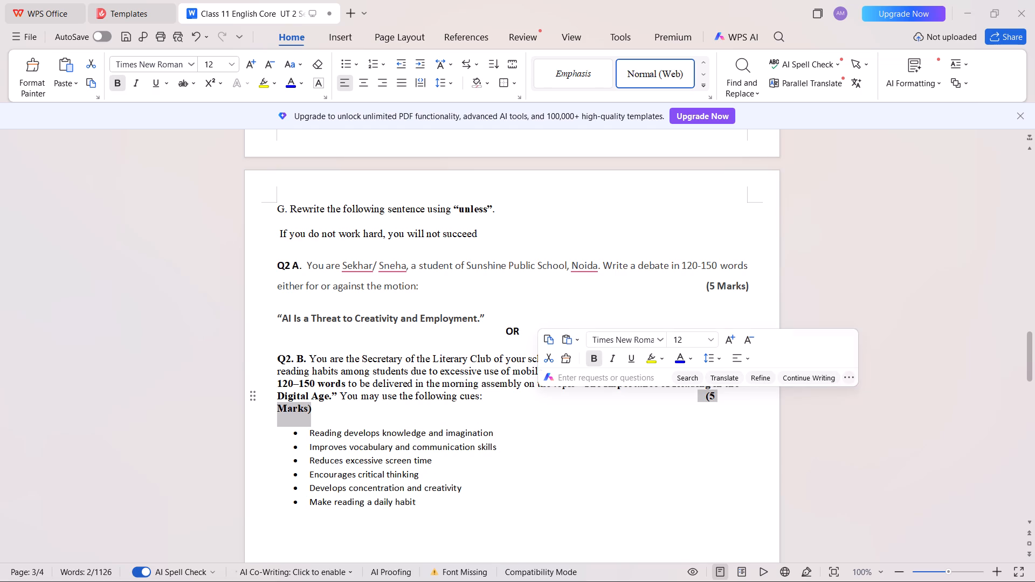
pyautogui.click(687, 397)
pyautogui.press('BackSpace')
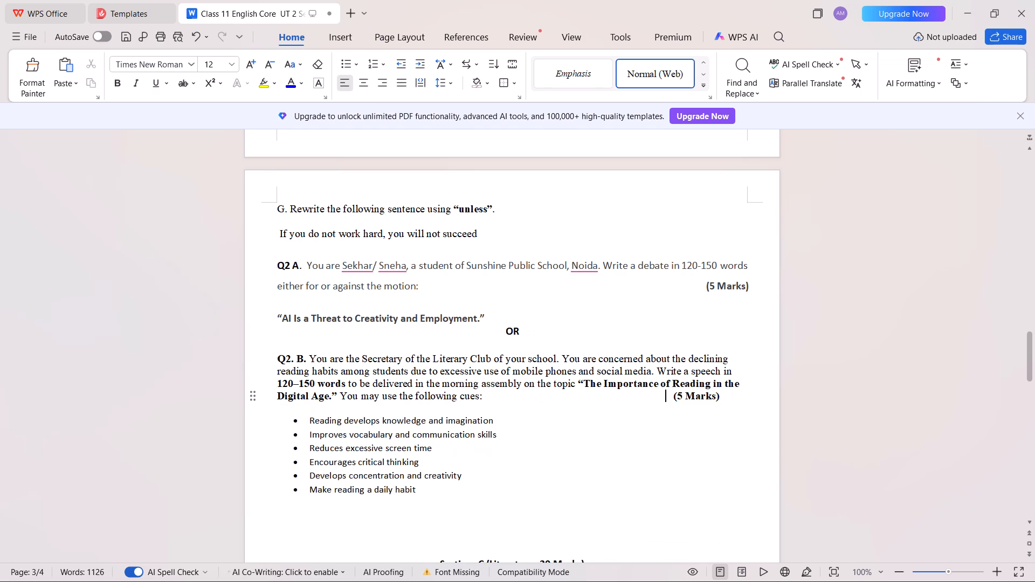
pyautogui.press('space')
pyautogui.press('space')
pyautogui.press('space')
pyautogui.press('space')
pyautogui.press('space')
pyautogui.press('space')
pyautogui.press('space')
pyautogui.press('space')
pyautogui.press('space')
pyautogui.press('space')
pyautogui.press('space')
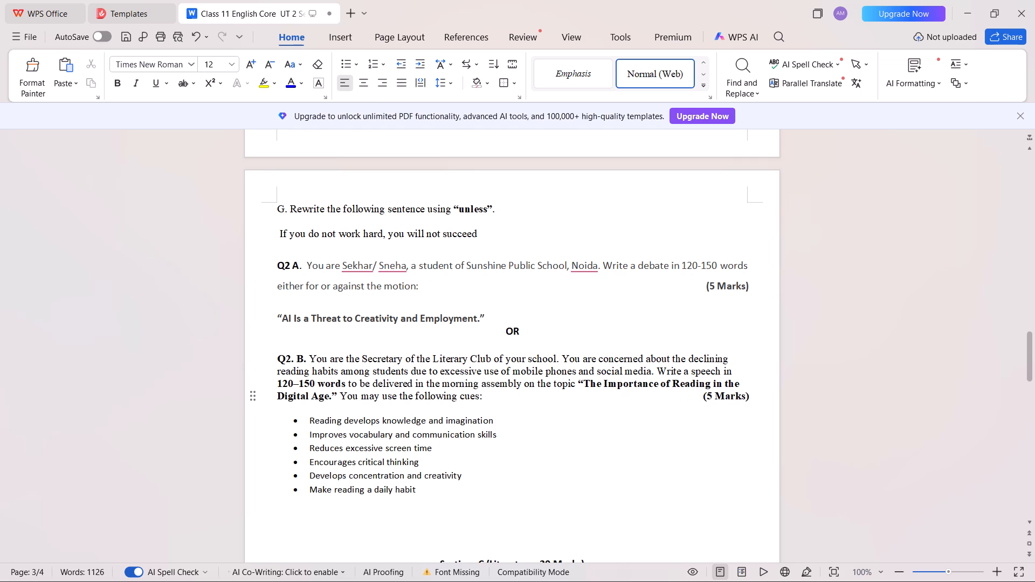
pyautogui.press('space')
pyautogui.press('BackSpace')
# Remove the blank lines between the last speech cue, "Make reading a daily habit", and the Section C heading.
pyautogui.scroll(3, 673, 385)
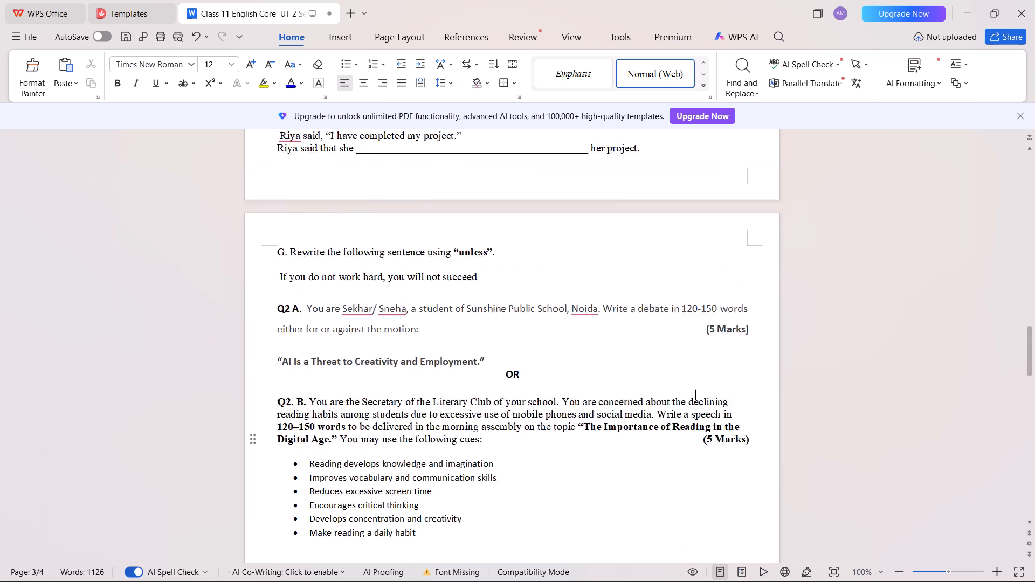
pyautogui.scroll(8, 673, 385)
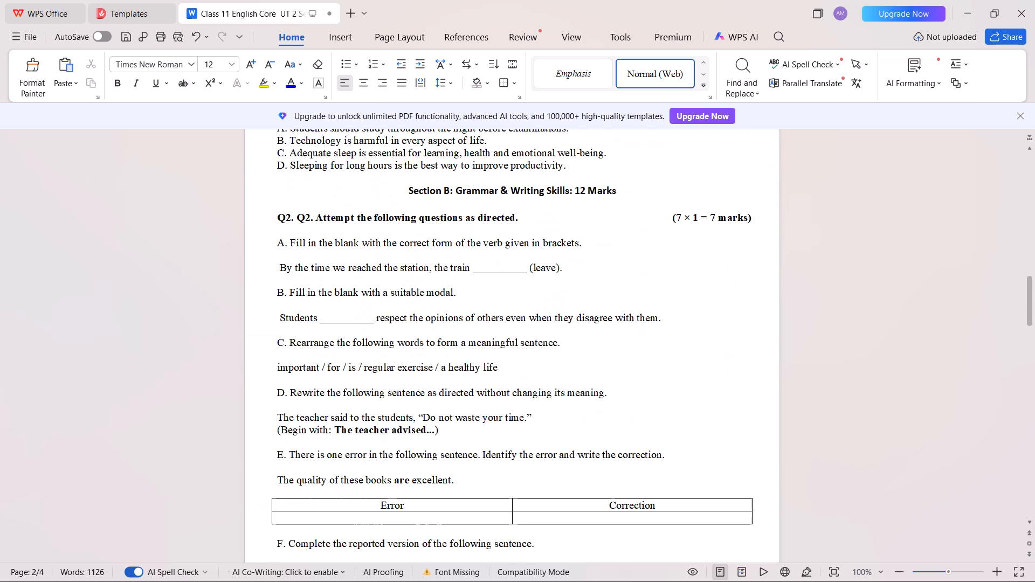
pyautogui.scroll(-3, 673, 385)
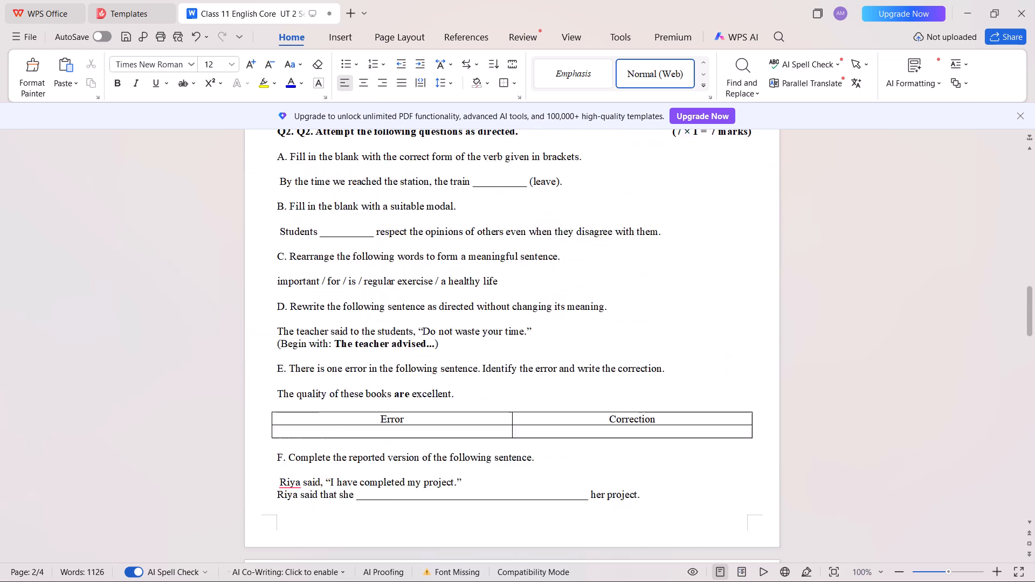
pyautogui.scroll(-16, 673, 385)
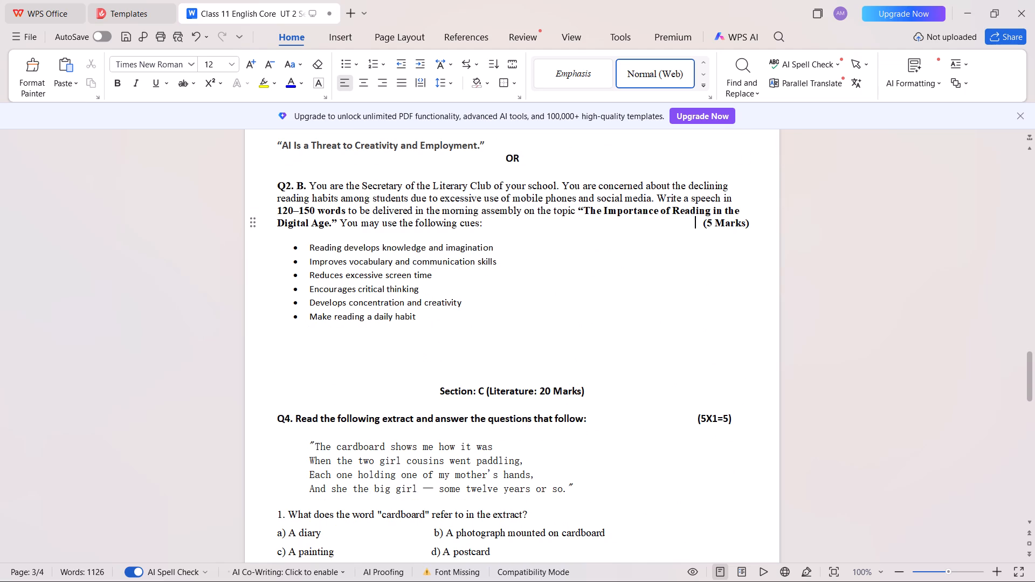
pyautogui.click(433, 392)
pyautogui.press('BackSpace')
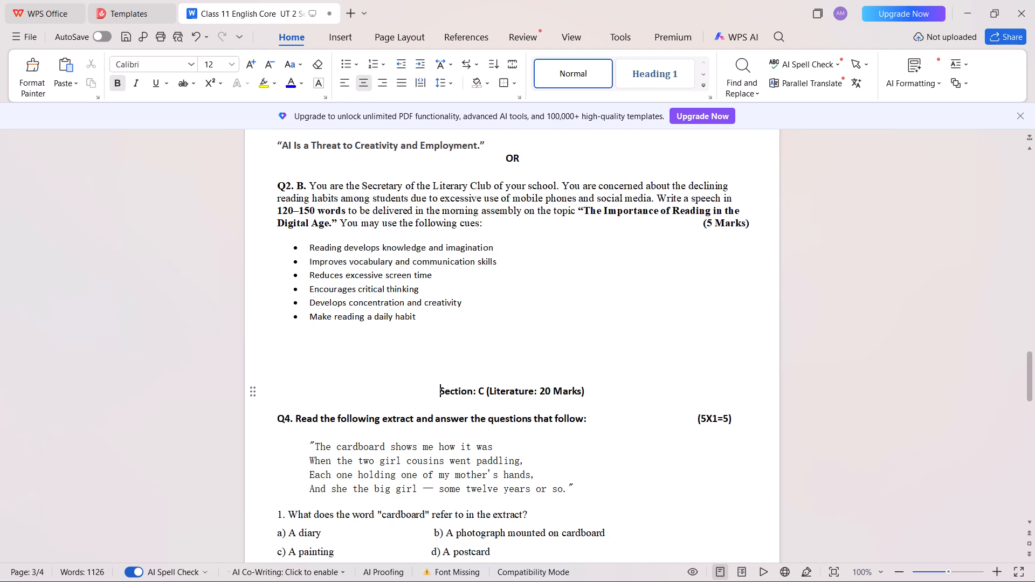
pyautogui.press('BackSpace')
pyautogui.press('BackSpace')
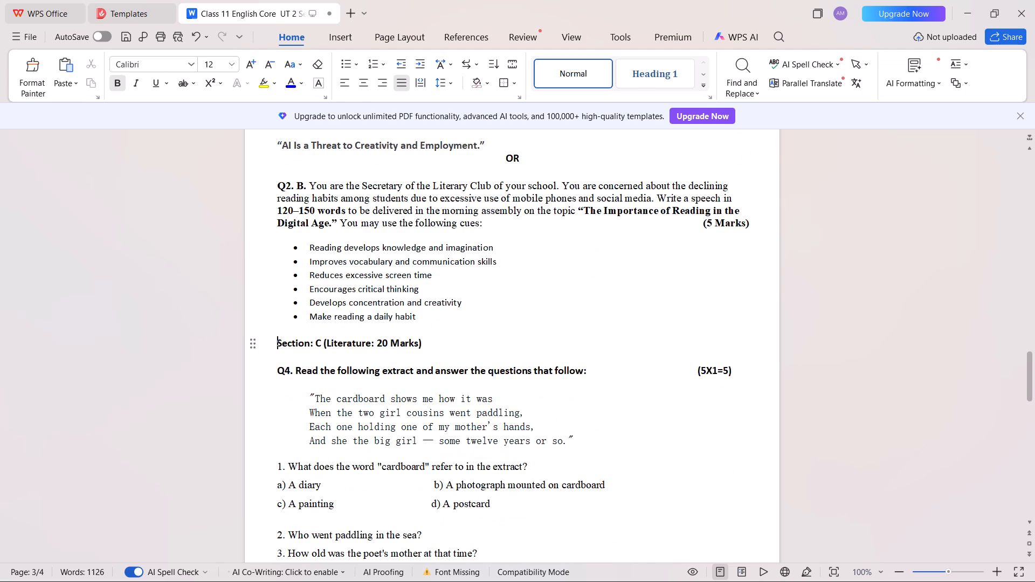
# Indent the Section C (Literature) heading with spaces so it sits near the centre of the line.
pyautogui.press('space')
pyautogui.press('space')
pyautogui.press('space')
pyautogui.press('space')
pyautogui.press('space')
pyautogui.press('space')
pyautogui.press('space')
pyautogui.press('space')
pyautogui.press('space')
pyautogui.press('space')
pyautogui.press('space')
pyautogui.press('space')
pyautogui.press('space')
pyautogui.press('space')
pyautogui.press('space')
pyautogui.press('space')
pyautogui.press('space')
pyautogui.press('space')
pyautogui.press('space')
pyautogui.press('space')
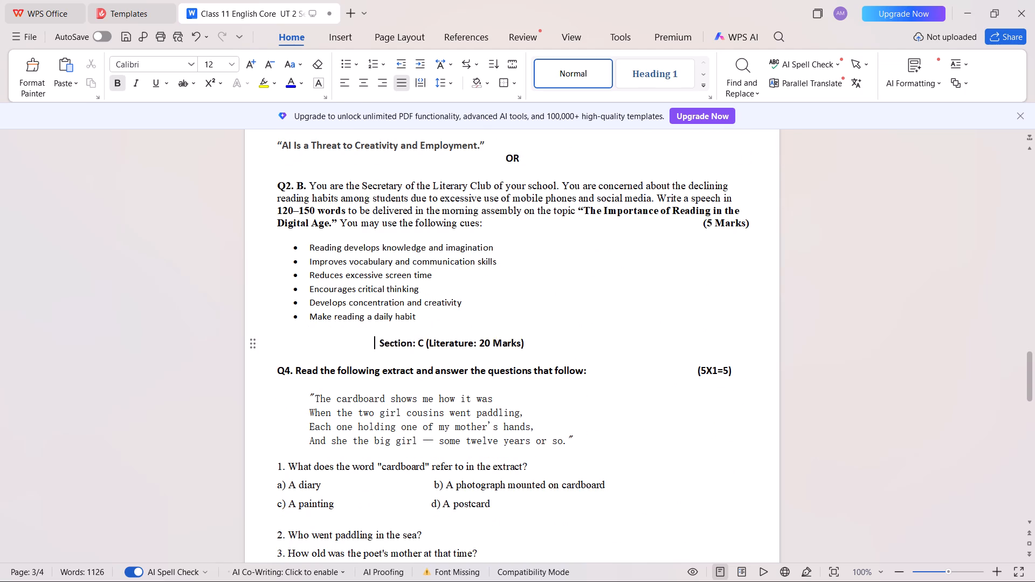
pyautogui.press('space')
pyautogui.press('space')
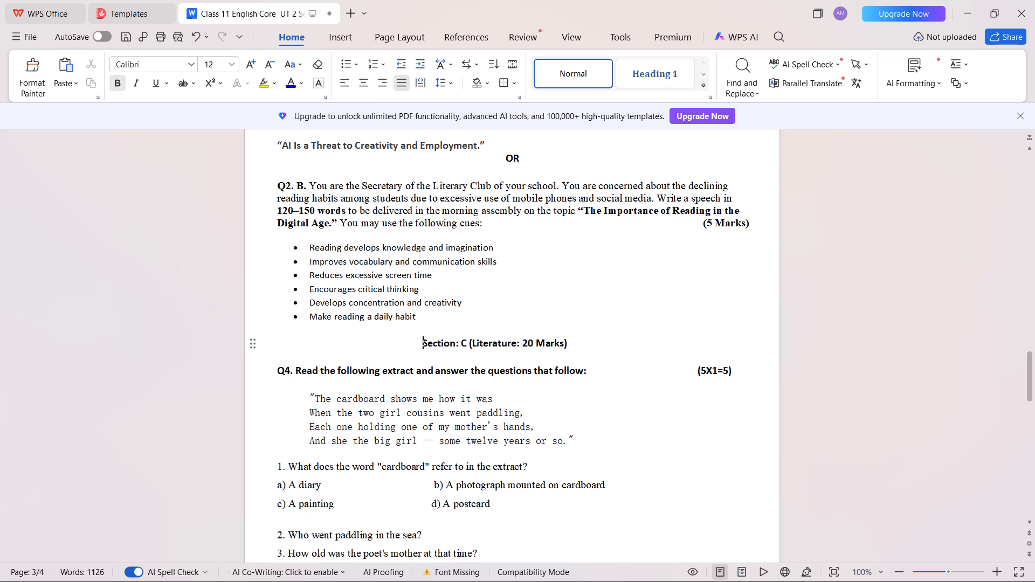
# Set the marks in the Section C (Literature) heading to 18.
pyautogui.click(533, 343)
pyautogui.press('BackSpace')
pyautogui.press('BackSpace')
pyautogui.press('1')
pyautogui.press('8')
# Delete the "cardboard" poem extract and its five questions under Q4, keeping the Q4 instruction line.
pyautogui.scroll(-4, 612, 403)
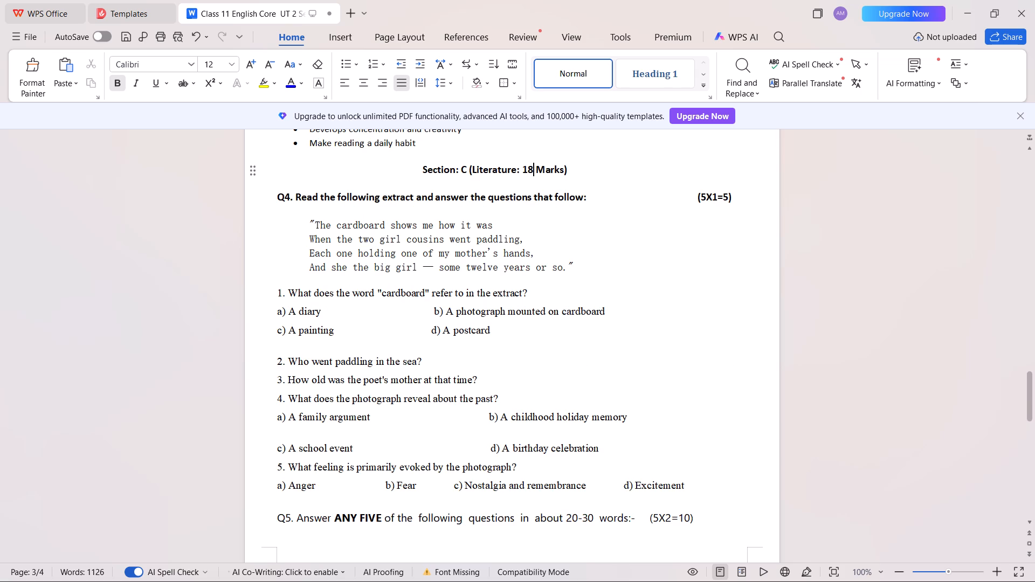
pyautogui.moveTo(304, 220); pyautogui.dragTo(410, 340)
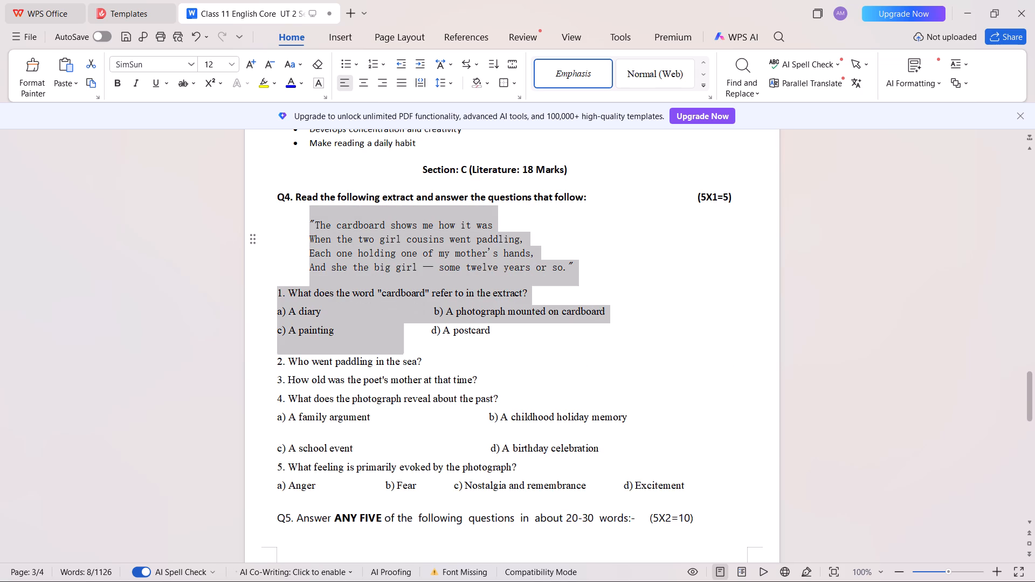
pyautogui.moveTo(410, 340); pyautogui.dragTo(698, 505)
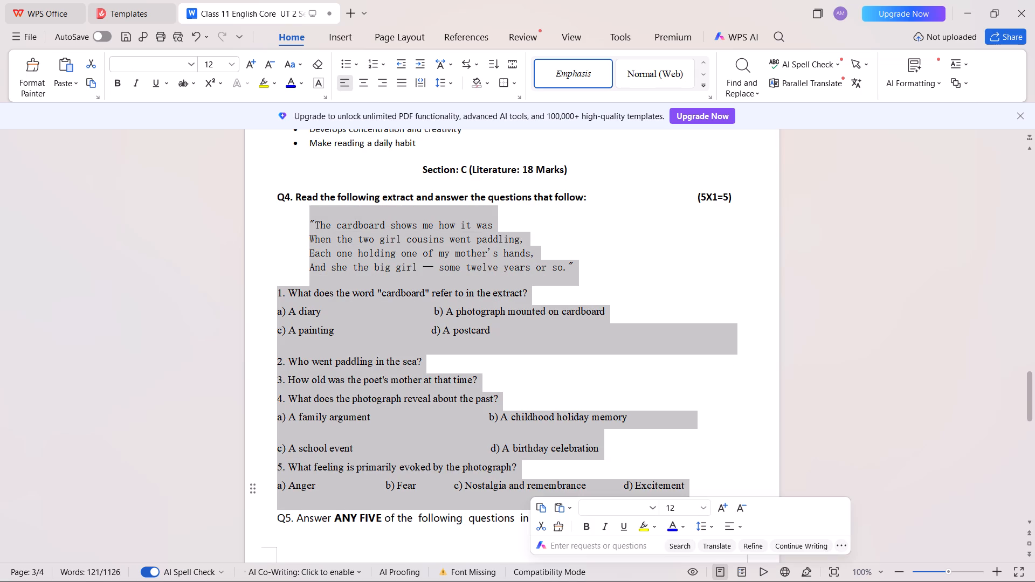
pyautogui.press('.')
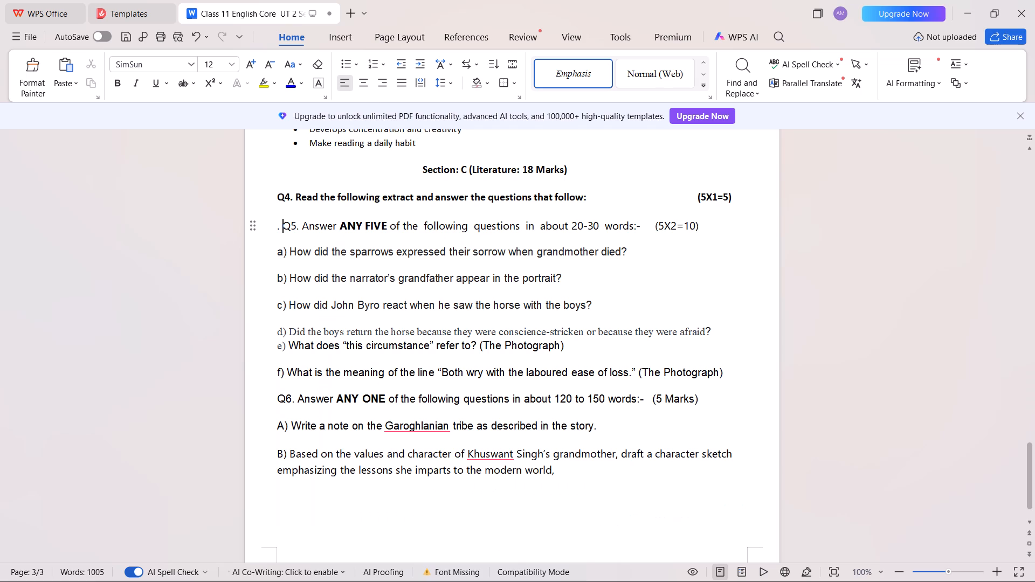
pyautogui.press('BackSpace')
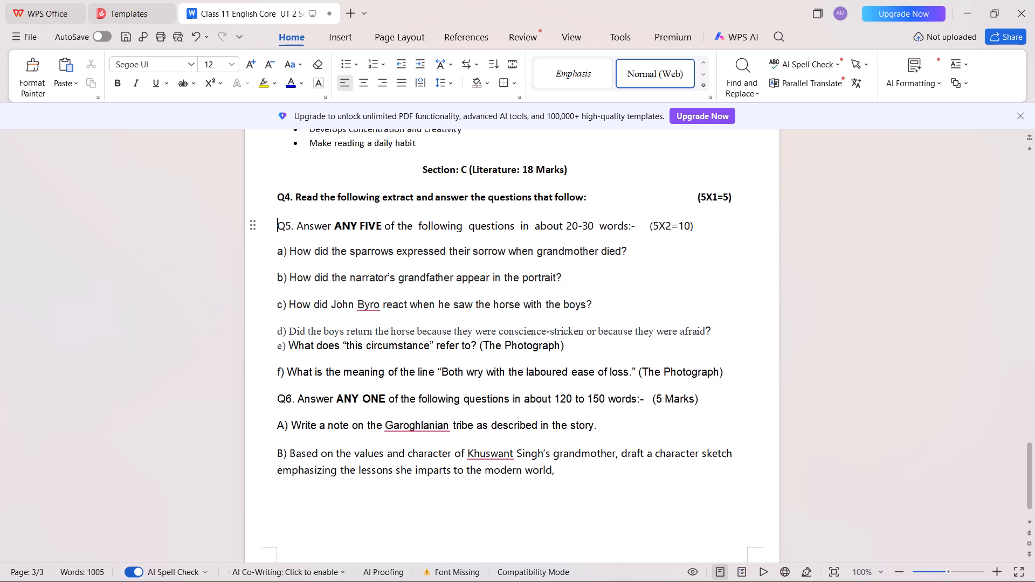
# Insert an empty line below the Q4 instruction line, above Q5.
pyautogui.click(740, 196)
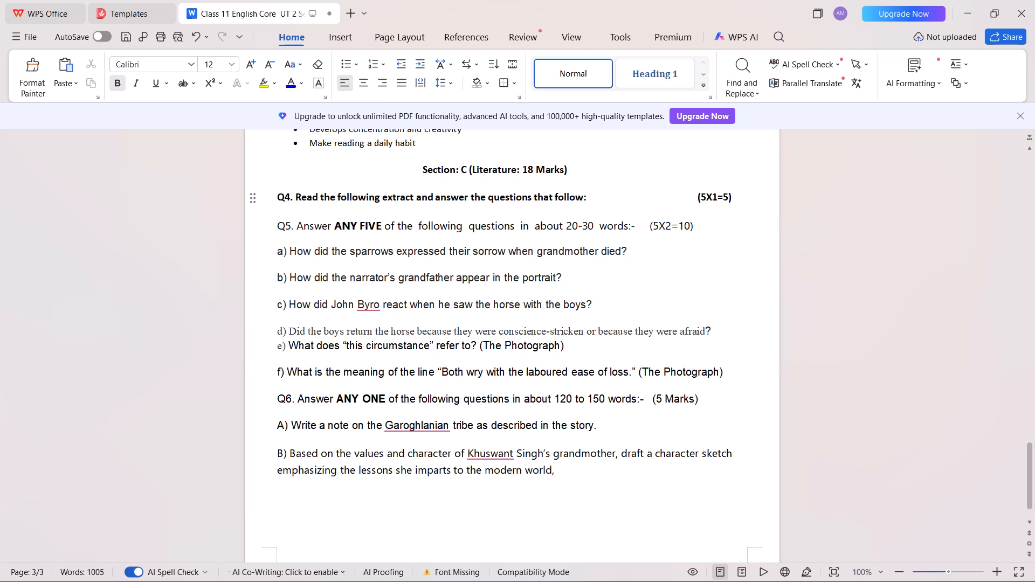
pyautogui.press('Return')
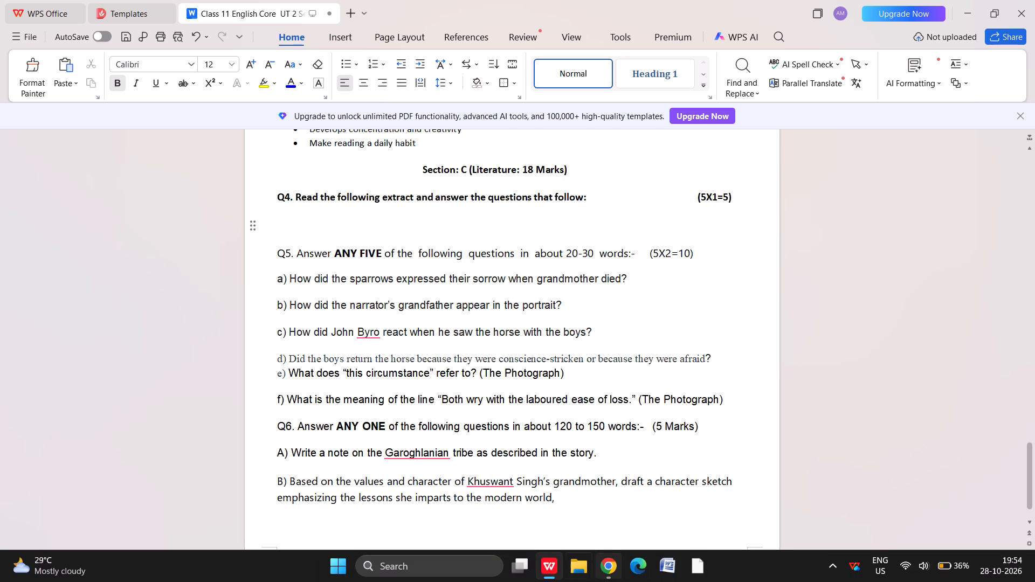
pyautogui.click(602, 566)
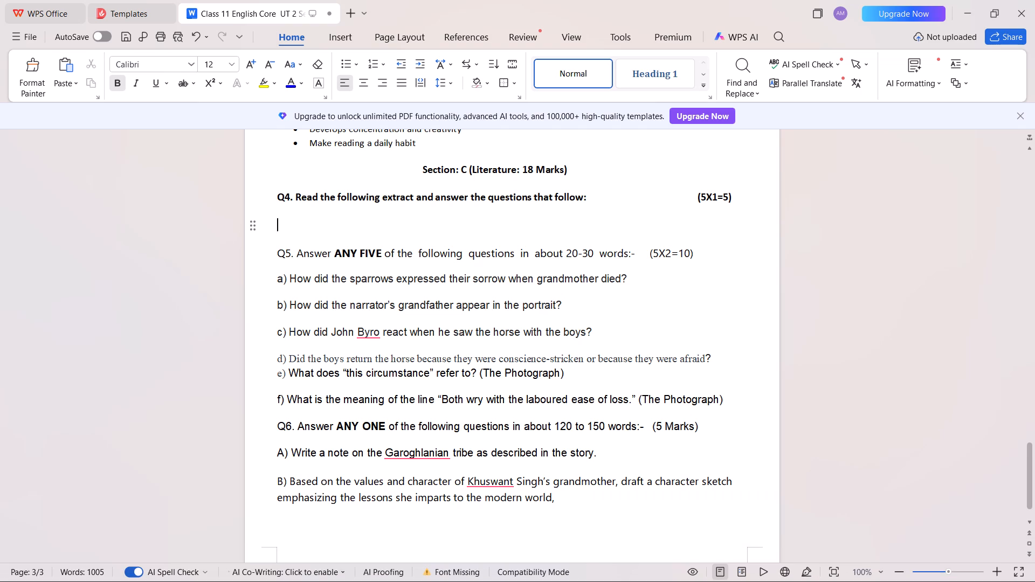
pyautogui.rightClick(283, 221)
pyautogui.click(346, 238)
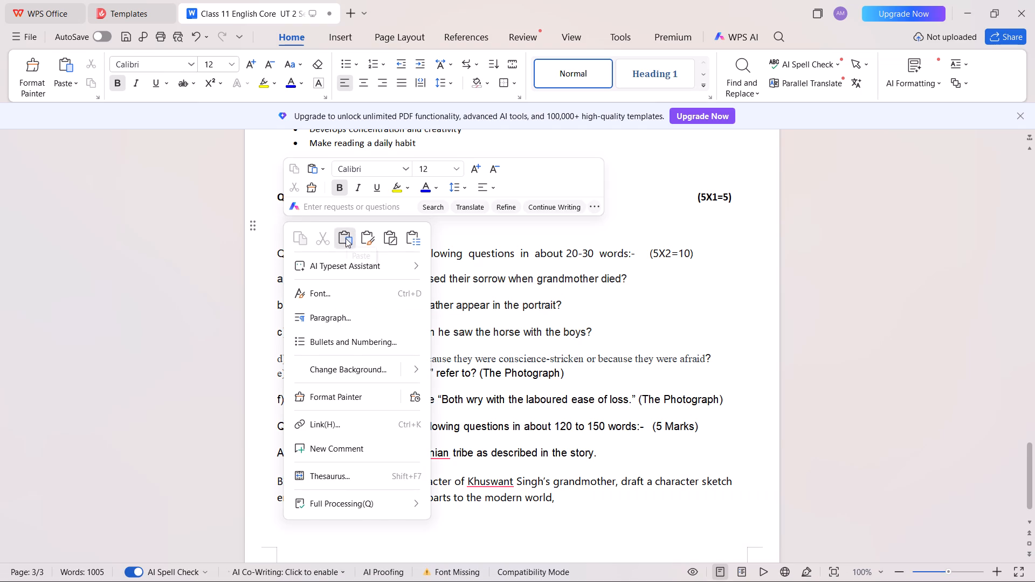
# Italicise the four-line poem extract under Q4, from "And who art thou?" to "the bottomless sea.".
pyautogui.scroll(7, 345, 238)
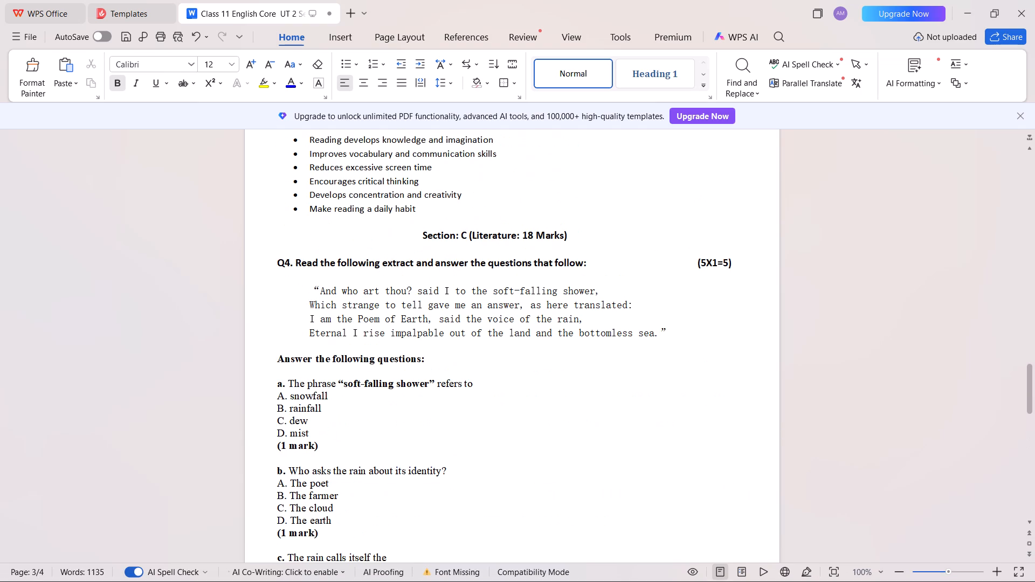
pyautogui.moveTo(308, 281); pyautogui.dragTo(413, 293)
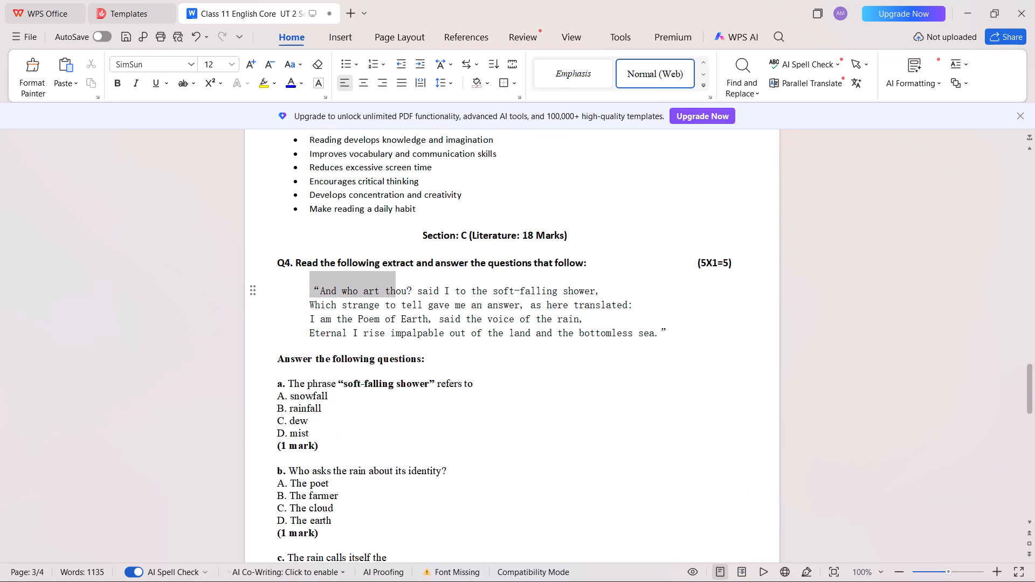
pyautogui.moveTo(413, 293); pyautogui.dragTo(767, 332)
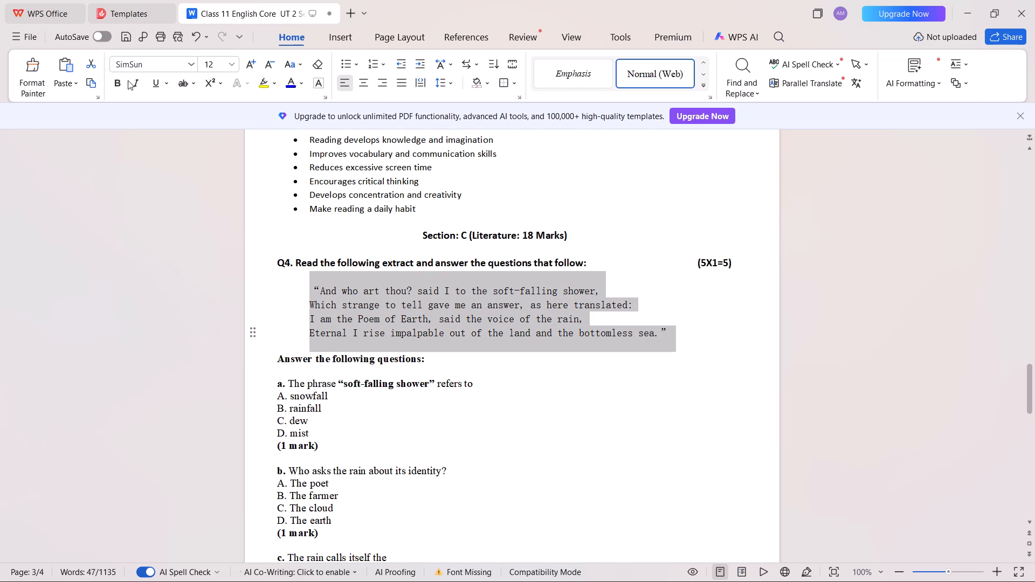
pyautogui.click(140, 87)
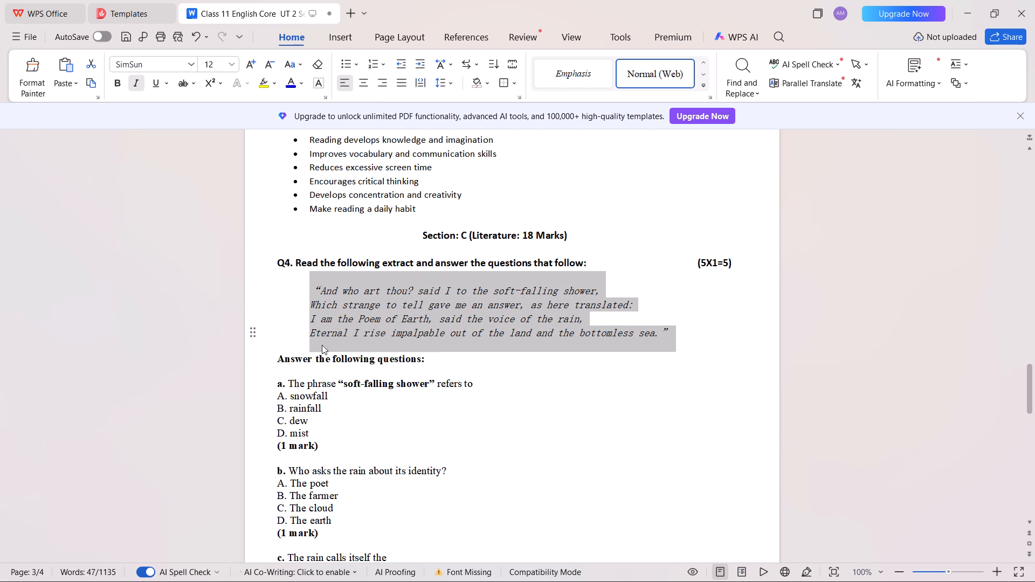
pyautogui.click(537, 407)
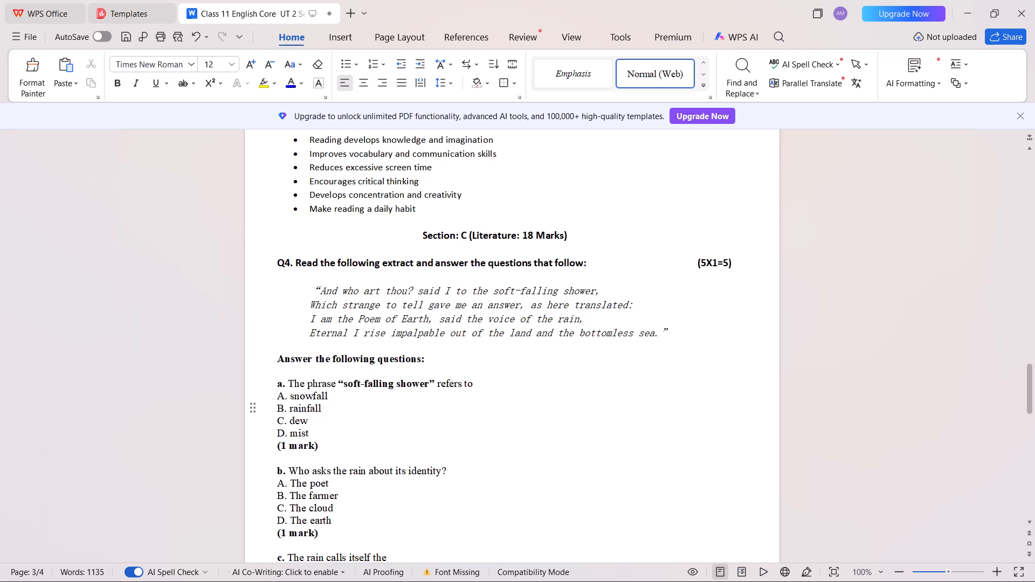
# Move "(1 mark)" from below option D of question a to the end of its question line, separated by a run of spaces.
pyautogui.moveTo(318, 446); pyautogui.dragTo(281, 452)
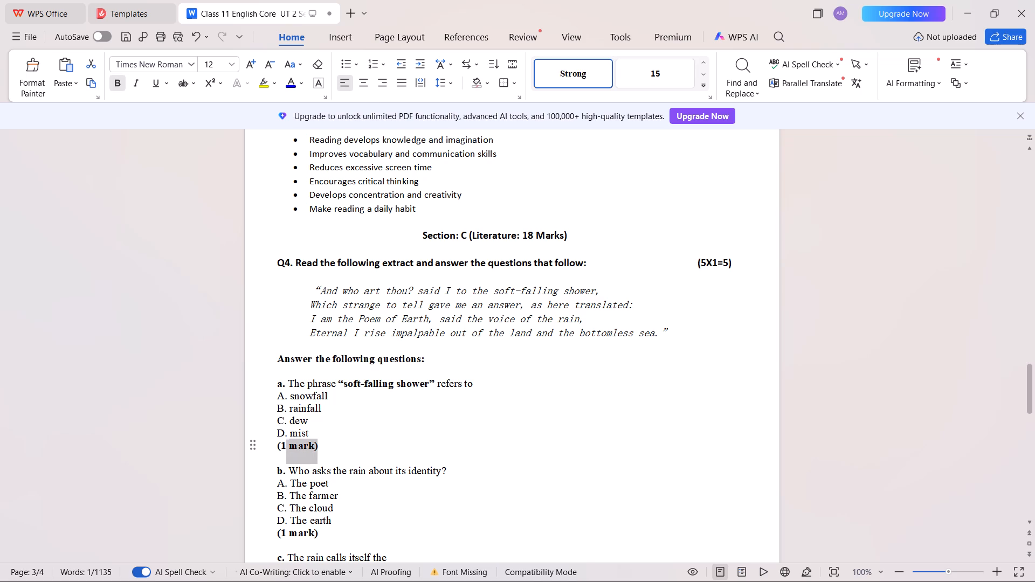
pyautogui.moveTo(281, 452); pyautogui.dragTo(259, 451)
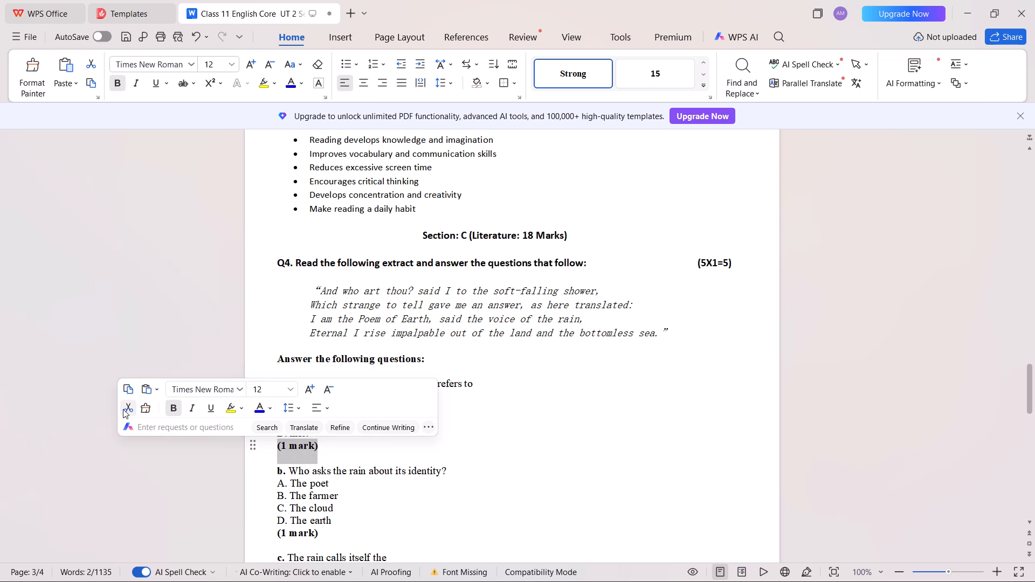
pyautogui.click(124, 409)
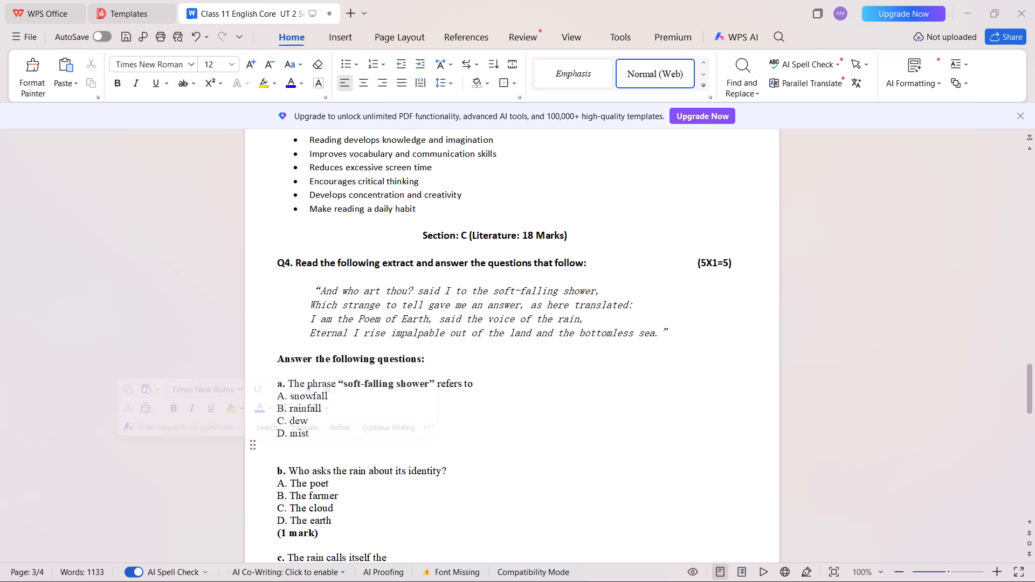
pyautogui.click(501, 377)
pyautogui.press('space')
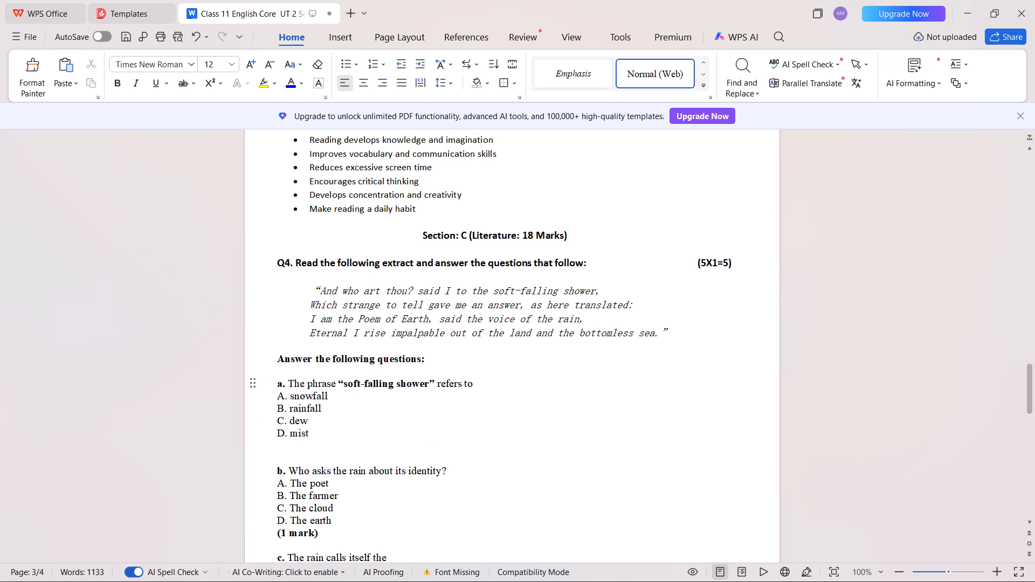
pyautogui.press('space')
pyautogui.press('space')
pyautogui.press('space')
pyautogui.press('space')
pyautogui.press('space')
pyautogui.press('space')
pyautogui.press('space')
pyautogui.press('space')
pyautogui.press('space')
pyautogui.press('space')
pyautogui.press('space')
pyautogui.press('space')
pyautogui.rightClick(507, 380)
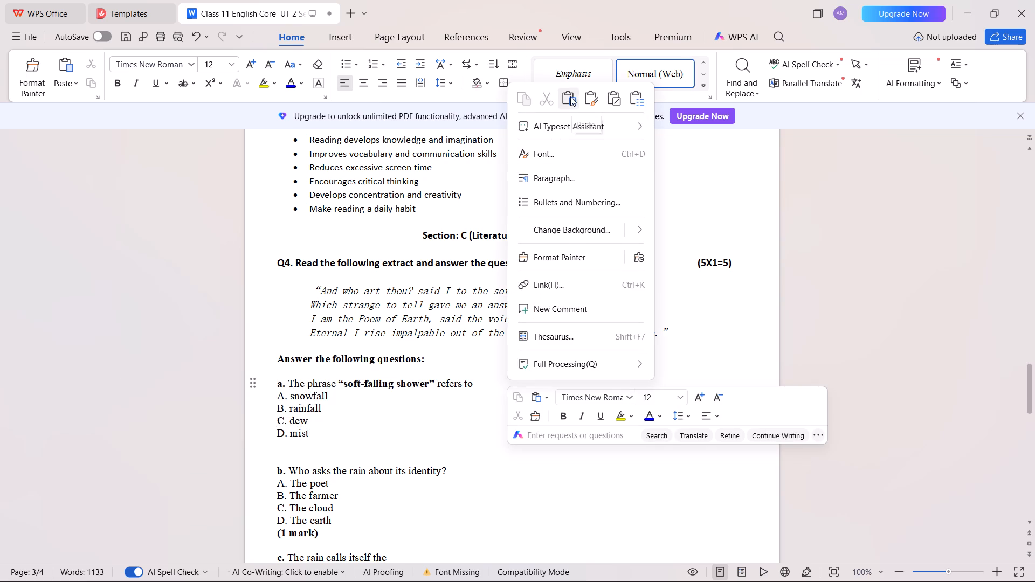
pyautogui.click(570, 92)
# Paste "(1 mark)" at the end of question b, "Who asks the rain about its identity?".
pyautogui.scroll(-3, 529, 347)
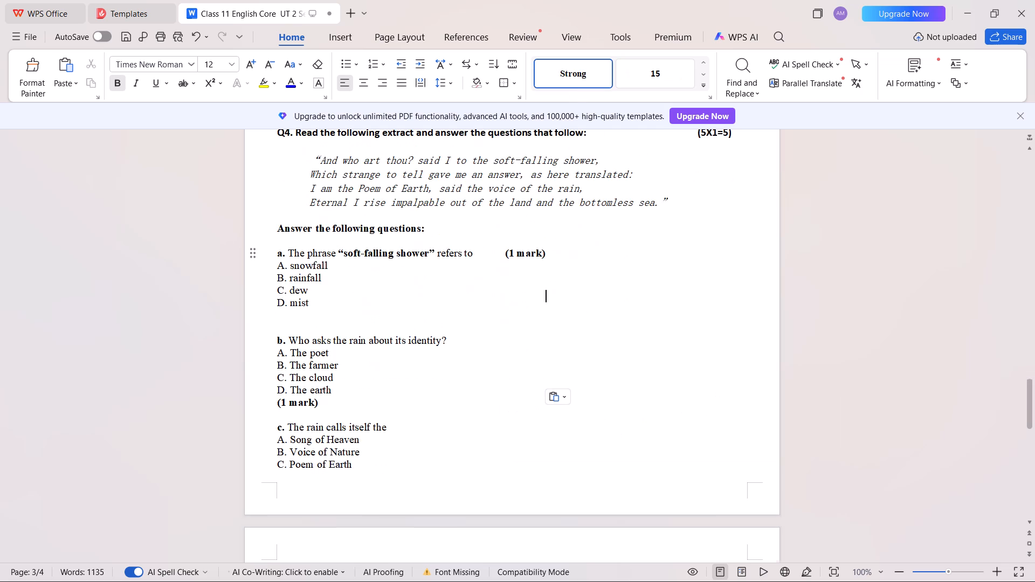
pyautogui.click(484, 341)
pyautogui.rightClick(485, 339)
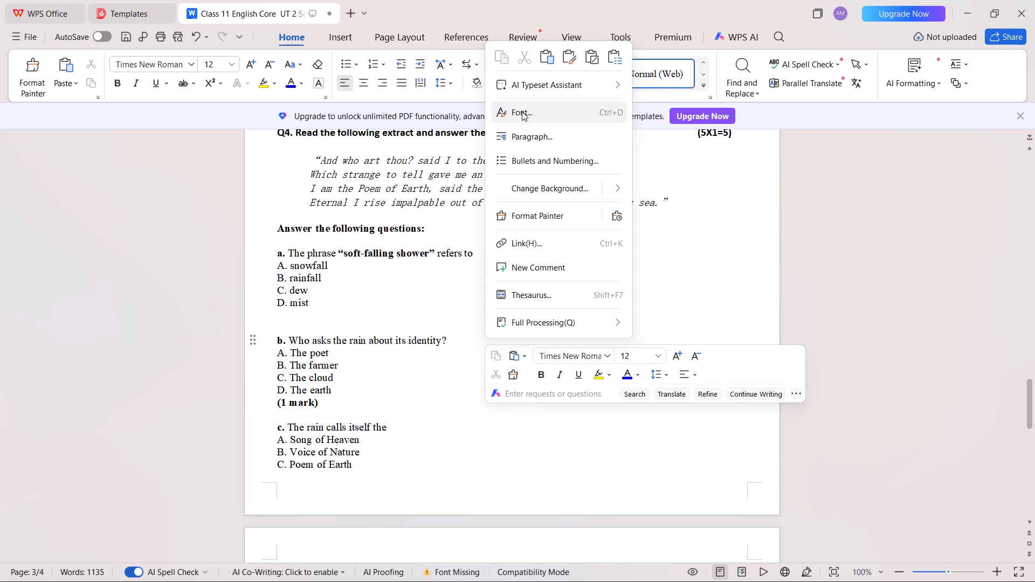
pyautogui.click(544, 51)
# Add spaces after question c, "The rain calls itself the", and paste "(1 mark)" at the end of that line.
pyautogui.scroll(-6, 517, 197)
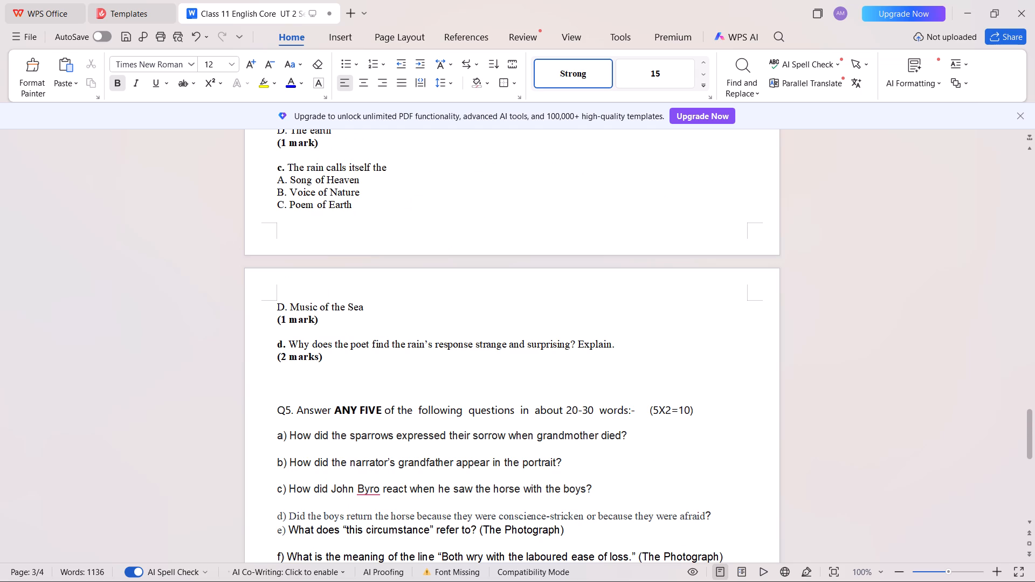
pyautogui.click(441, 165)
pyautogui.press('space')
pyautogui.press('space')
pyautogui.press('space')
pyautogui.press('space')
pyautogui.press('space')
pyautogui.press('space')
pyautogui.press('space')
pyautogui.press('space')
pyautogui.press('space')
pyautogui.press('space')
pyautogui.press('space')
pyautogui.press('space')
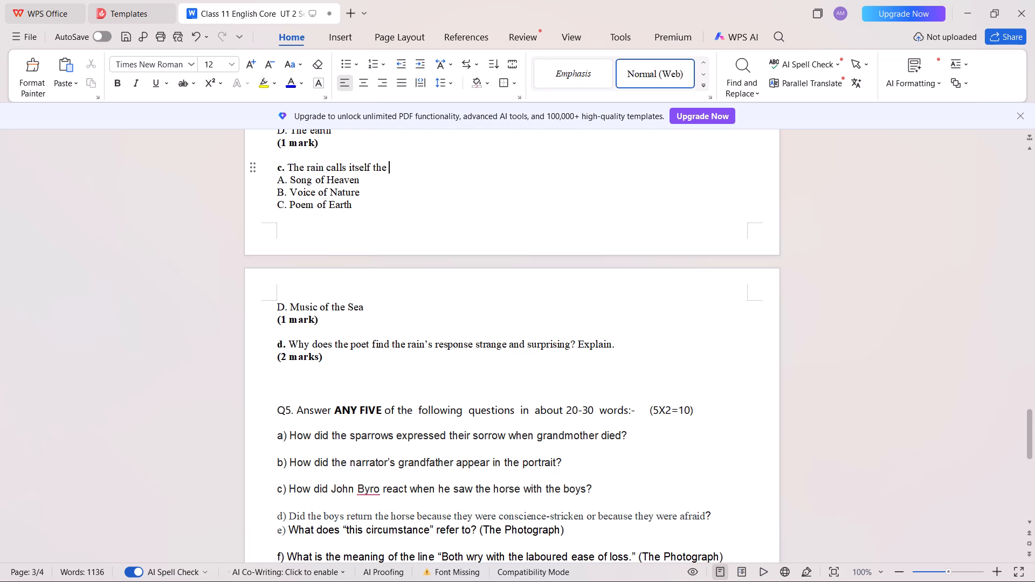
pyautogui.rightClick(441, 165)
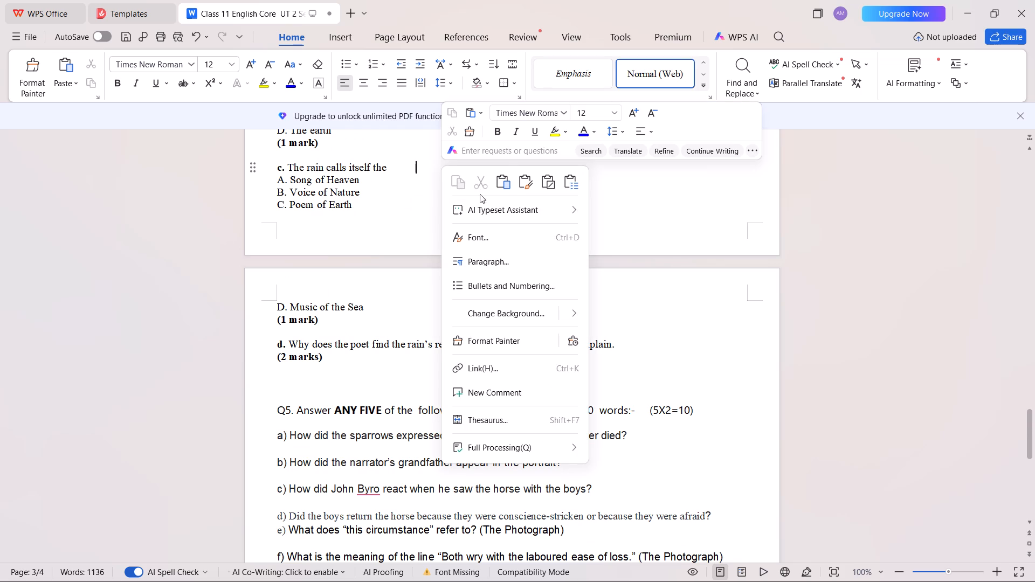
pyautogui.click(507, 181)
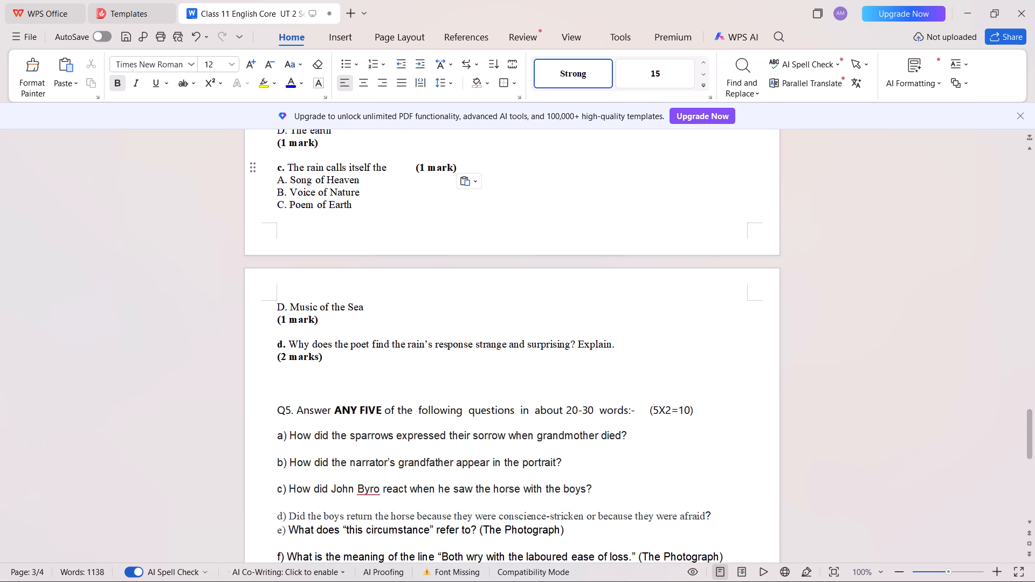
# Move "(2 marks)" from below question d to the end of its question line after "Explain.", separated by a run of spaces.
pyautogui.click(707, 342)
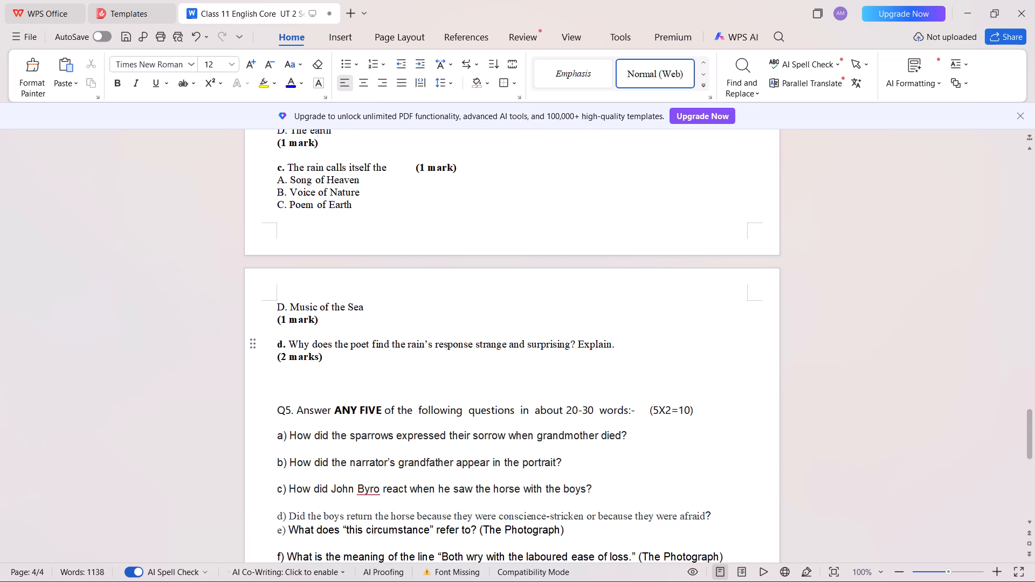
pyautogui.moveTo(326, 361); pyautogui.dragTo(263, 356)
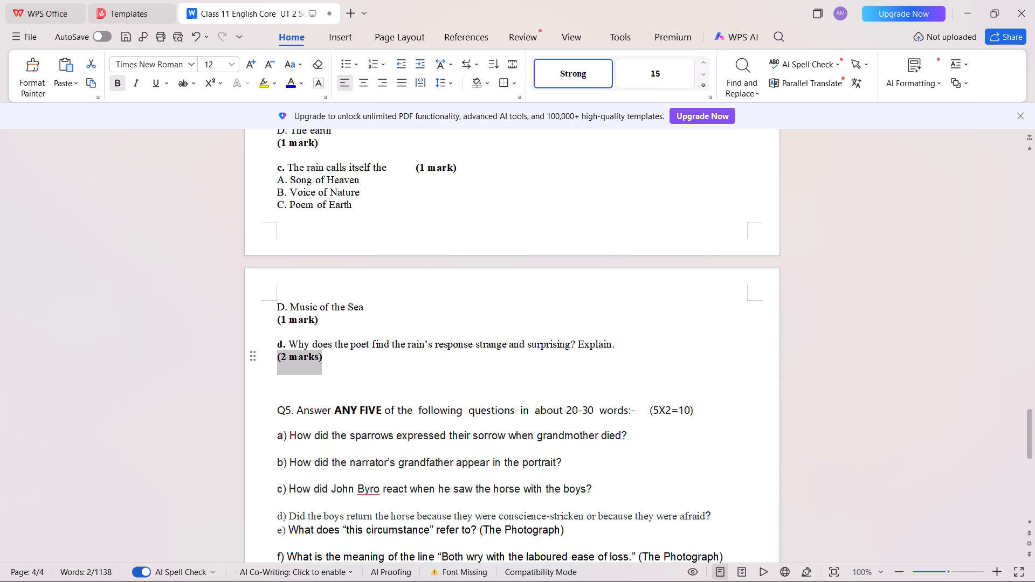
pyautogui.click(125, 316)
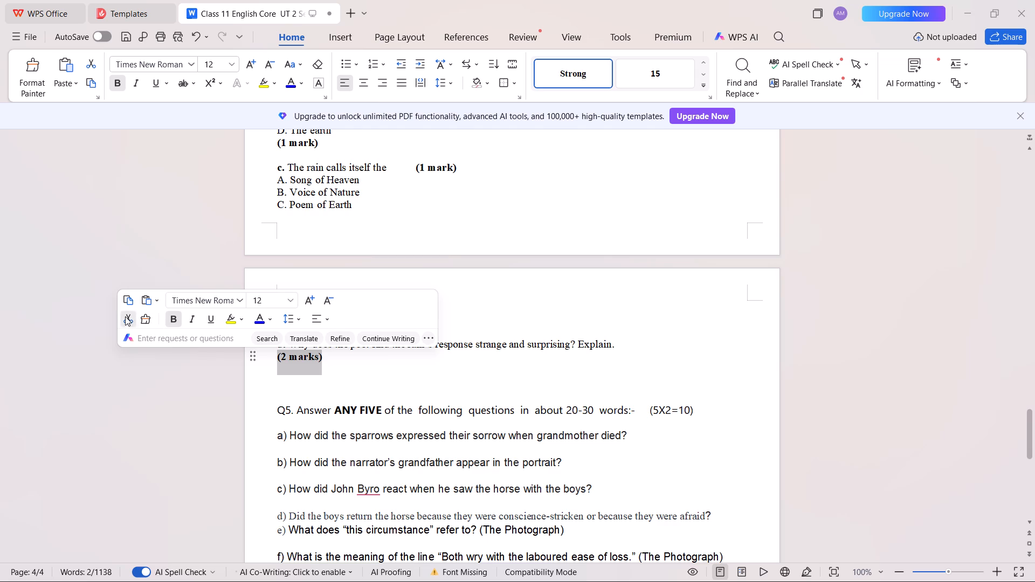
pyautogui.click(649, 346)
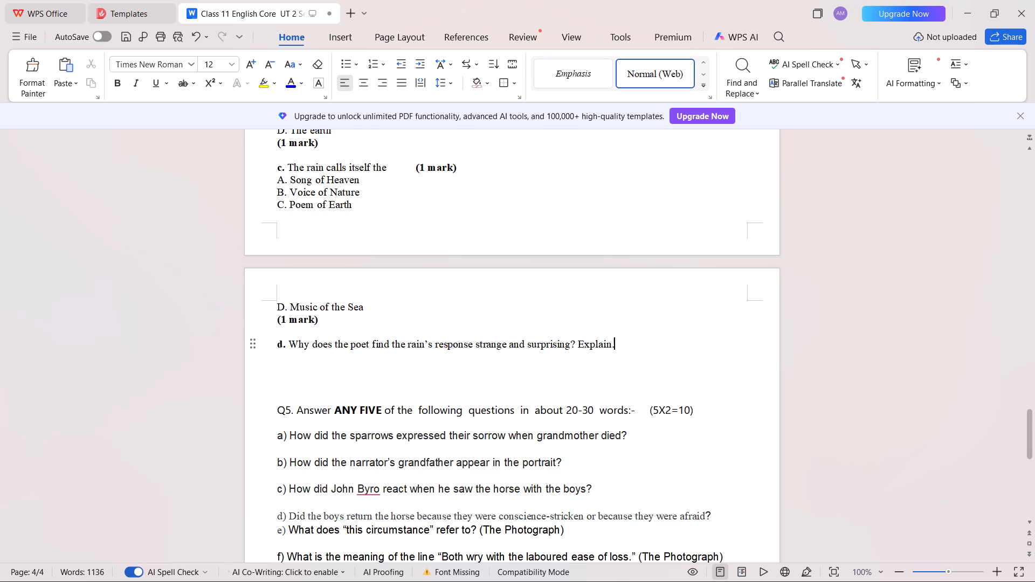
pyautogui.press('space')
pyautogui.press('space')
pyautogui.press('space')
pyautogui.press('space')
pyautogui.press('space')
pyautogui.press('space')
pyautogui.press('space')
pyautogui.press('space')
pyautogui.press('space')
pyautogui.press('space')
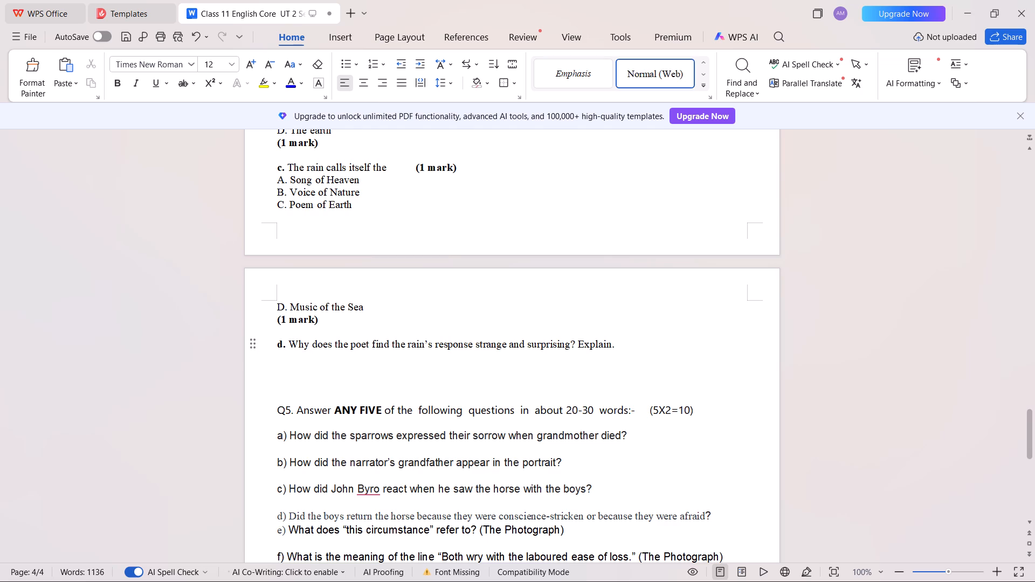
pyautogui.rightClick(680, 348)
pyautogui.click(740, 67)
# Push "(1 mark)" on question a's "soft-falling shower" line out to the right margin with tab spacing.
pyautogui.scroll(6, 536, 172)
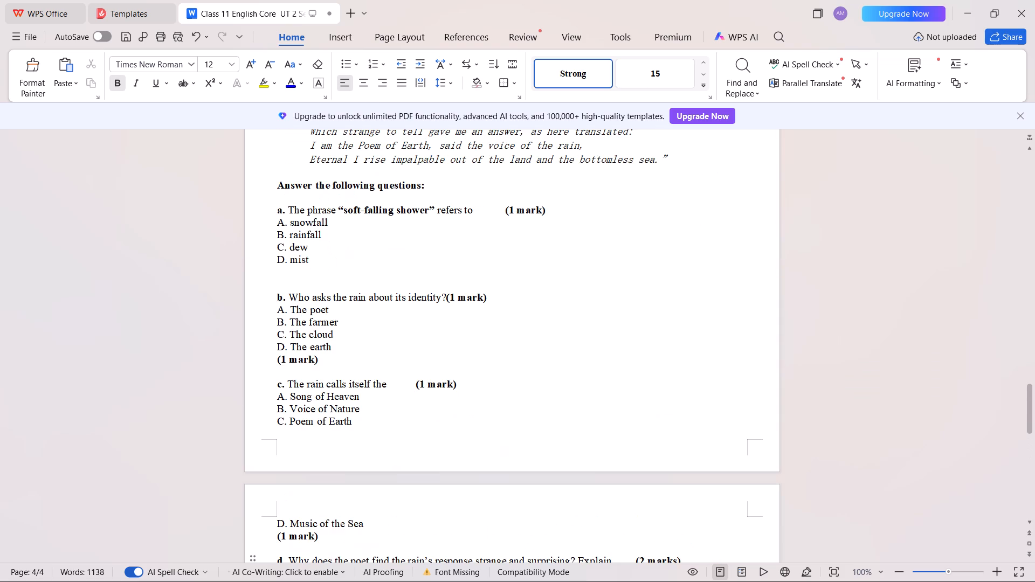
pyautogui.scroll(6, 535, 172)
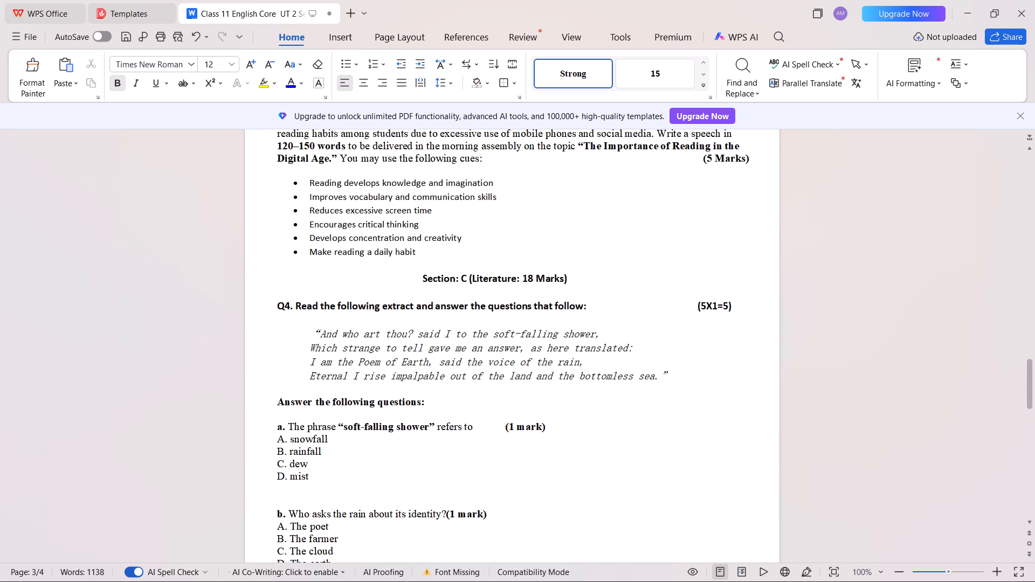
pyautogui.scroll(-5, 535, 172)
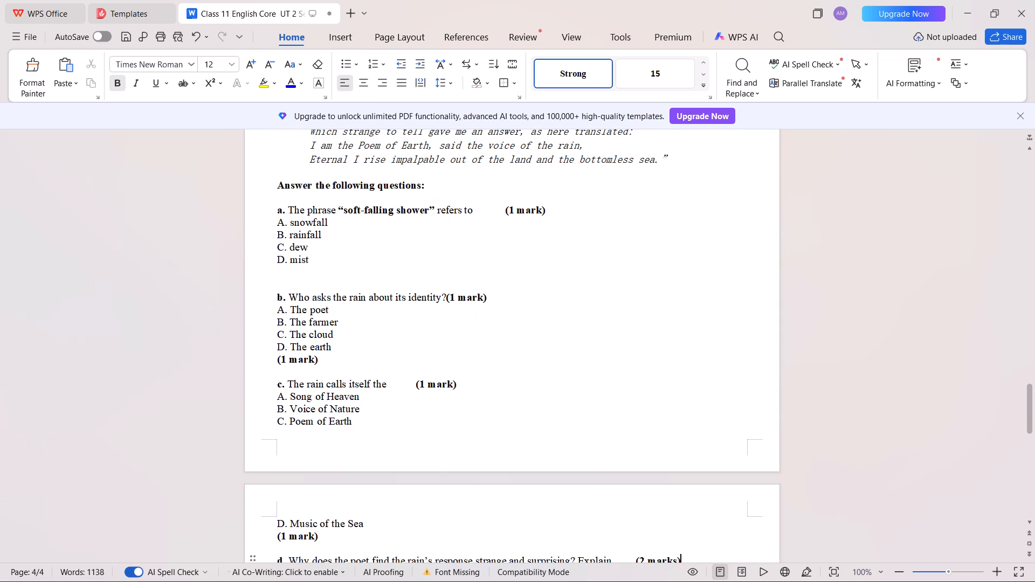
pyautogui.click(494, 213)
pyautogui.press('Tab')
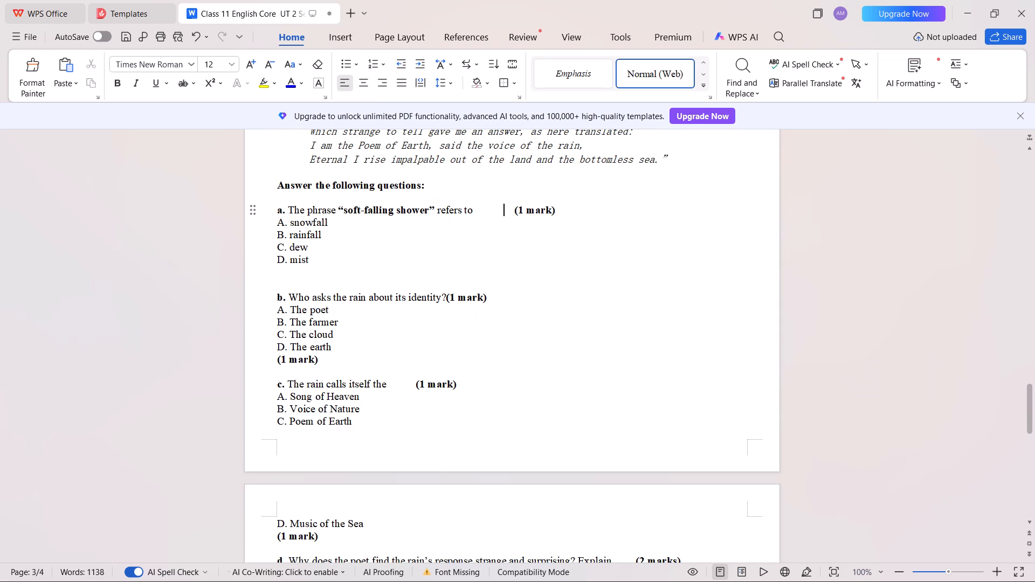
pyautogui.press('Tab')
pyautogui.press('Tab')
pyautogui.press('Tab')
pyautogui.press('Tab')
pyautogui.press('Tab')
pyautogui.press('Tab')
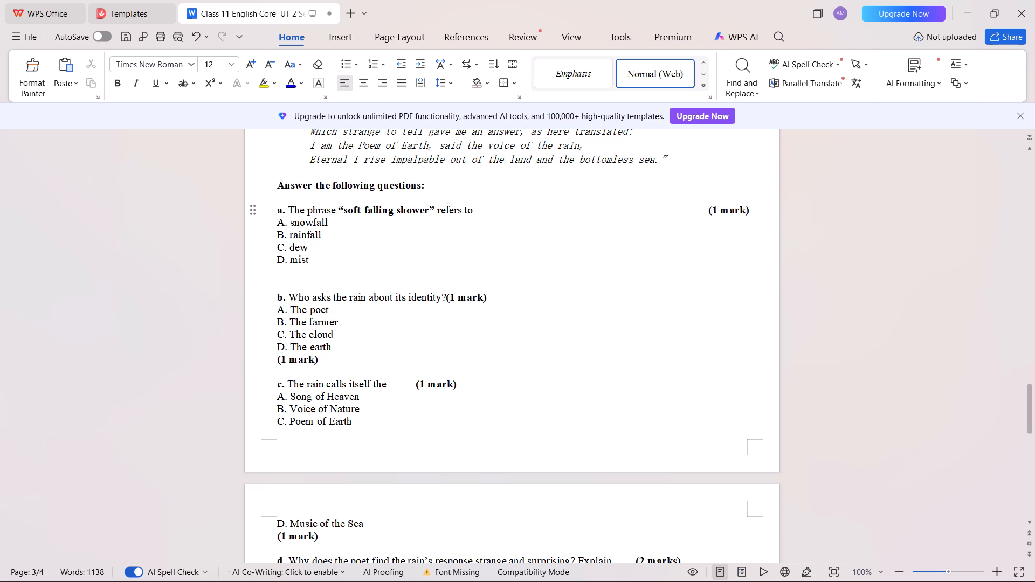
# Insert tab spacing after "Who asks the rain about its identity?" so question b's "(1 mark)" sits near the right margin.
pyautogui.click(445, 296)
pyautogui.press('Tab')
pyautogui.press('Tab')
pyautogui.press('Tab')
pyautogui.press('Tab')
pyautogui.press('Tab')
pyautogui.press('Tab')
pyautogui.press('Tab')
pyautogui.press('Tab')
# Add tab spacing after "The rain calls itself the" so question c's "(1 mark)" sits near the right margin.
pyautogui.click(411, 380)
pyautogui.press('Tab')
pyautogui.press('Tab')
pyautogui.press('Tab')
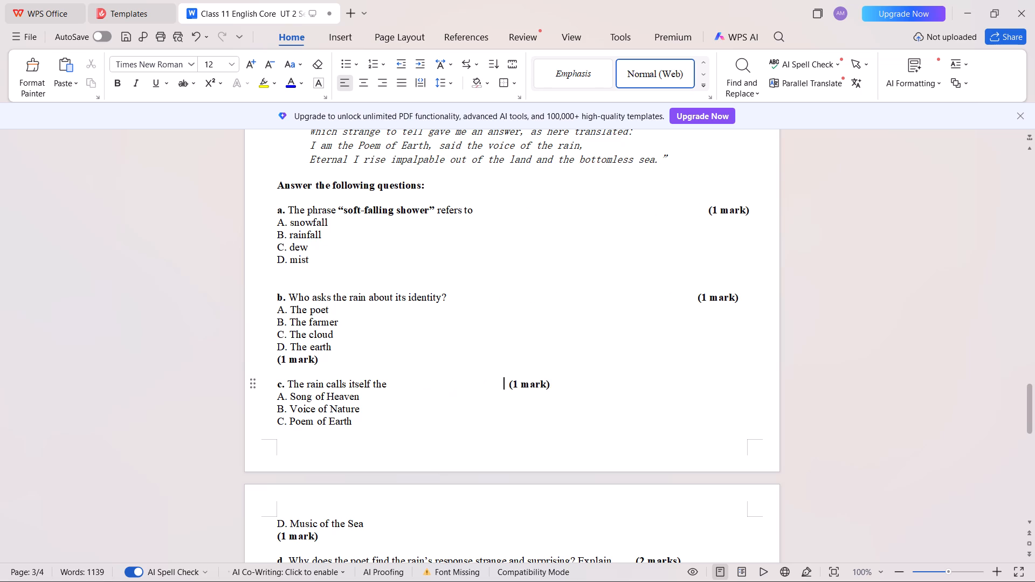
pyautogui.press('Tab')
pyautogui.press('Tab')
pyautogui.press('Tab')
pyautogui.press('Tab')
pyautogui.press('Tab')
pyautogui.press('Tab')
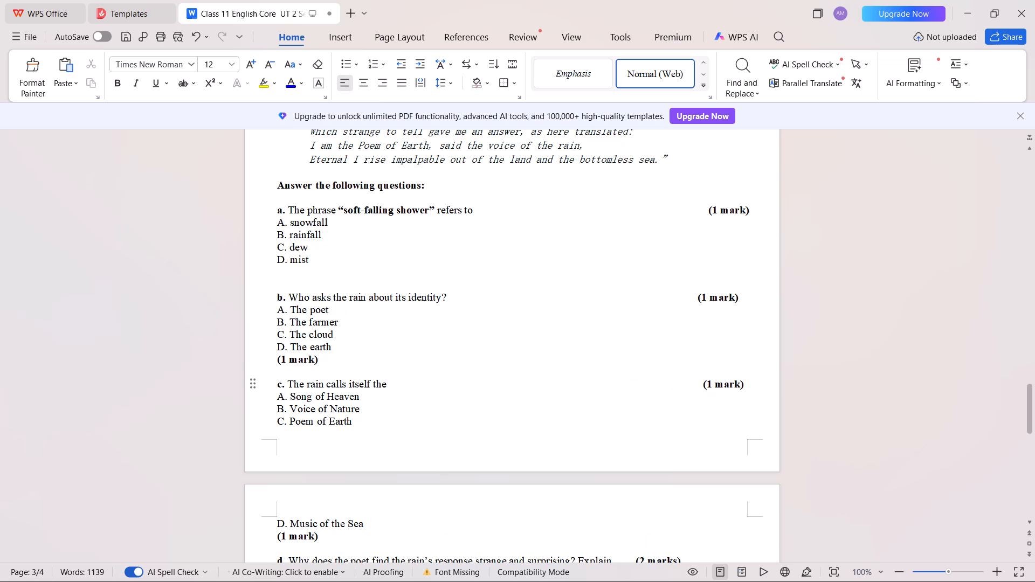
# Delete the duplicate "(1 mark)" below question c's option "D. Music of the Sea".
pyautogui.scroll(-5, 412, 376)
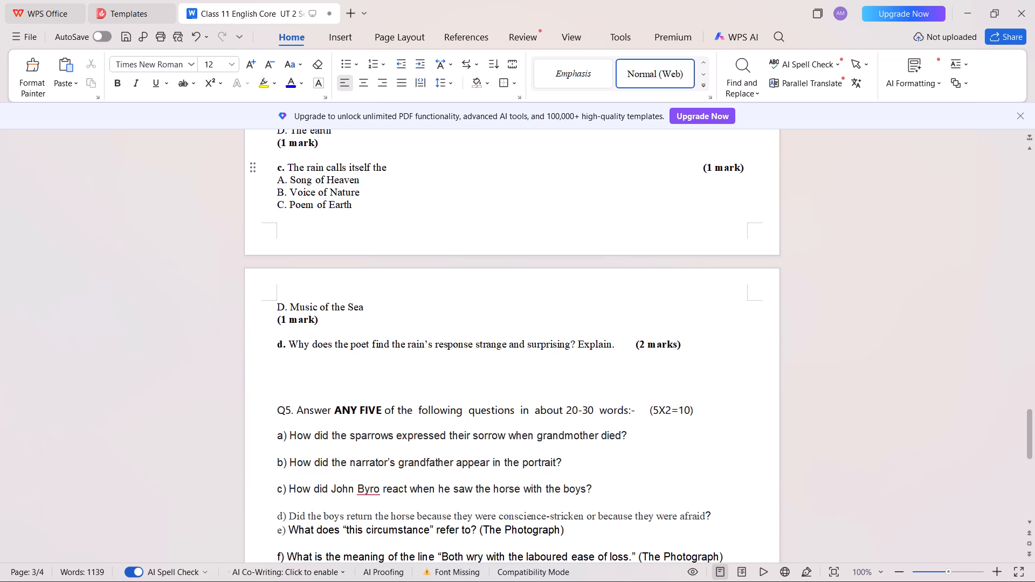
pyautogui.click(326, 316)
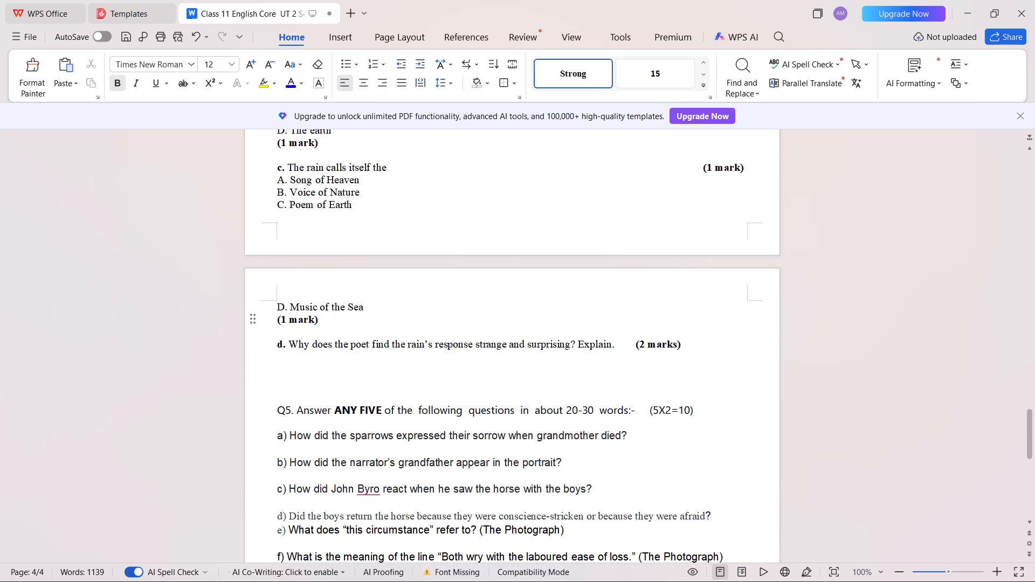
pyautogui.press('BackSpace')
pyautogui.press('BackSpace')
pyautogui.press('BackSpace')
pyautogui.press('BackSpace')
pyautogui.press('BackSpace')
pyautogui.press('BackSpace')
pyautogui.press('BackSpace')
pyautogui.press('BackSpace')
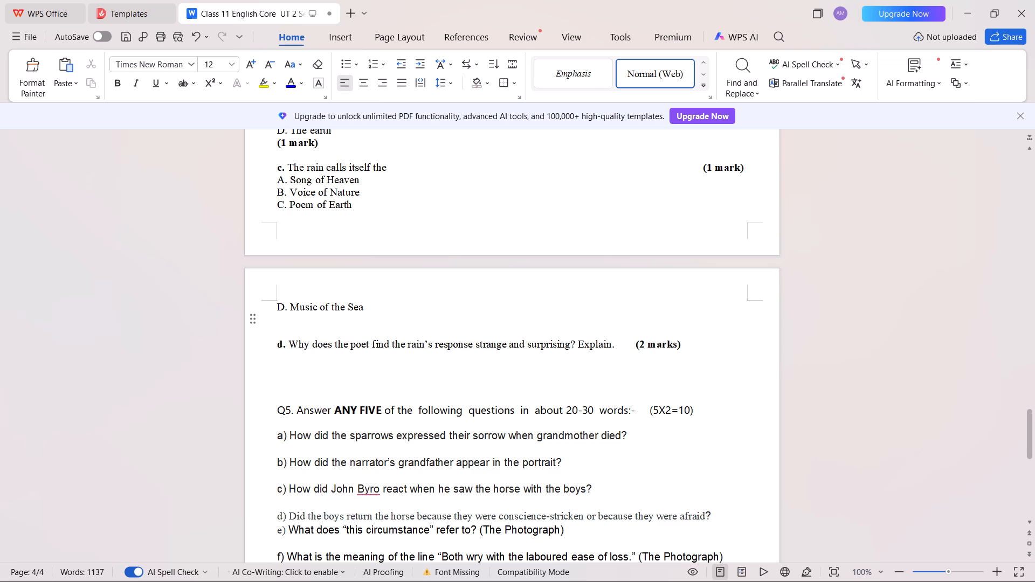
# Add tab spacing before "(2 marks)" on question d's line so it sits near the right margin.
pyautogui.click(630, 343)
pyautogui.press('Tab')
pyautogui.press('Tab')
pyautogui.press('Tab')
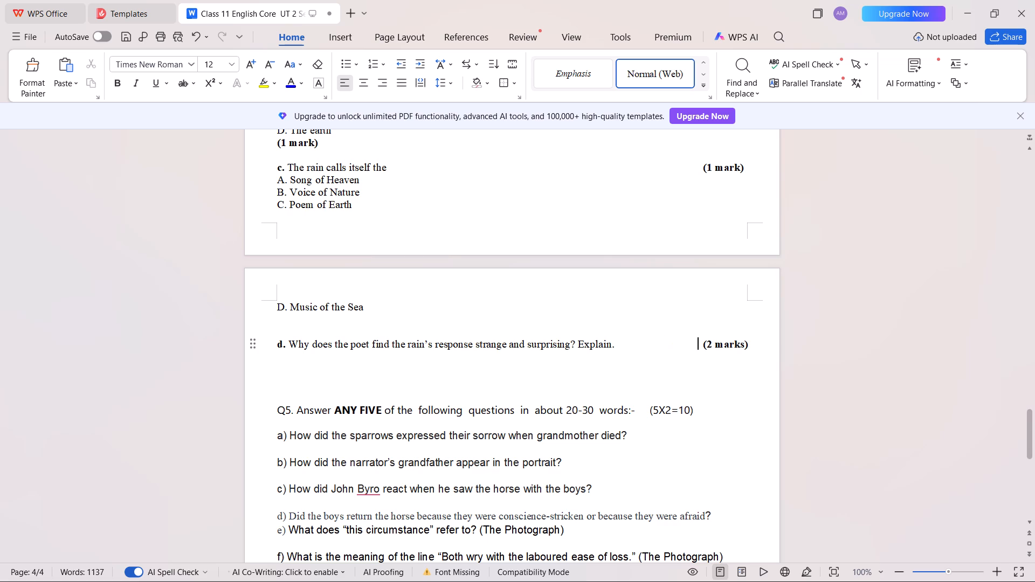
# Move question a's option "B. rainfall" onto the same line as "A. snowfall", separated by spaces.
pyautogui.scroll(4, 630, 341)
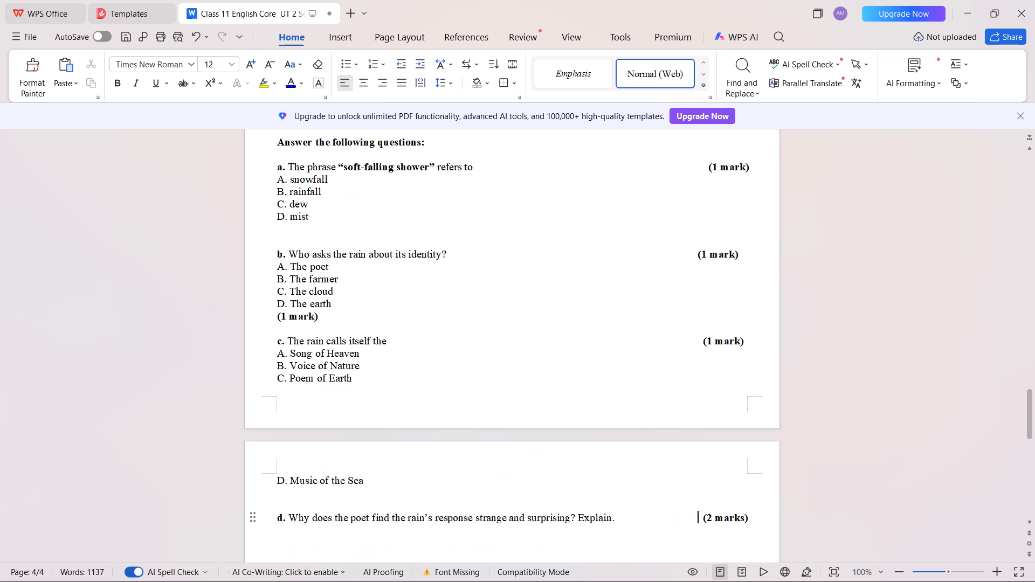
pyautogui.scroll(4, 630, 341)
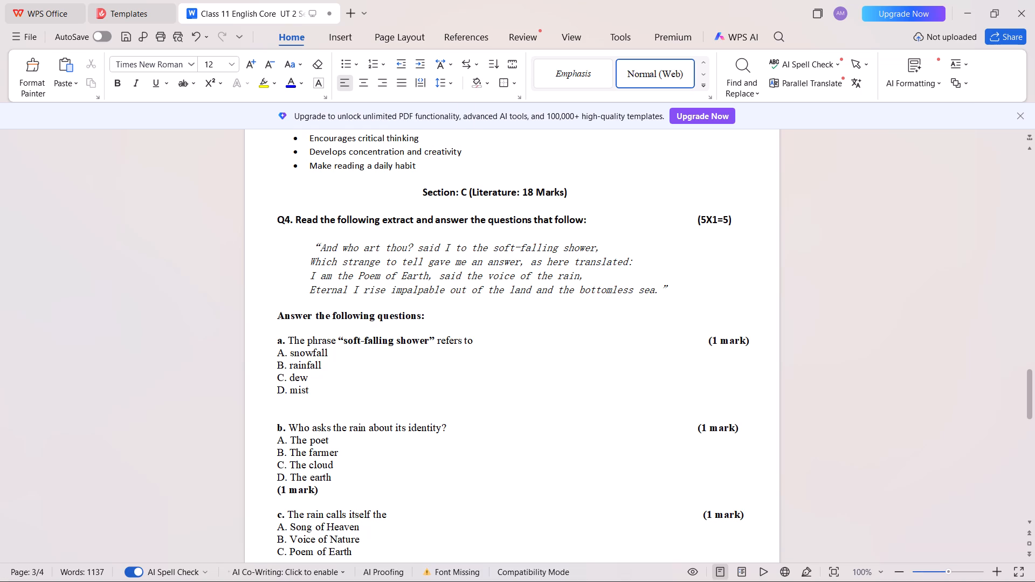
pyautogui.click(328, 365)
pyautogui.moveTo(328, 365); pyautogui.dragTo(300, 367)
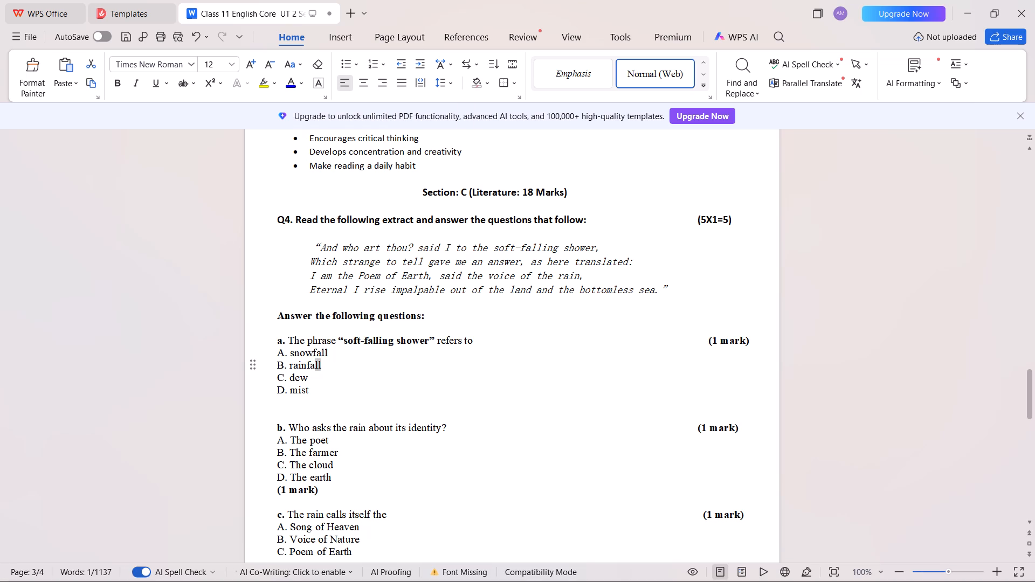
pyautogui.moveTo(300, 367); pyautogui.dragTo(258, 370)
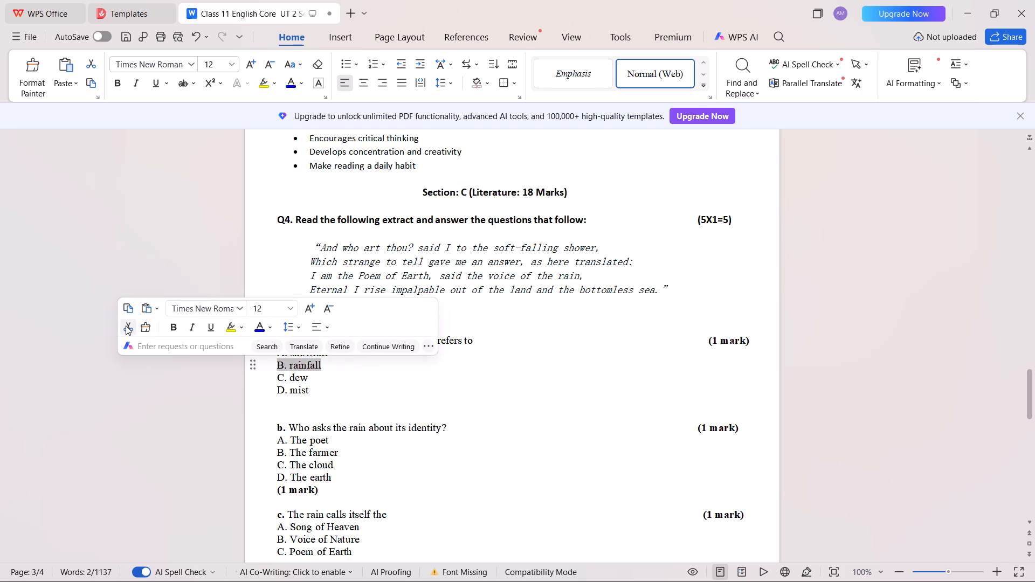
pyautogui.click(126, 325)
pyautogui.click(458, 355)
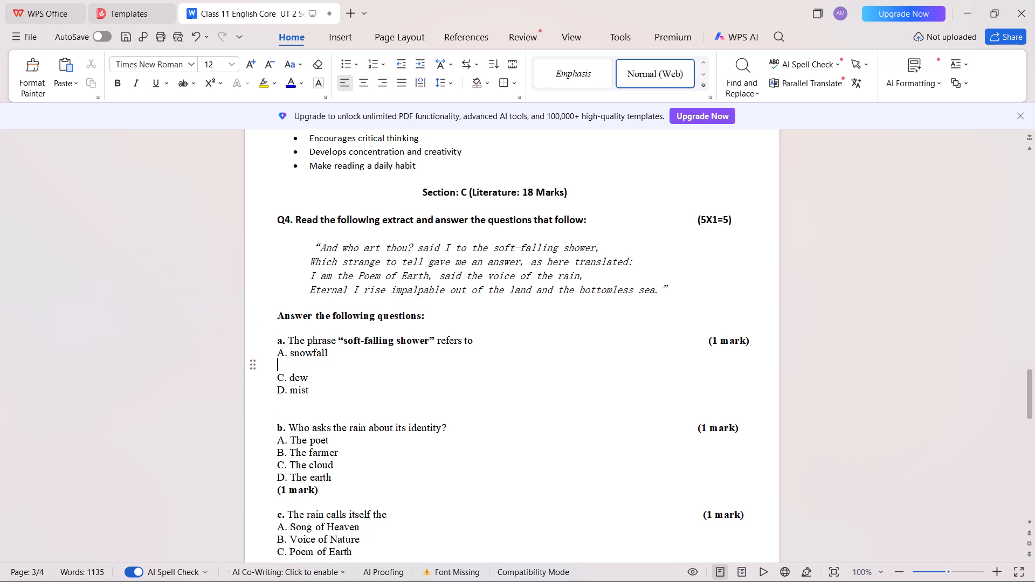
pyautogui.press('space')
pyautogui.press('space')
pyautogui.press('space')
pyautogui.press('space')
pyautogui.press('space')
pyautogui.press('space')
pyautogui.press('space')
pyautogui.press('space')
pyautogui.press('space')
pyautogui.rightClick(383, 355)
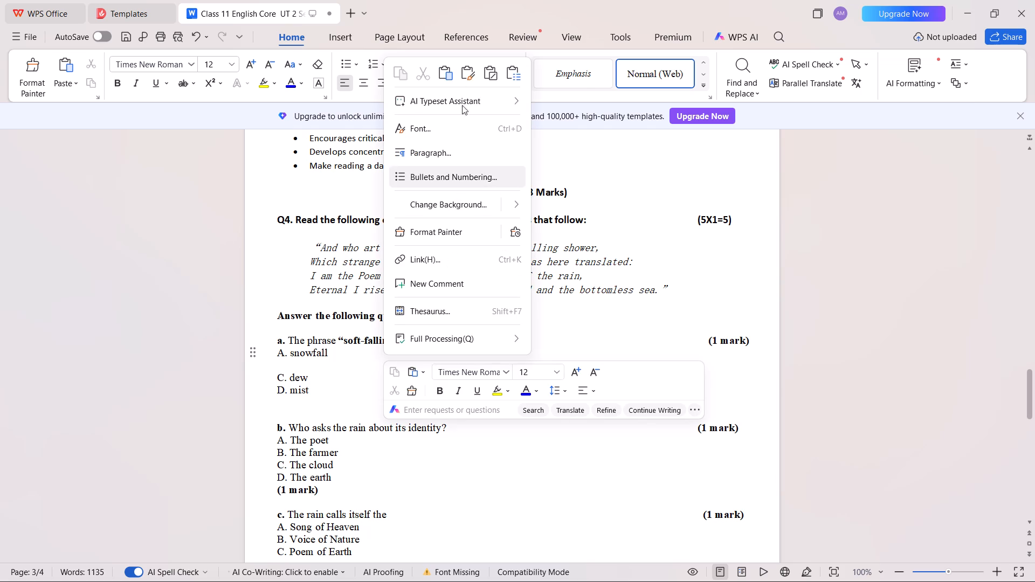
pyautogui.click(443, 74)
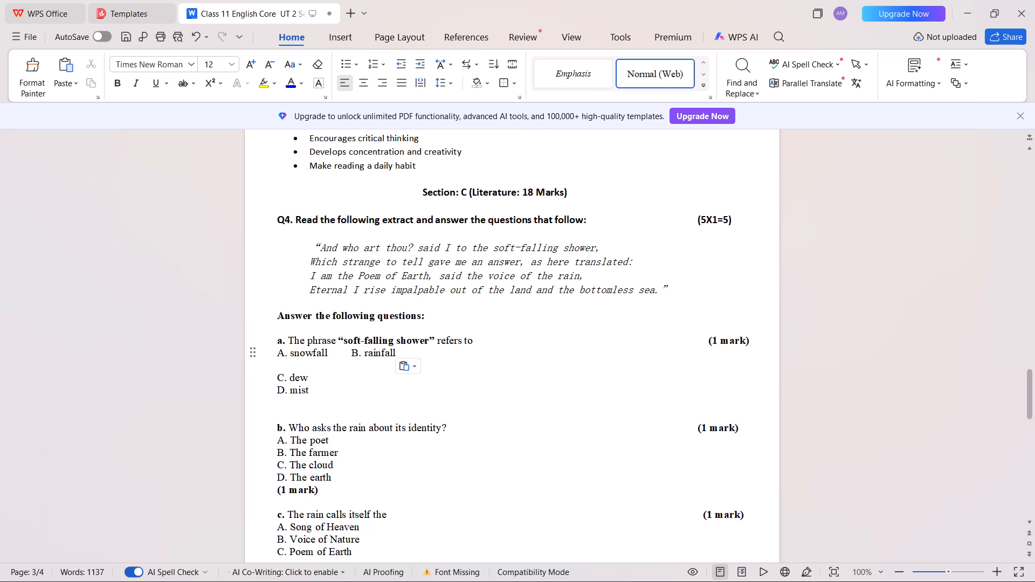
# Move question a's option "C. dew" onto the same line after "B. rainfall", separated by spaces.
pyautogui.moveTo(316, 373); pyautogui.dragTo(244, 374)
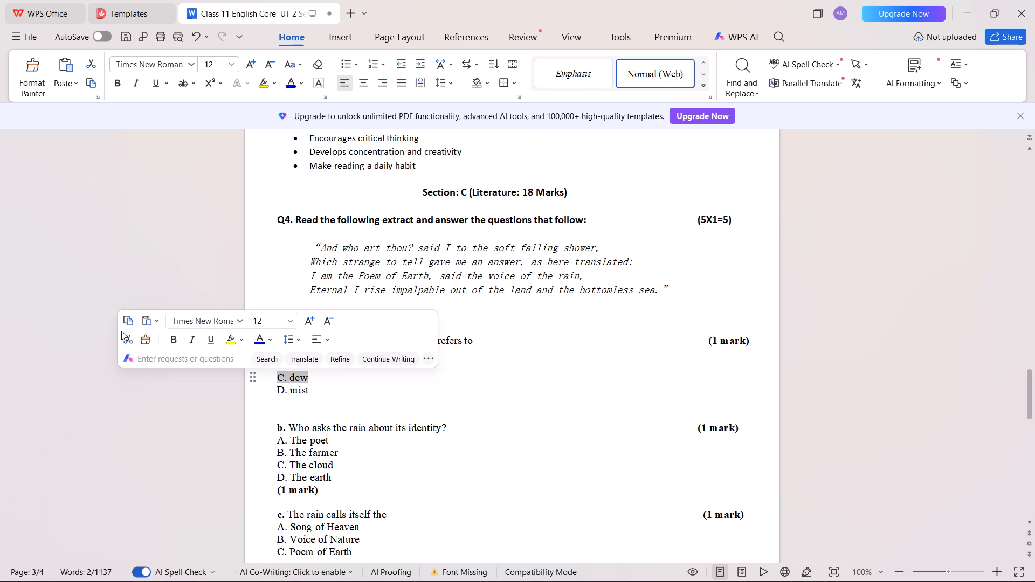
pyautogui.click(127, 338)
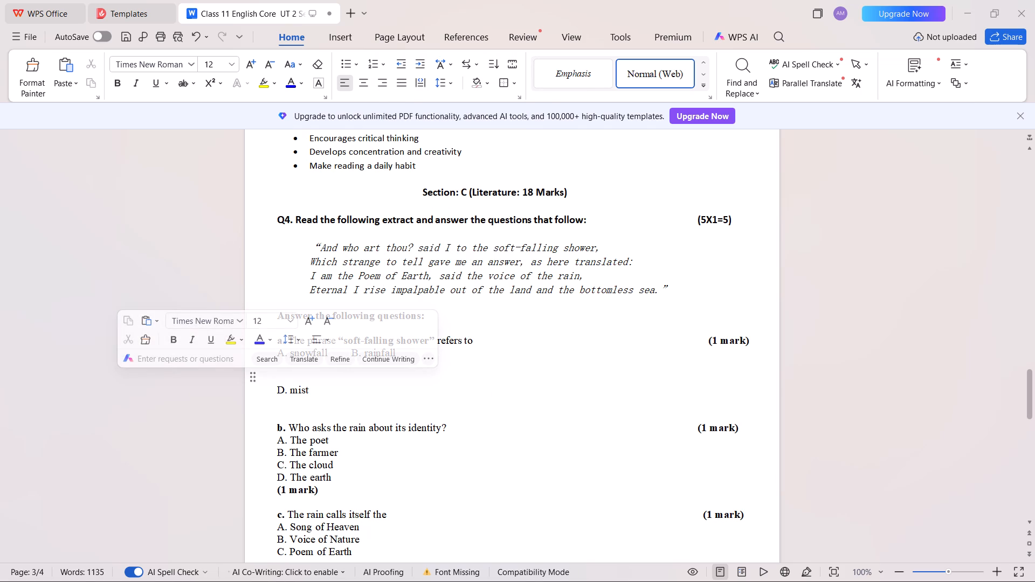
pyautogui.click(473, 356)
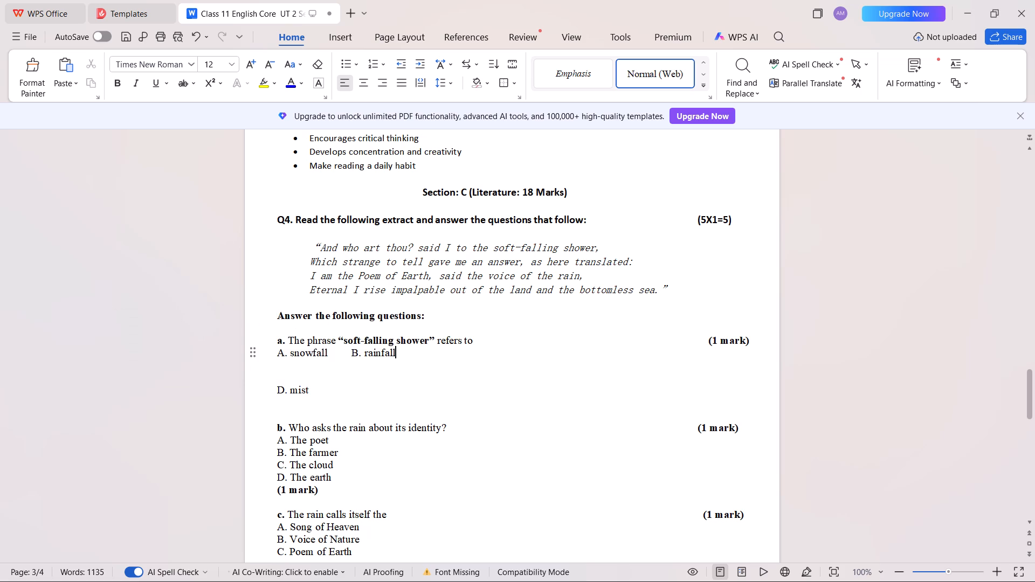
pyautogui.press('space')
pyautogui.press('space')
pyautogui.press('space')
pyautogui.press('space')
pyautogui.press('space')
pyautogui.rightClick(433, 353)
pyautogui.click(495, 79)
# Move question a's option "D. mist" onto the same line after "C. dew", separated by a run of spaces.
pyautogui.moveTo(314, 393); pyautogui.dragTo(274, 394)
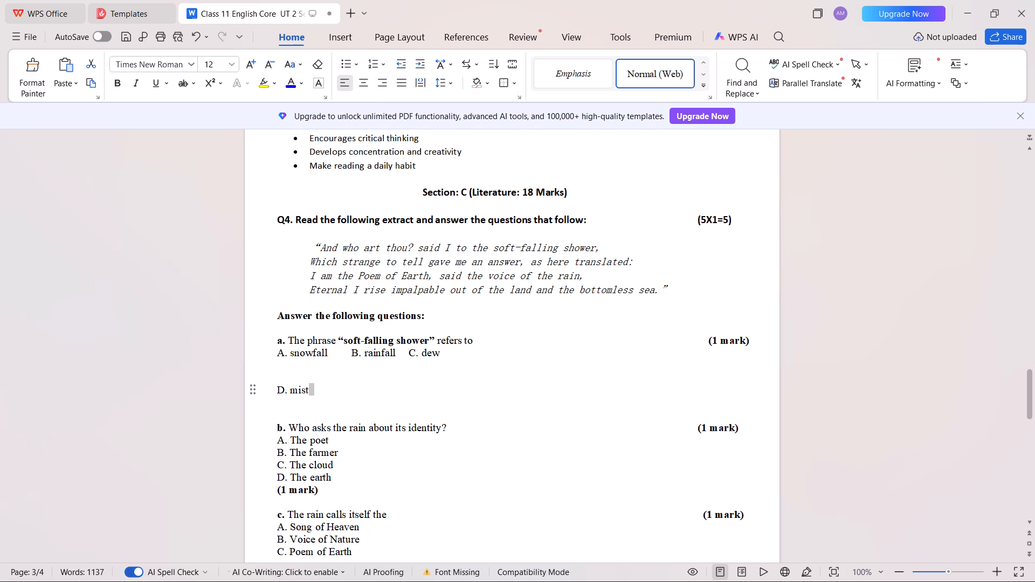
pyautogui.moveTo(274, 394); pyautogui.dragTo(278, 393)
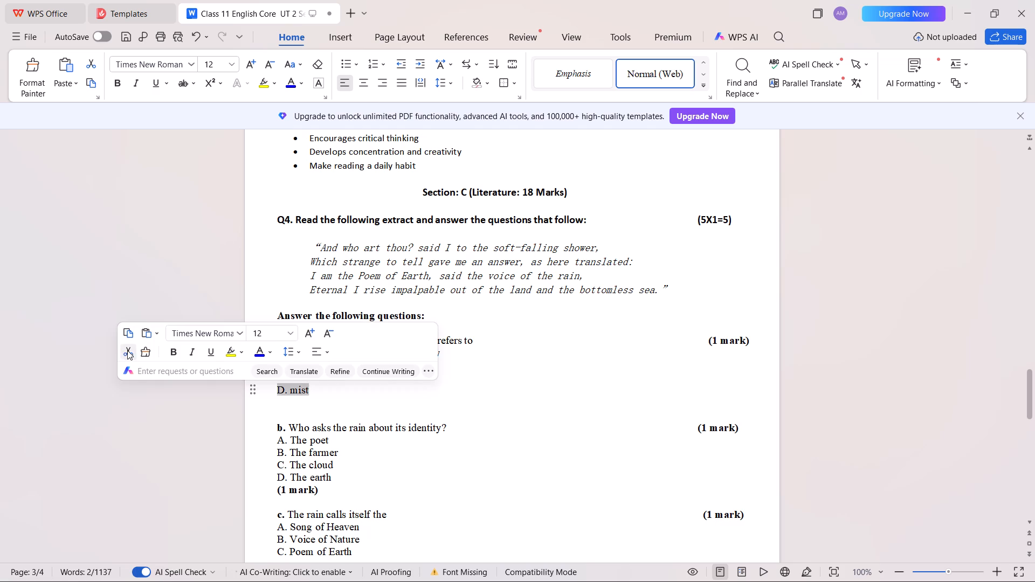
pyautogui.click(127, 350)
pyautogui.click(471, 354)
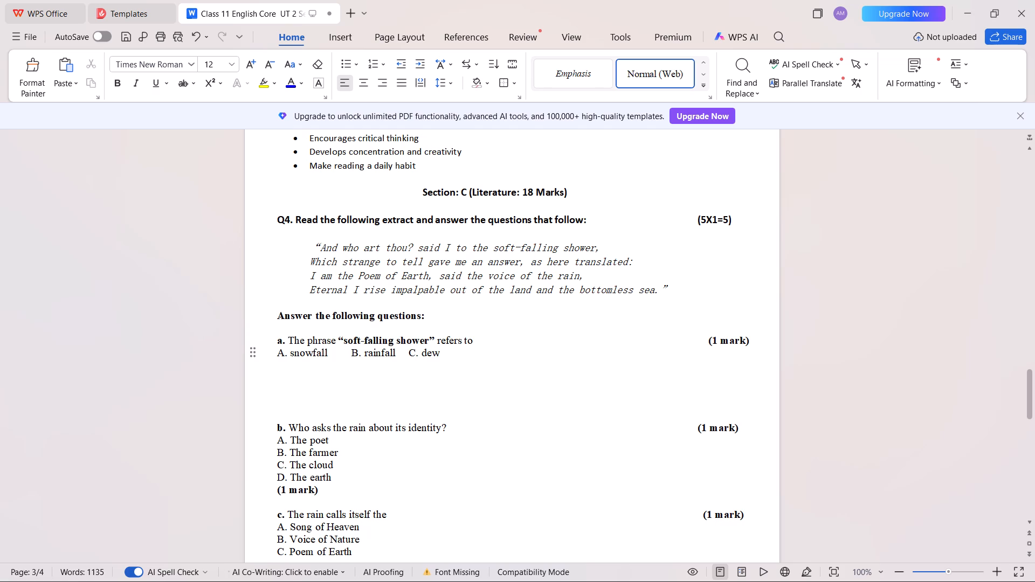
pyautogui.press('space')
pyautogui.press('space')
pyautogui.press('space')
pyautogui.press('space')
pyautogui.press('space')
pyautogui.press('space')
pyautogui.press('space')
pyautogui.press('space')
pyautogui.press('space')
pyautogui.press('space')
pyautogui.press('space')
pyautogui.press('space')
pyautogui.press('space')
pyautogui.press('space')
pyautogui.press('space')
pyautogui.press('space')
pyautogui.press('space')
pyautogui.press('space')
pyautogui.press('space')
pyautogui.click(494, 352)
pyautogui.rightClick(494, 352)
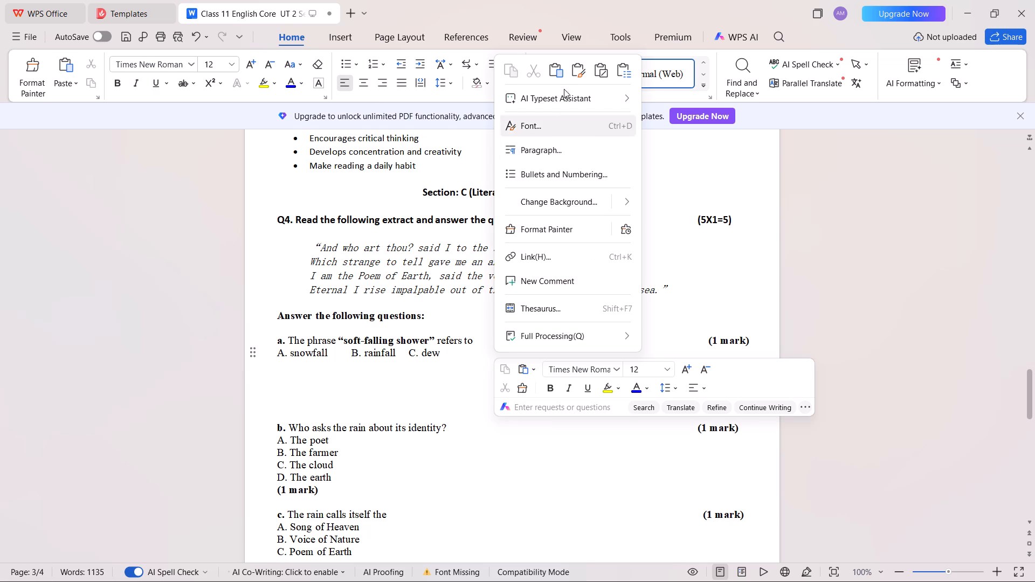
pyautogui.click(560, 72)
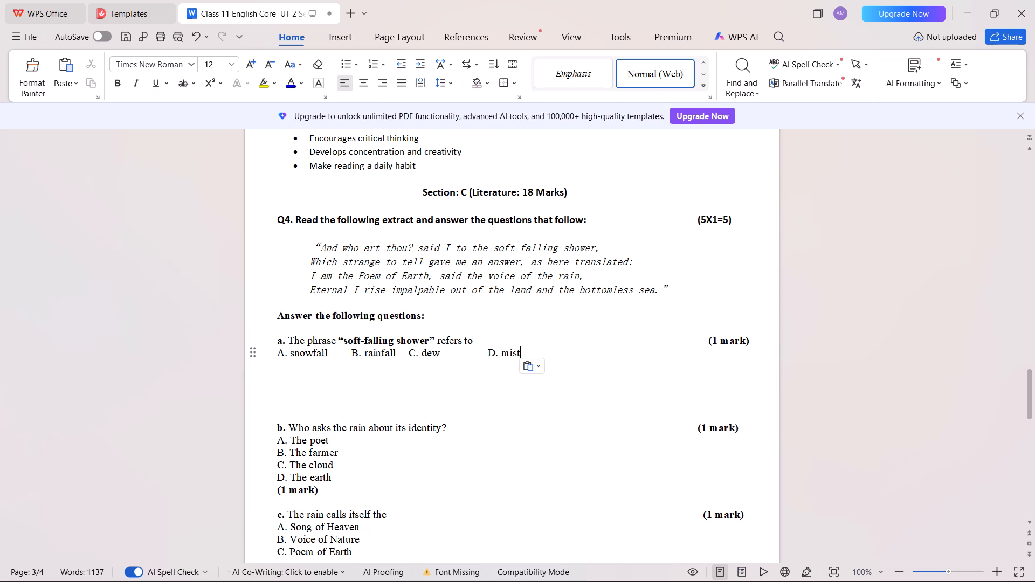
# Remove the extra blank lines between question a's options and question b, leaving a single blank line.
pyautogui.click(273, 426)
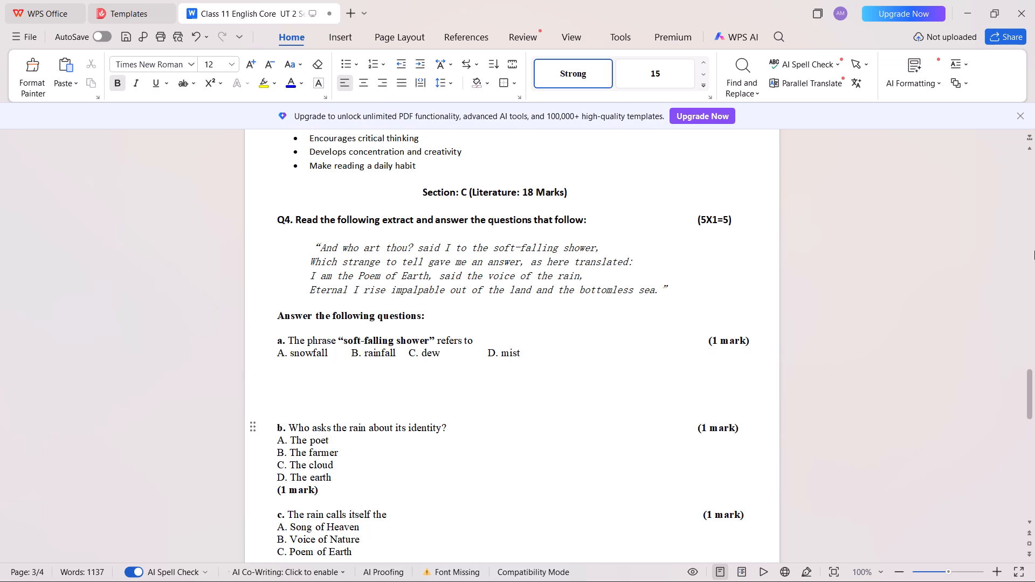
pyautogui.press('BackSpace')
pyautogui.press('BackSpace')
pyautogui.press('BackSpace')
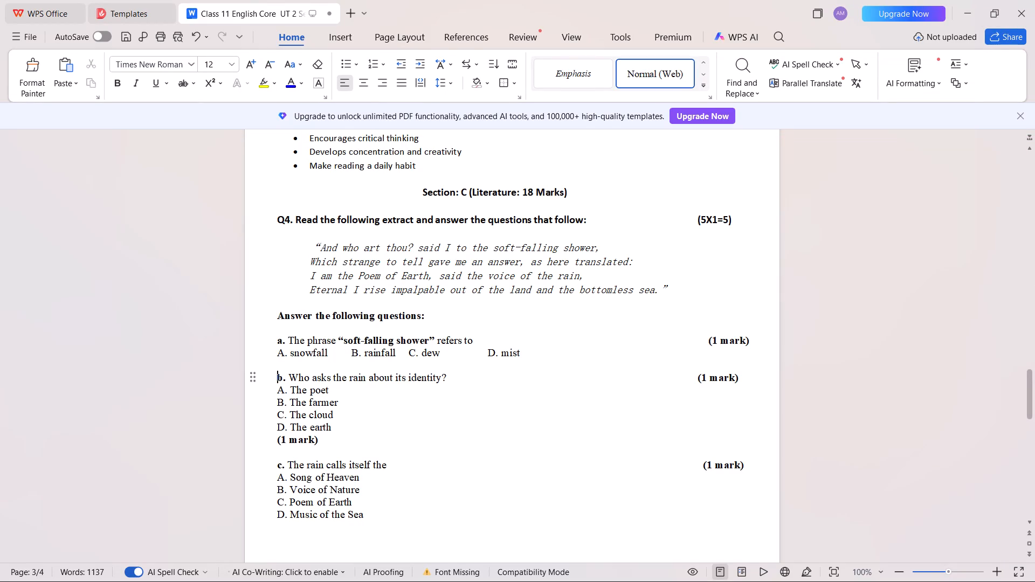
# Move question b's option "B. The farmer" to the end of the "A. The poet" line.
pyautogui.moveTo(344, 403); pyautogui.dragTo(307, 401)
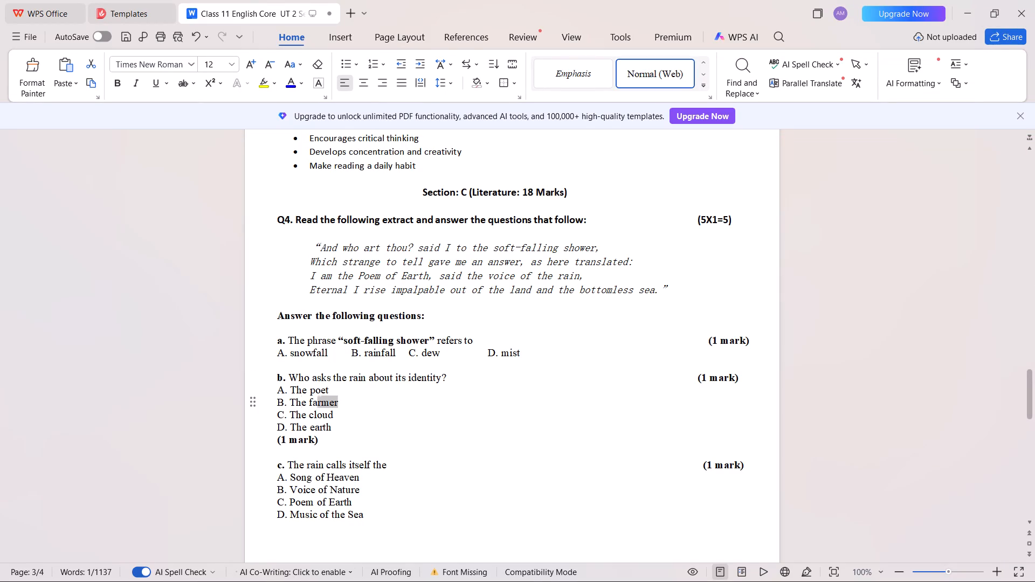
pyautogui.moveTo(307, 401); pyautogui.dragTo(259, 395)
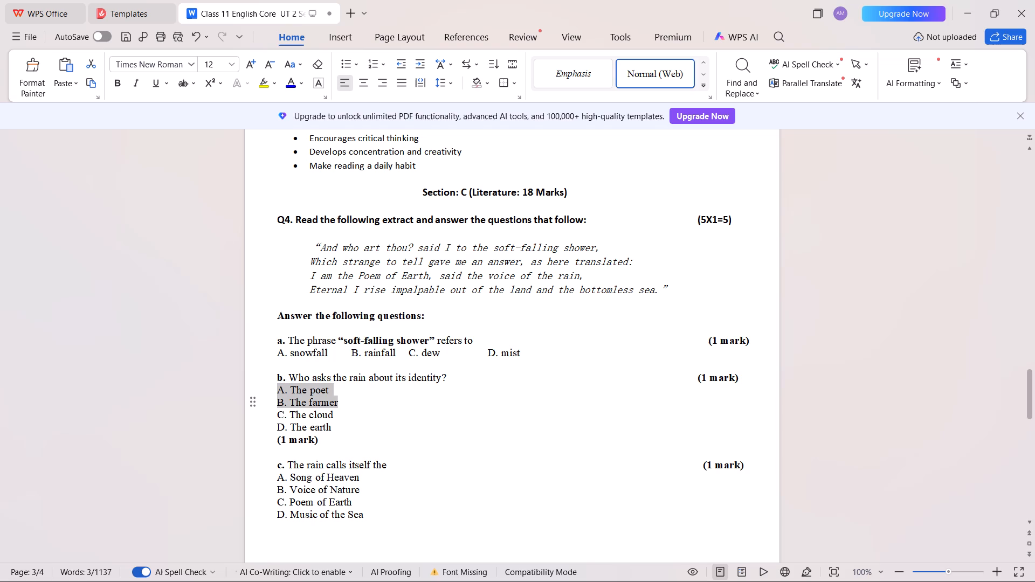
pyautogui.moveTo(259, 395); pyautogui.dragTo(259, 397)
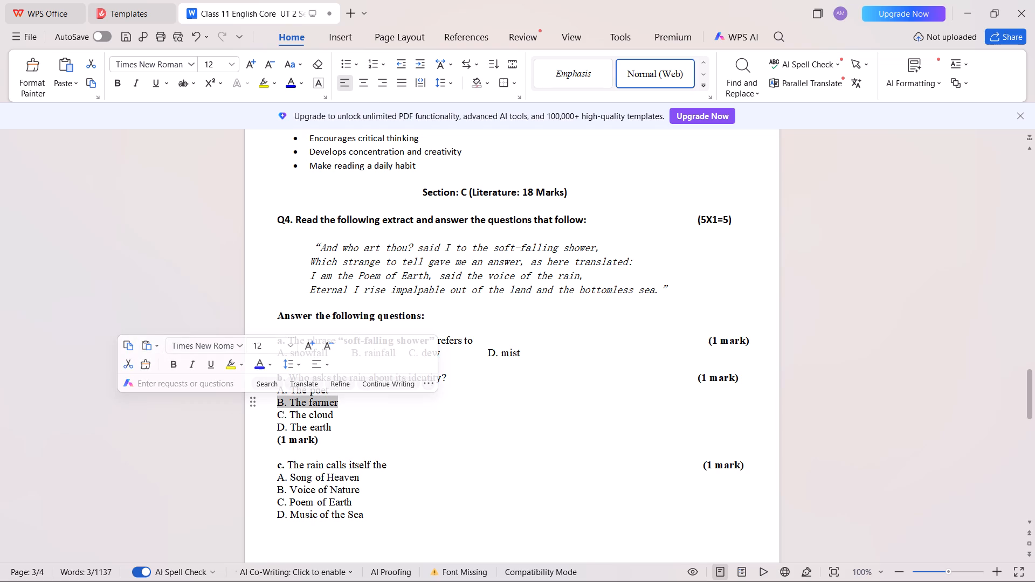
pyautogui.click(130, 364)
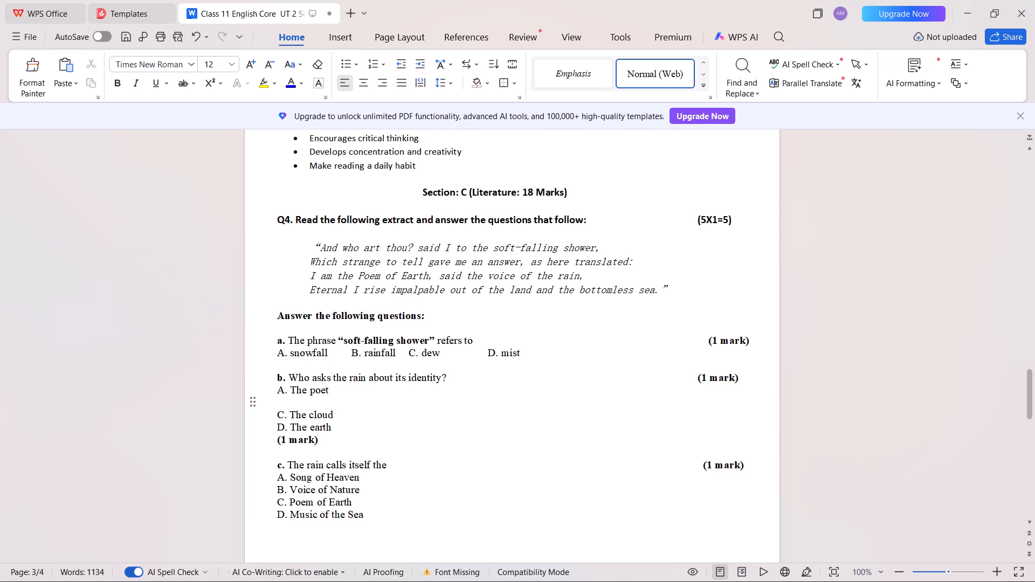
pyautogui.click(356, 389)
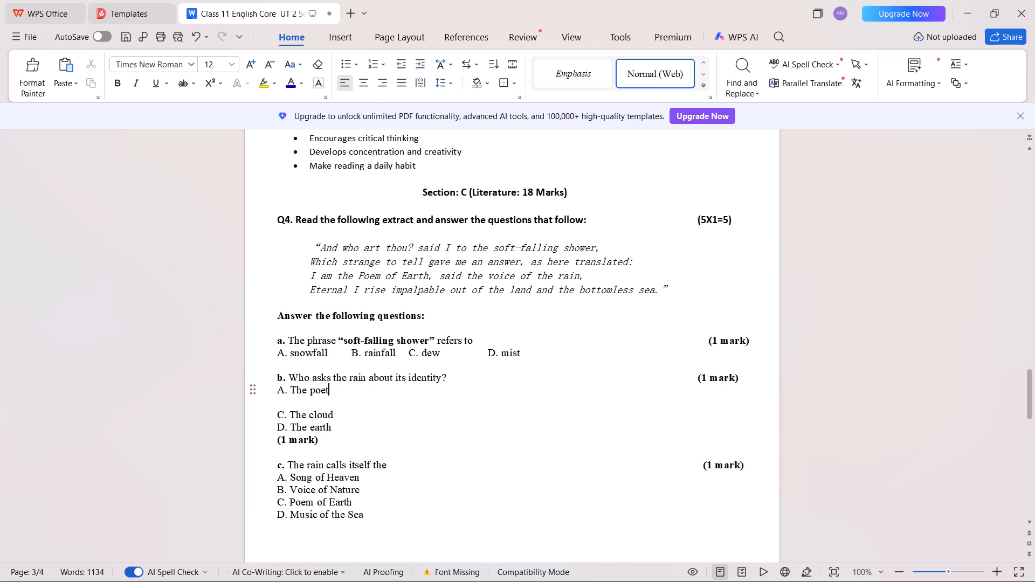
pyautogui.click(356, 389)
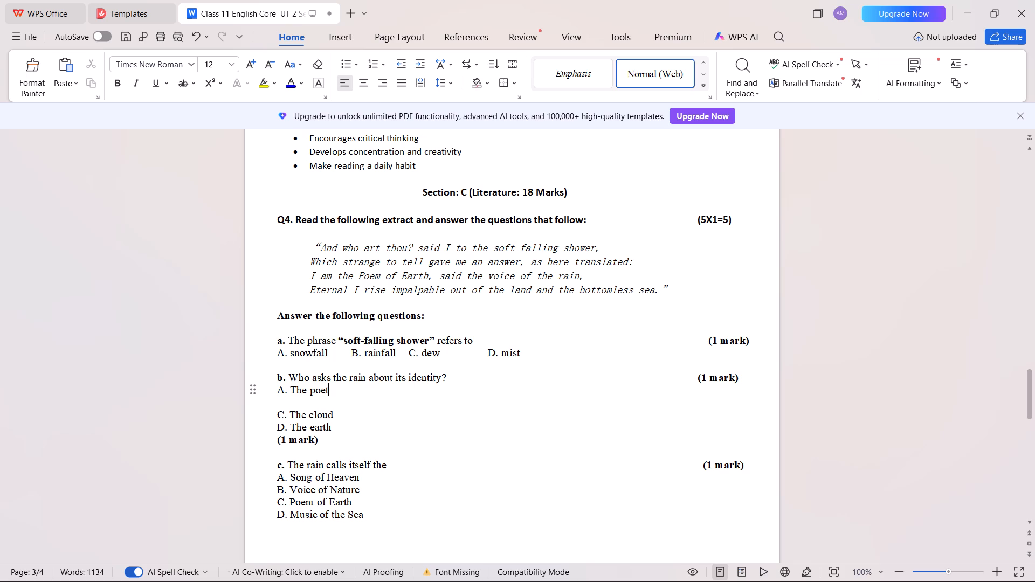
pyautogui.rightClick(356, 389)
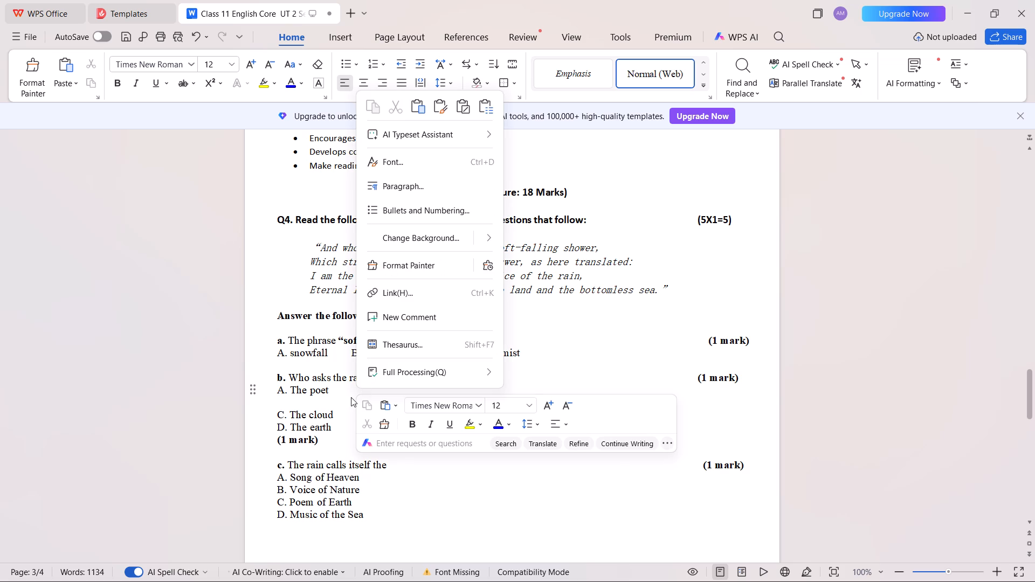
pyautogui.click(351, 397)
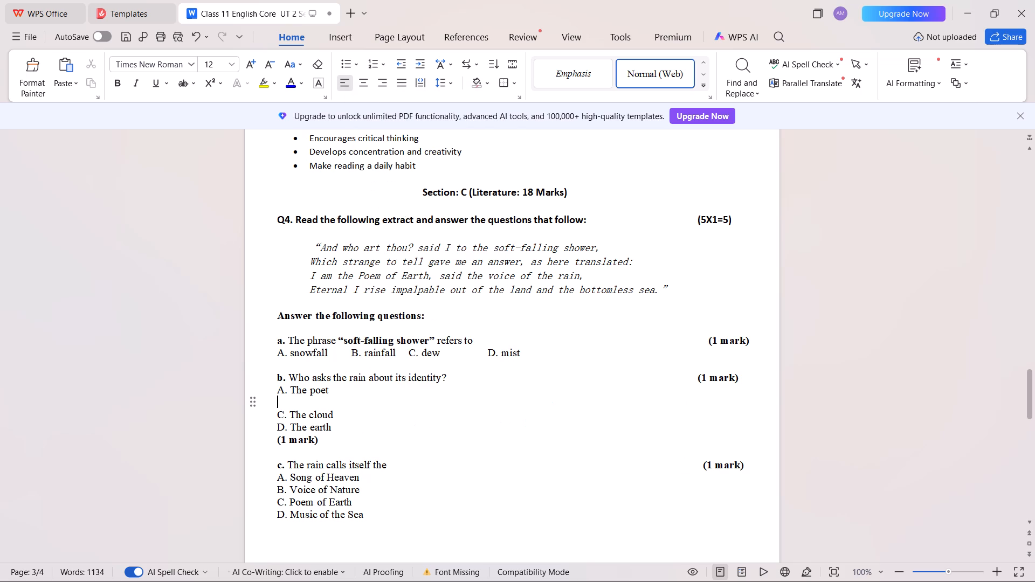
pyautogui.click(352, 390)
pyautogui.rightClick(352, 390)
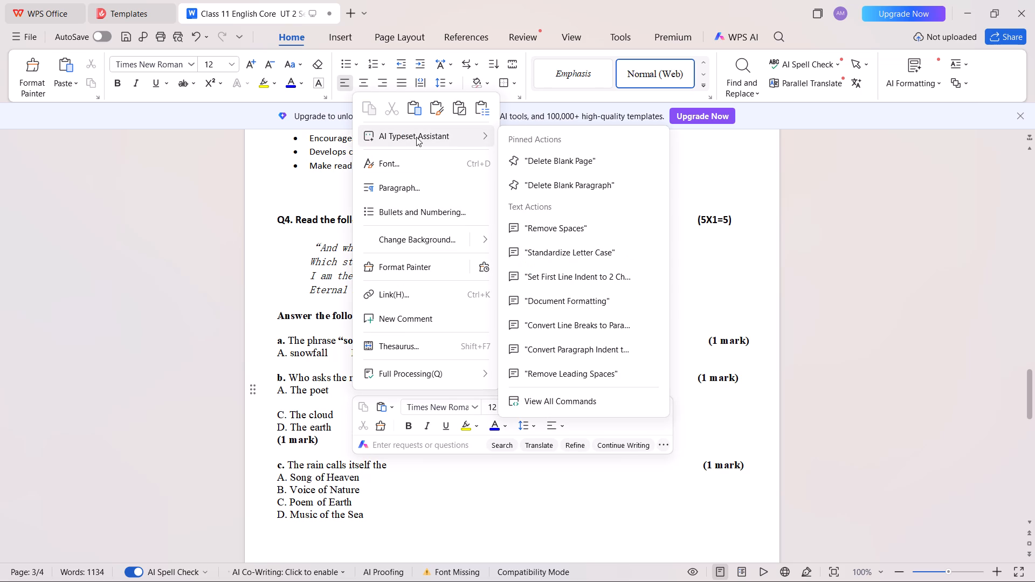
pyautogui.click(416, 110)
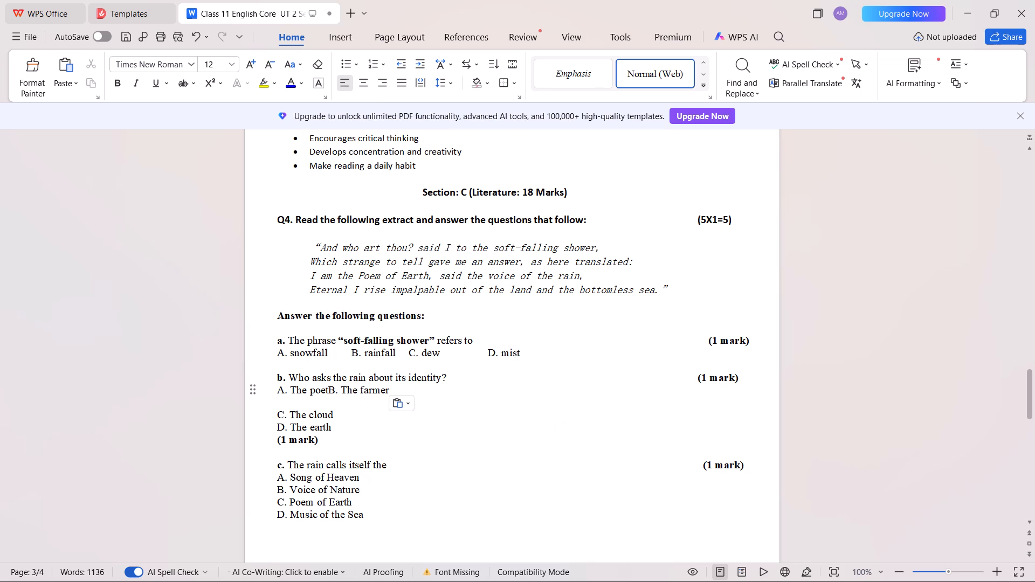
# Move question b's option "C. The cloud" to the end of the line, directly after "B. The farmer".
pyautogui.moveTo(336, 412); pyautogui.dragTo(278, 410)
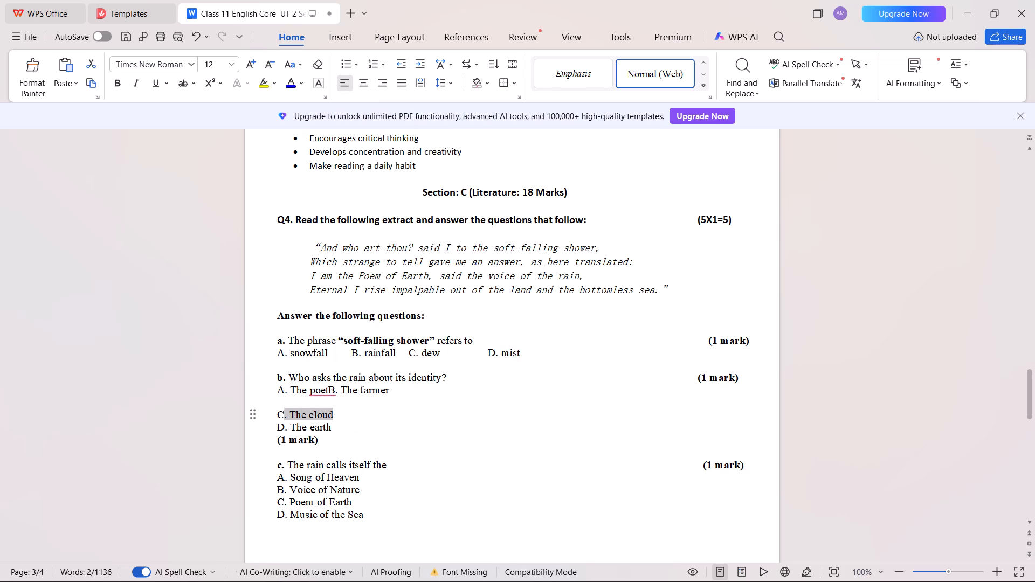
pyautogui.moveTo(278, 410); pyautogui.dragTo(266, 410)
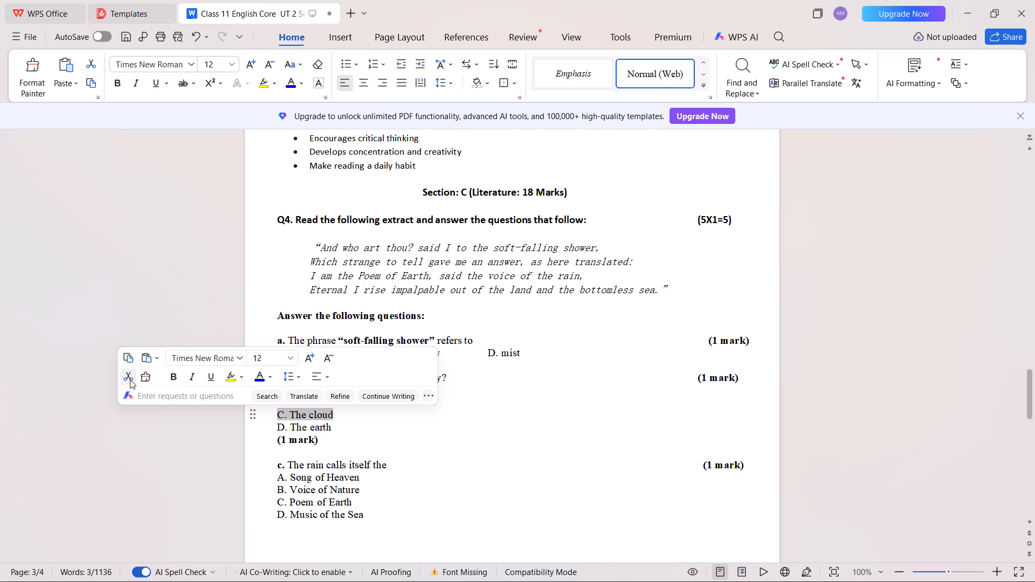
pyautogui.click(129, 379)
pyautogui.click(473, 386)
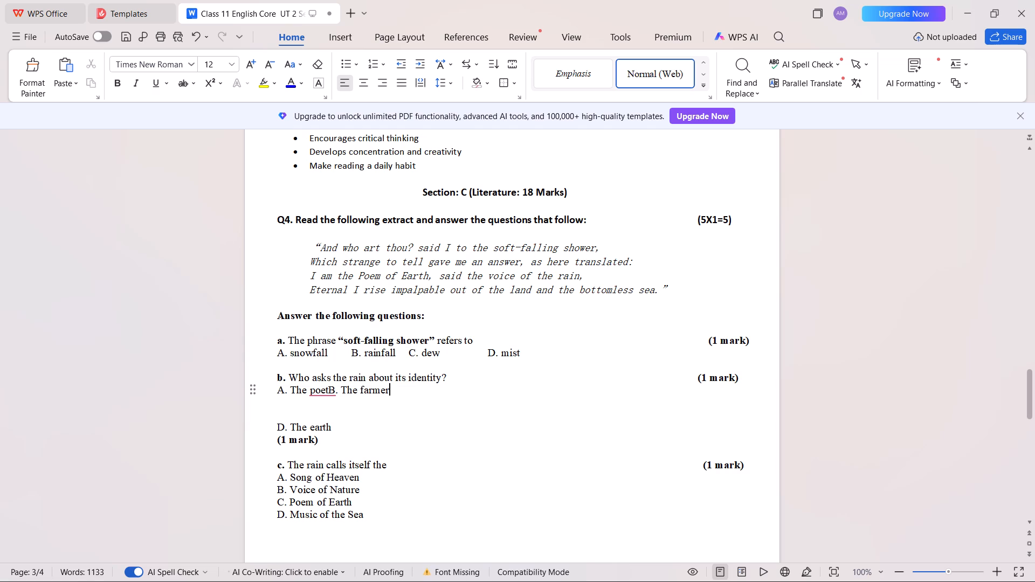
pyautogui.rightClick(436, 389)
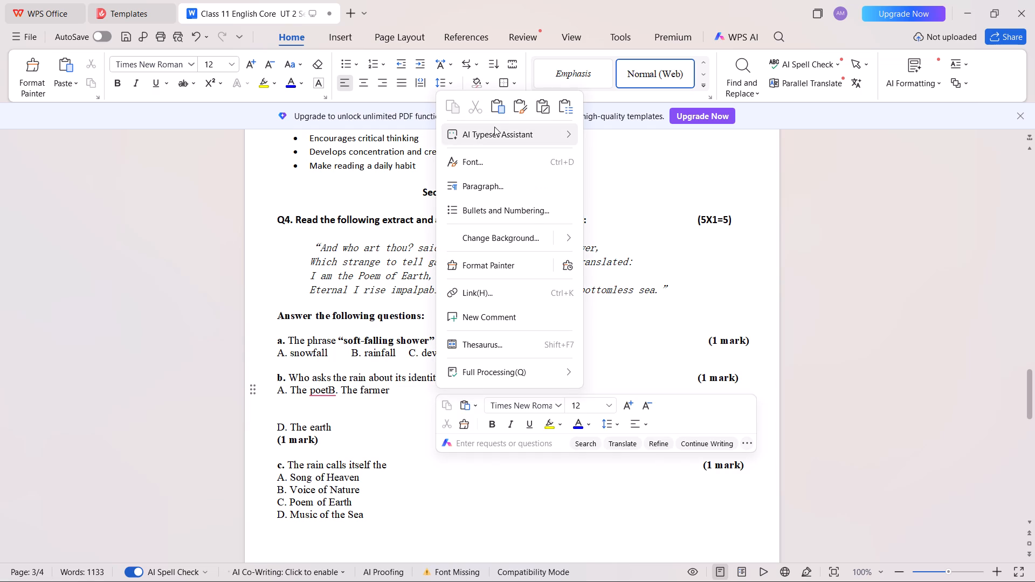
pyautogui.click(495, 112)
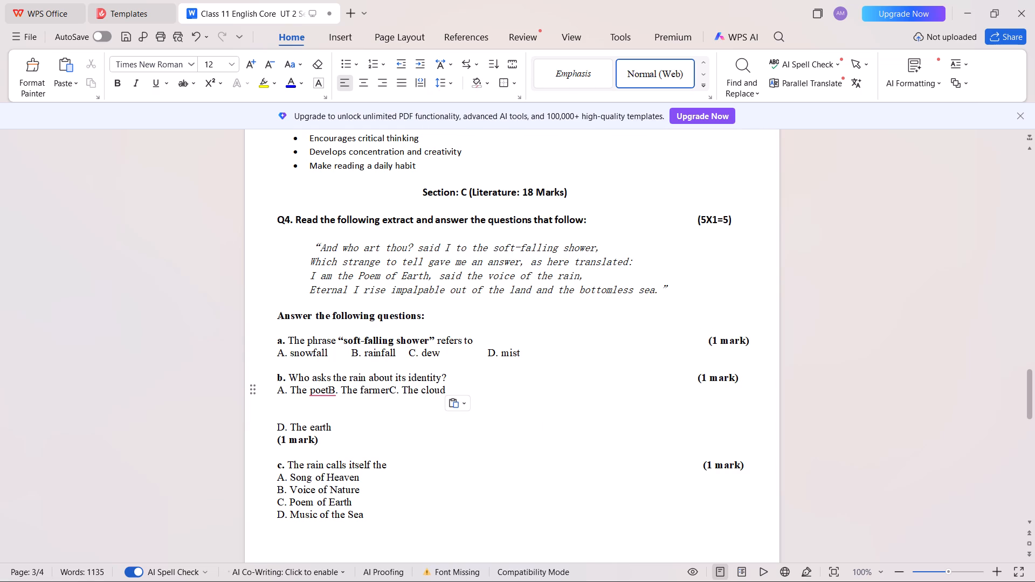
# Move question b's option "D. The earth" to the end of the line, directly after "C. The cloud".
pyautogui.moveTo(333, 426); pyautogui.dragTo(262, 428)
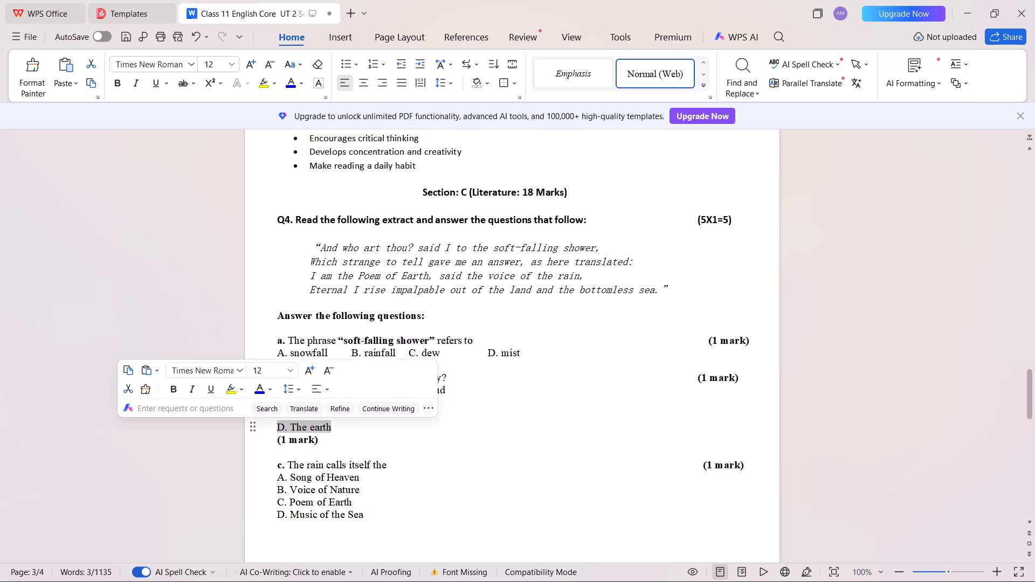
pyautogui.click(127, 389)
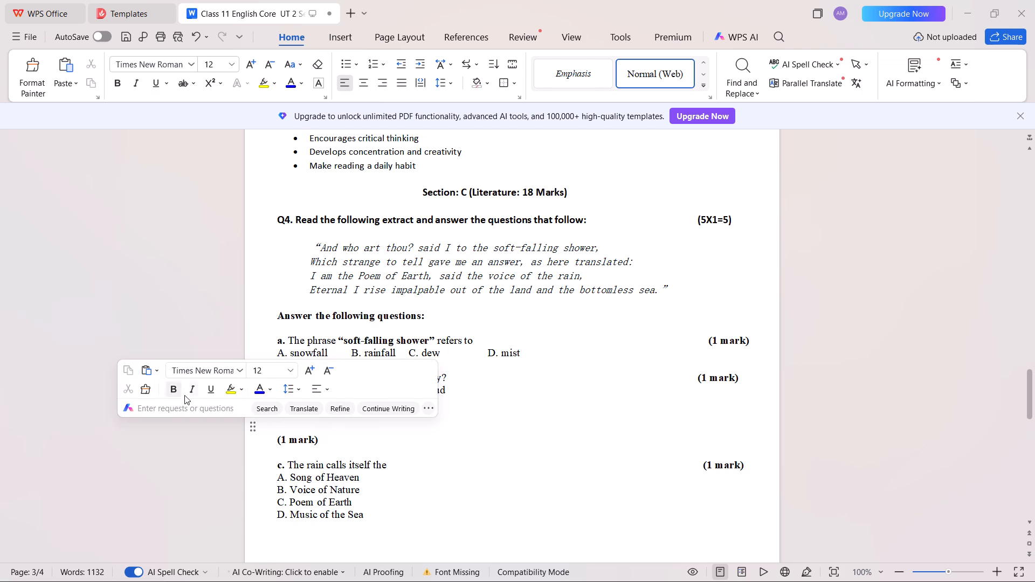
pyautogui.click(494, 378)
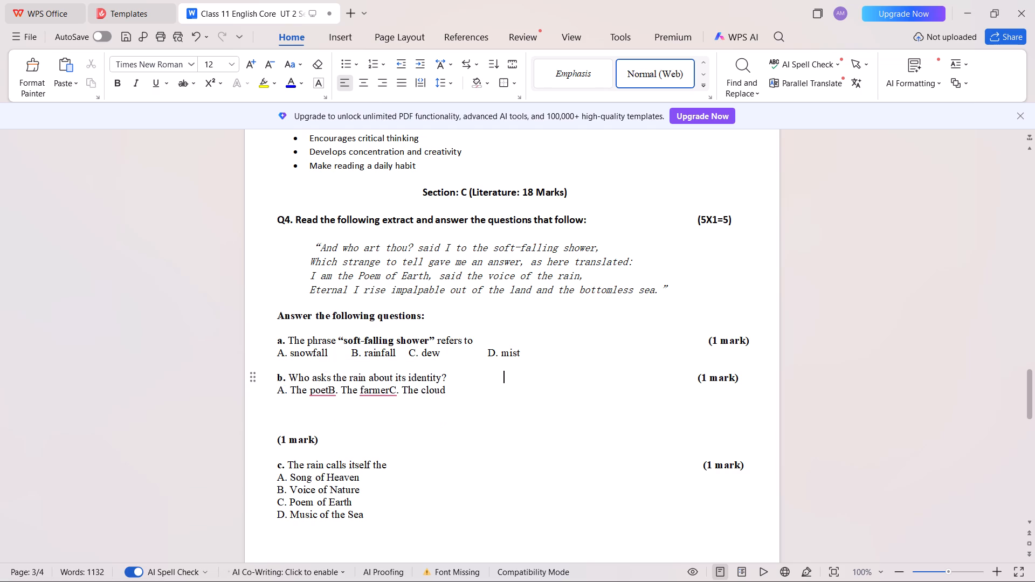
pyautogui.click(463, 391)
pyautogui.rightClick(463, 391)
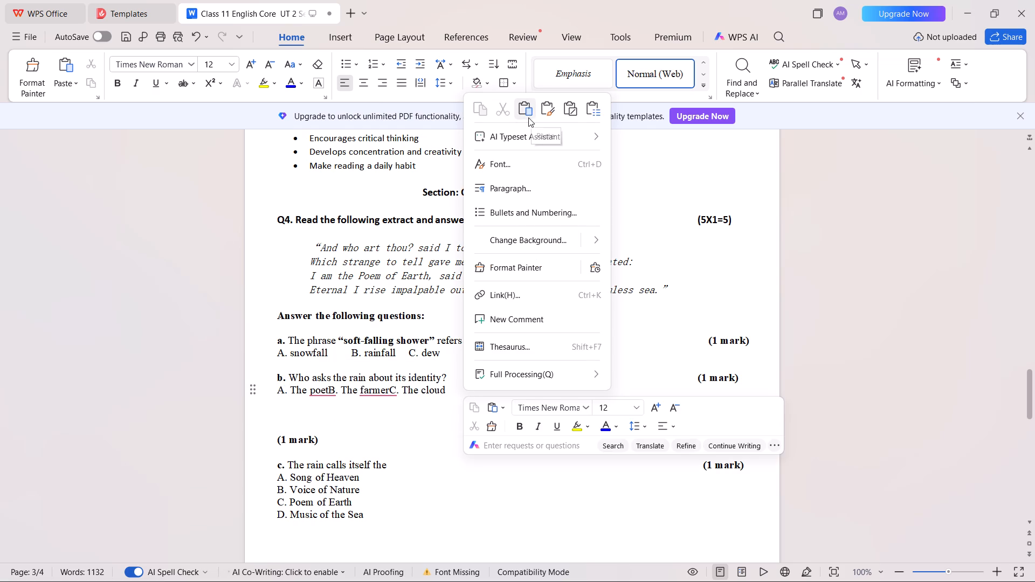
pyautogui.click(528, 102)
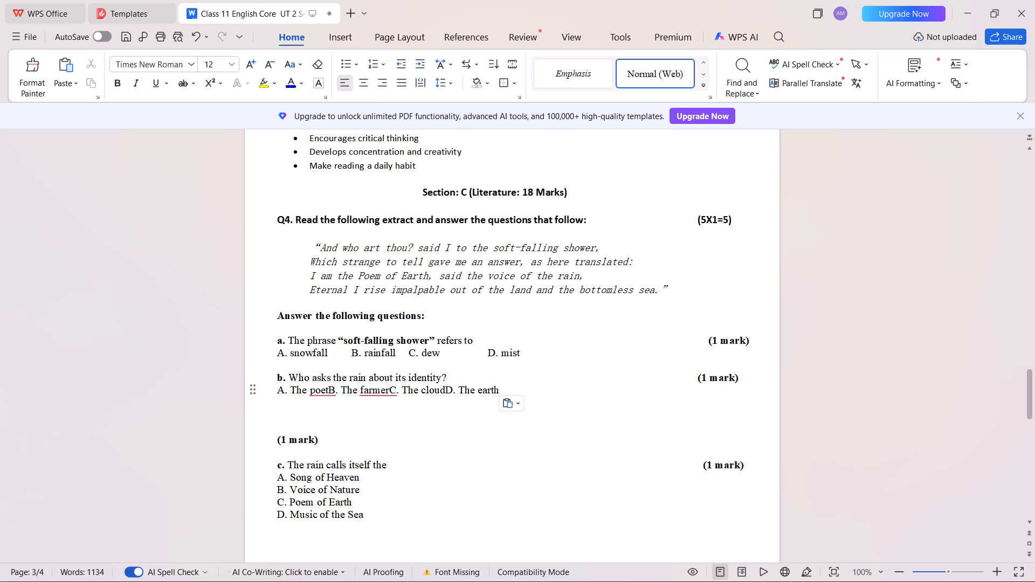
# Delete the duplicate "(1 mark)" text on its own line below question b's options.
pyautogui.click(321, 434)
pyautogui.press('BackSpace')
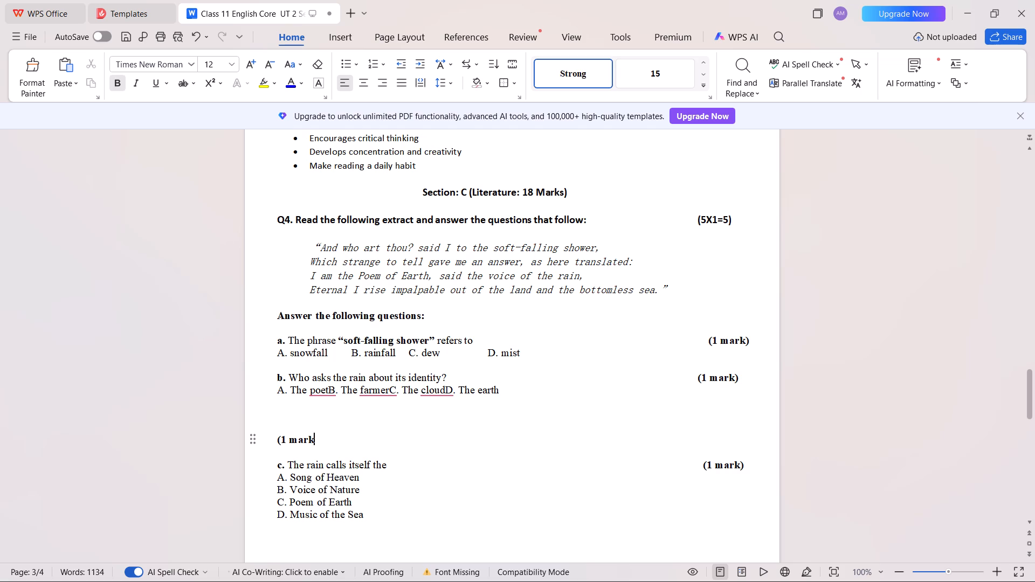
pyautogui.press('BackSpace')
pyautogui.press('BackSpace')
pyautogui.press('BackSpace')
pyautogui.press('BackSpace')
pyautogui.press('BackSpace')
pyautogui.press('BackSpace')
pyautogui.press('BackSpace')
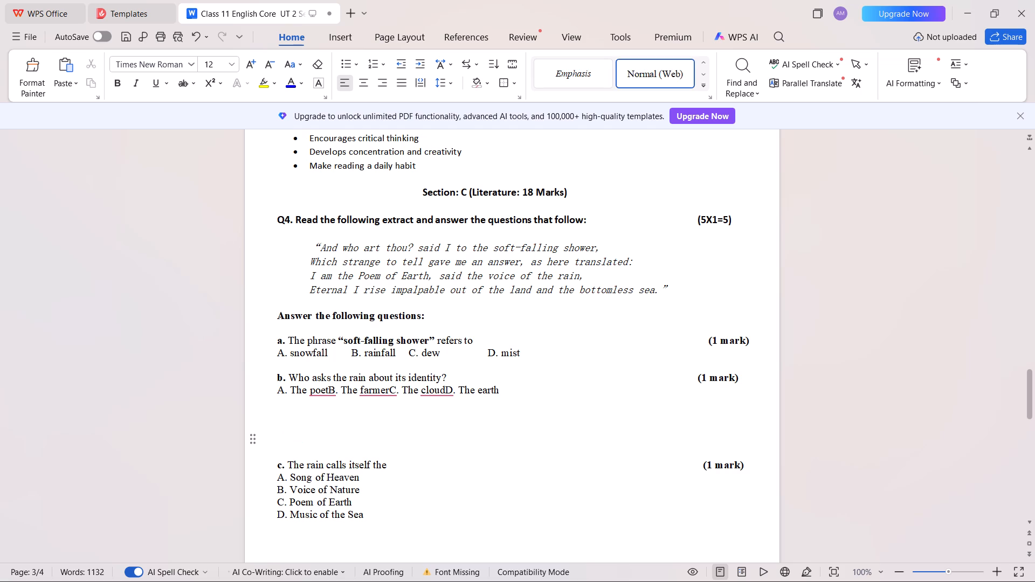
# Insert a run of spaces between "A. The poet" and "B. The farmer" in question b's options.
pyautogui.click(328, 390)
pyautogui.press('space')
pyautogui.press('space')
pyautogui.press('space')
pyautogui.press('space')
pyautogui.press('space')
pyautogui.press('space')
pyautogui.press('space')
pyautogui.press('space')
pyautogui.press('space')
pyautogui.press('space')
pyautogui.press('space')
pyautogui.press('space')
pyautogui.press('space')
pyautogui.press('space')
pyautogui.press('space')
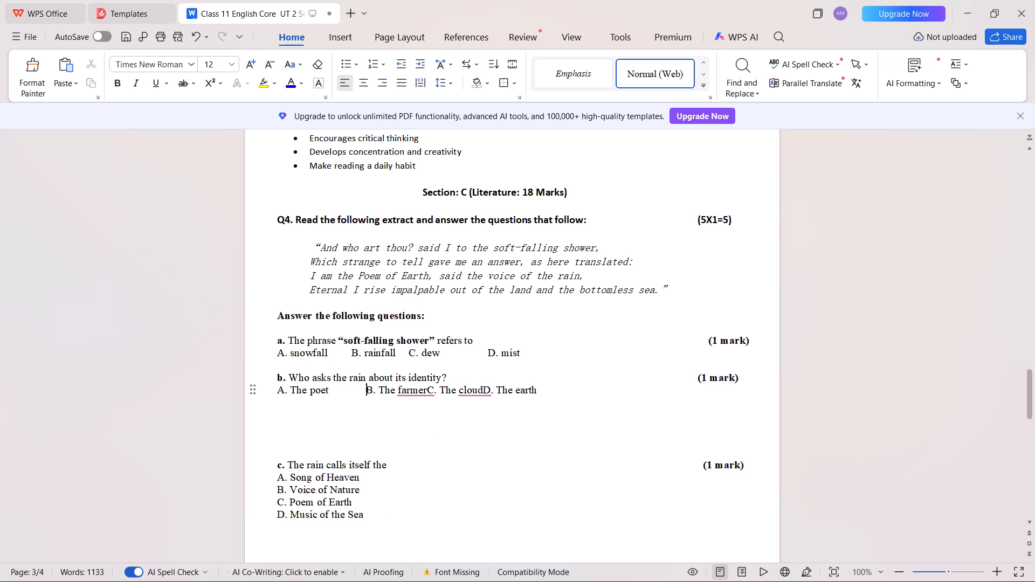
# Insert a run of spaces between "B. The farmer" and "C. The cloud" in question b's options.
pyautogui.click(427, 390)
pyautogui.press('space')
pyautogui.press('space')
pyautogui.press('space')
pyautogui.press('space')
pyautogui.press('space')
pyautogui.press('space')
pyautogui.press('space')
pyautogui.press('space')
pyautogui.press('space')
pyautogui.press('space')
pyautogui.press('space')
pyautogui.press('space')
pyautogui.press('space')
pyautogui.press('space')
pyautogui.press('space')
pyautogui.press('space')
pyautogui.press('space')
pyautogui.press('space')
pyautogui.press('space')
pyautogui.press('space')
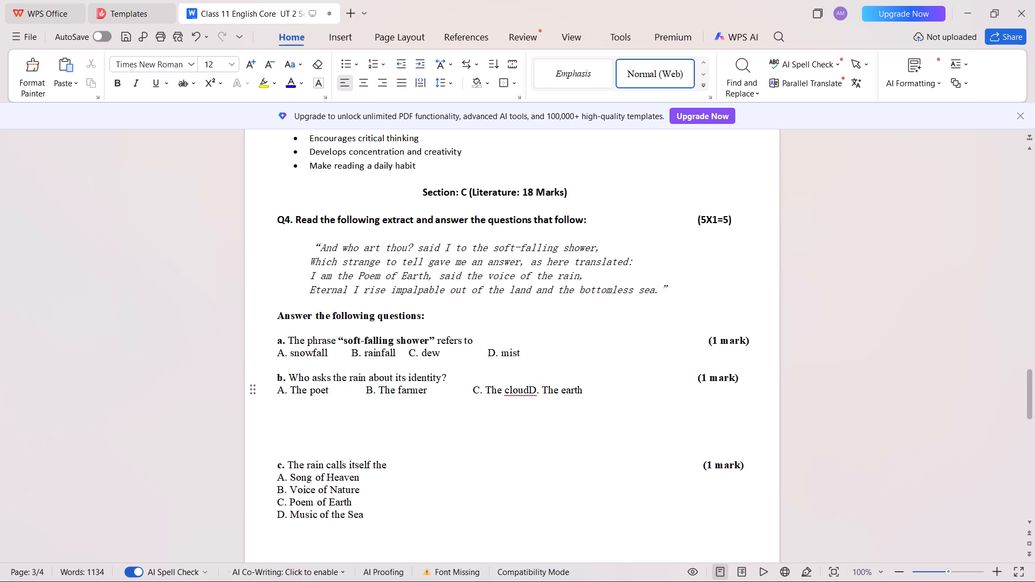
# Insert a run of spaces between "C. The cloud" and "D. The earth" in question b's options.
pyautogui.click(529, 391)
pyautogui.press('space')
pyautogui.press('space')
pyautogui.press('space')
pyautogui.press('space')
pyautogui.press('space')
pyautogui.press('space')
pyautogui.press('space')
pyautogui.press('space')
pyautogui.press('space')
pyautogui.press('space')
pyautogui.press('space')
pyautogui.press('space')
pyautogui.press('space')
pyautogui.press('space')
pyautogui.press('space')
pyautogui.press('space')
pyautogui.press('space')
pyautogui.press('space')
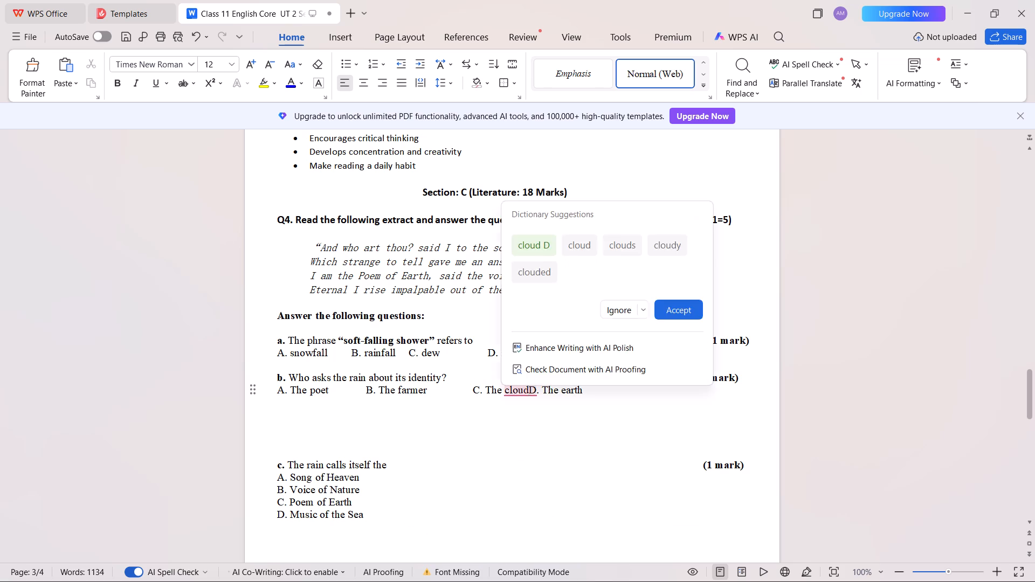
pyautogui.press('space')
pyautogui.press('space')
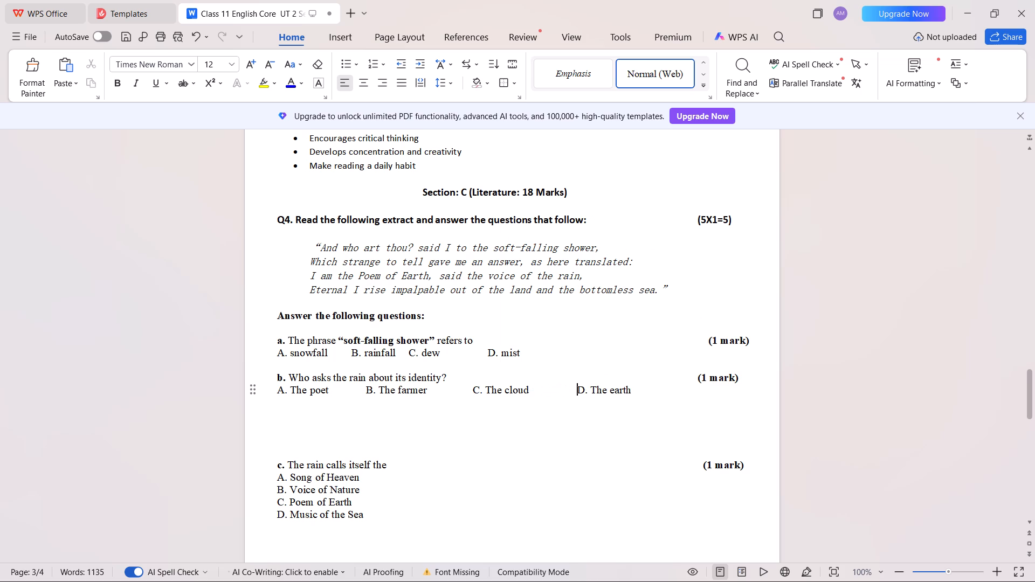
pyautogui.press('space')
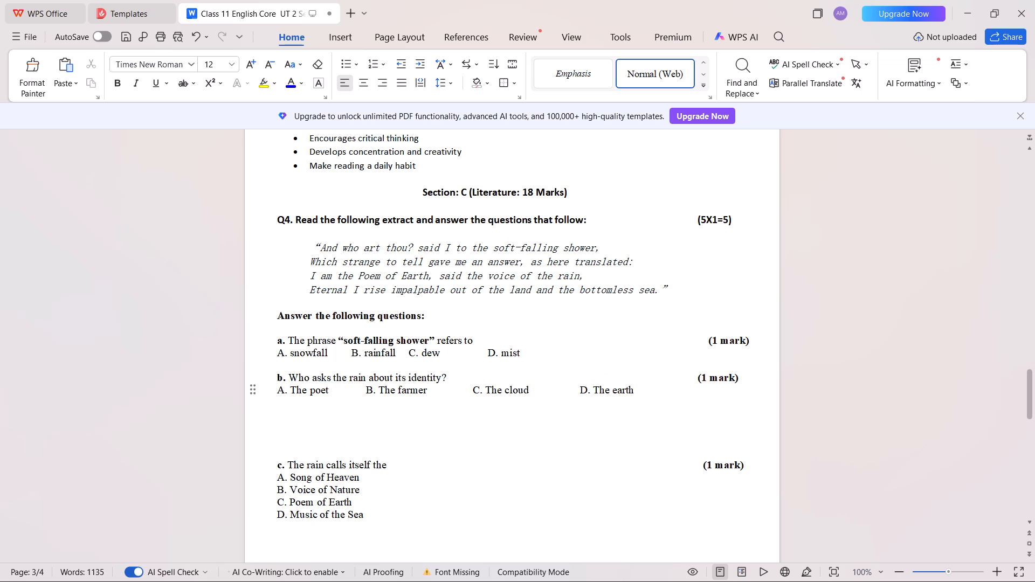
# Widen the gap before question a's "B. rainfall" with spaces so it lines up with "B. The farmer" below.
pyautogui.click(349, 358)
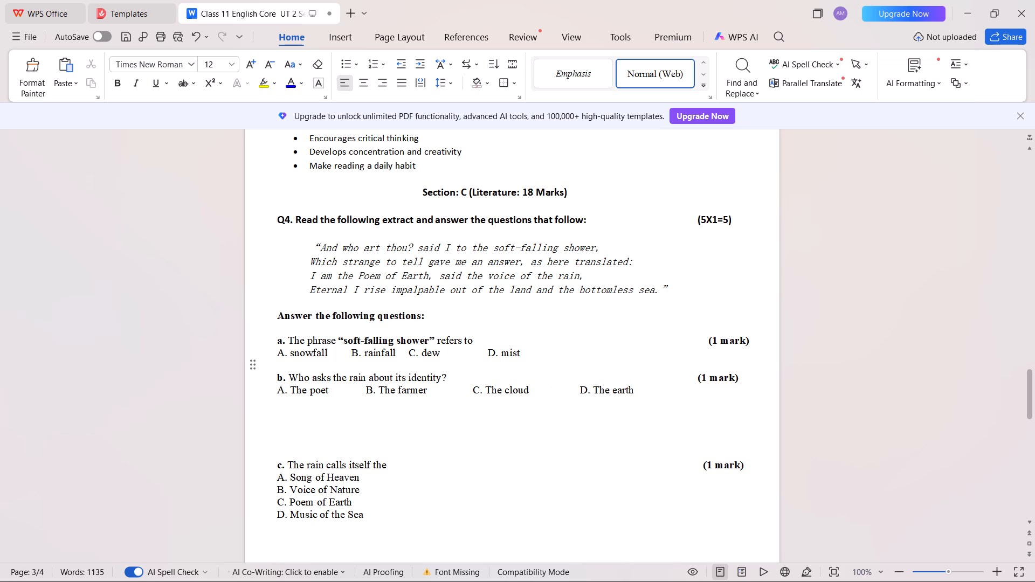
pyautogui.click(342, 350)
pyautogui.press('space')
pyautogui.press('space')
pyautogui.press('space')
pyautogui.press('space')
pyautogui.press('space')
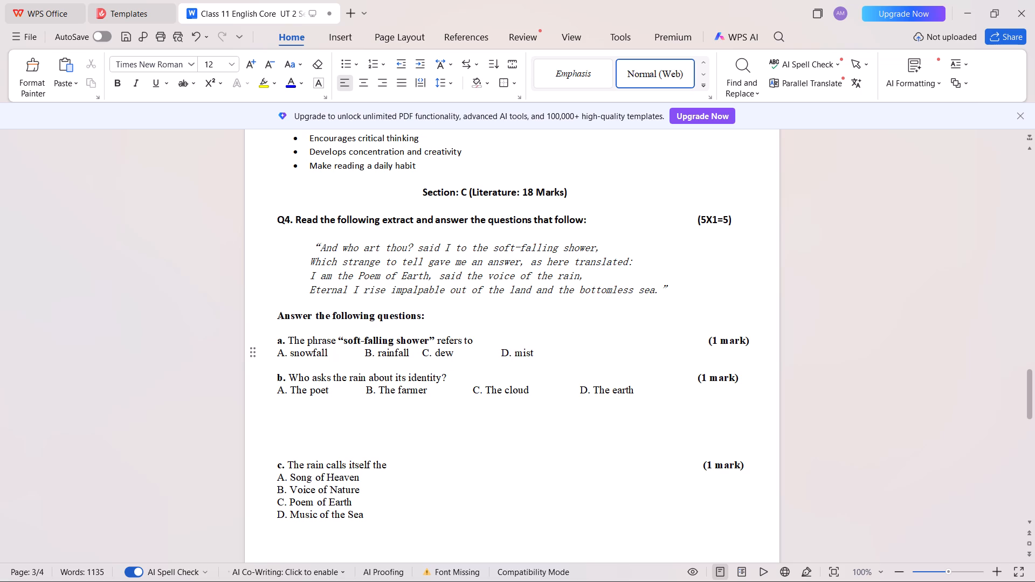
pyautogui.press('space')
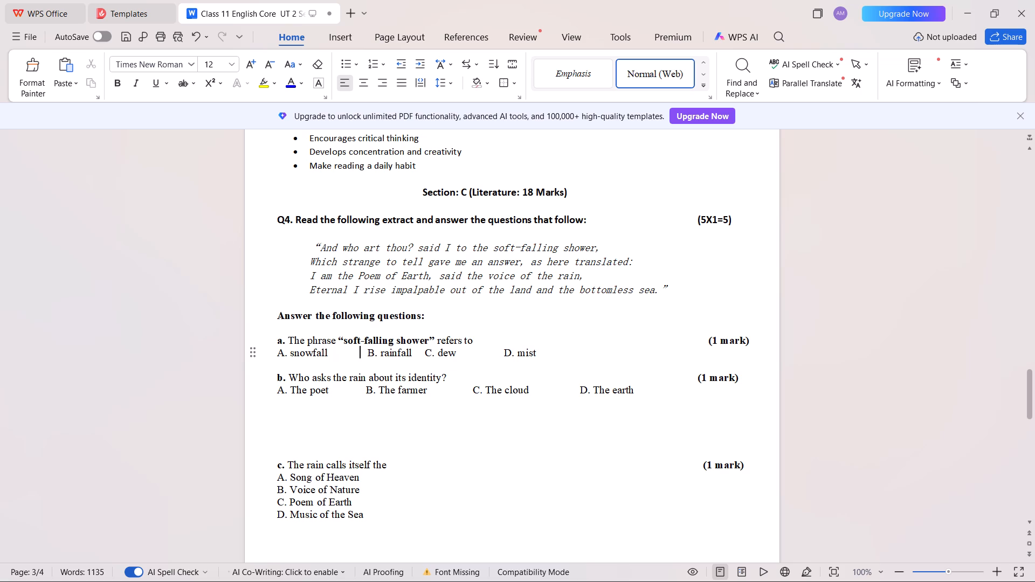
# Widen the gap before question a's "C. dew" with spaces so it lines up with "C. The cloud" below.
pyautogui.click(418, 353)
pyautogui.press('space')
pyautogui.press('space')
pyautogui.press('space')
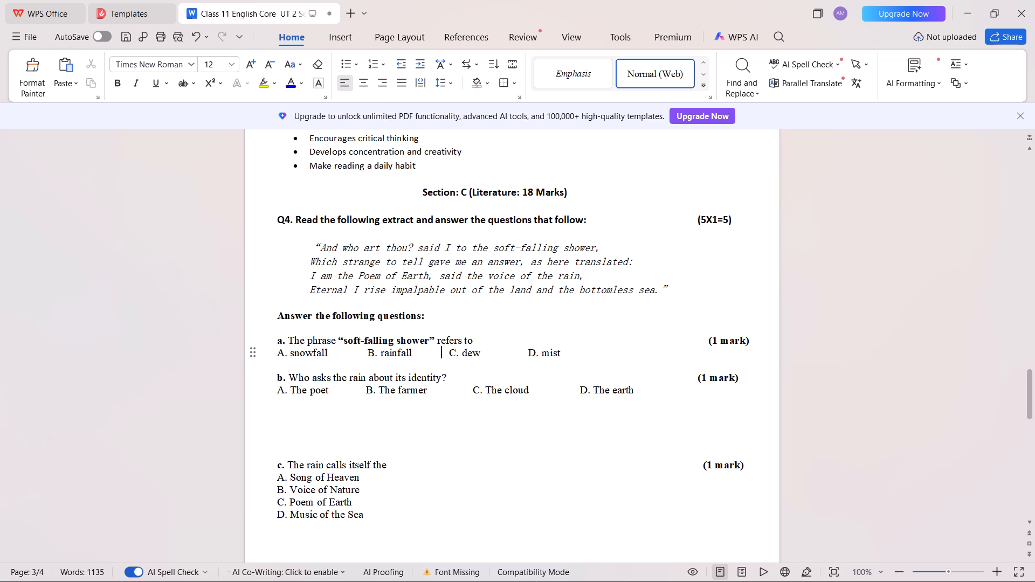
pyautogui.press('space')
pyautogui.press('space')
pyautogui.press('space')
pyautogui.press('space')
pyautogui.press('space')
pyautogui.press('space')
pyautogui.press('space')
pyautogui.press('space')
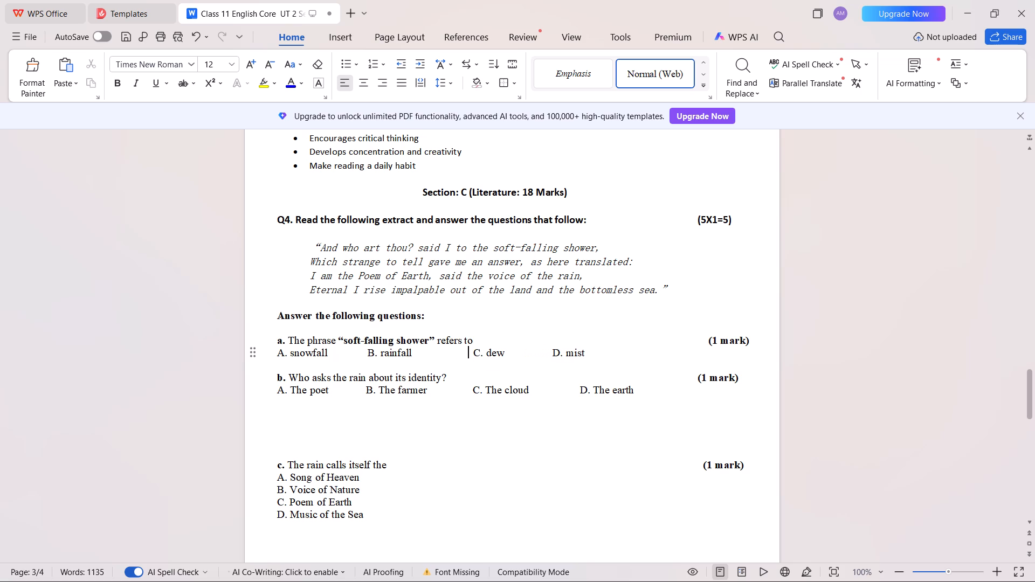
# Widen the gap before question a's "D. mist" with spaces so it lines up with "D. The earth" below.
pyautogui.click(547, 349)
pyautogui.press('space')
pyautogui.press('space')
pyautogui.press('space')
pyautogui.press('space')
pyautogui.press('space')
pyautogui.press('space')
pyautogui.press('space')
pyautogui.press('space')
pyautogui.press('space')
pyautogui.press('space')
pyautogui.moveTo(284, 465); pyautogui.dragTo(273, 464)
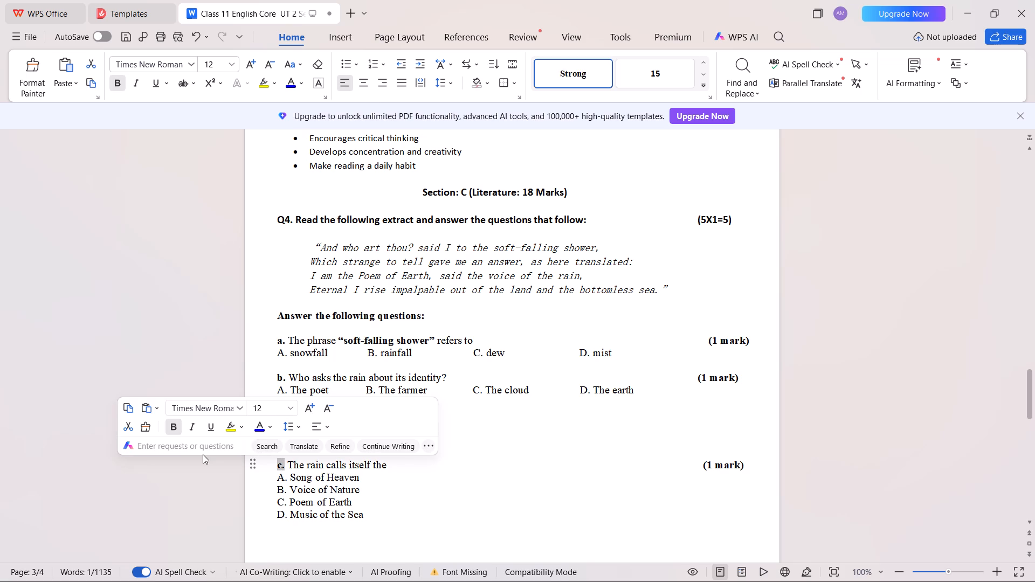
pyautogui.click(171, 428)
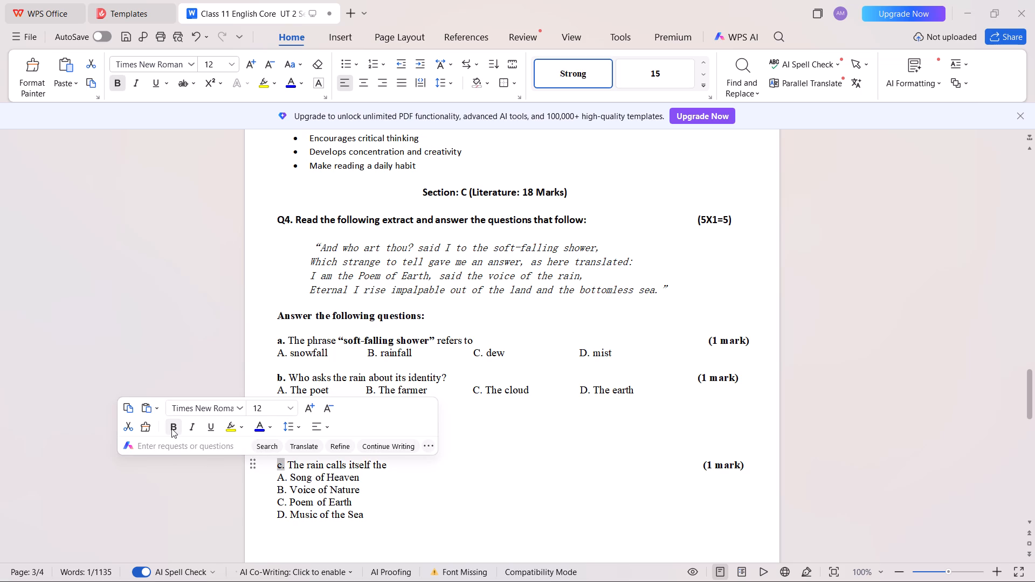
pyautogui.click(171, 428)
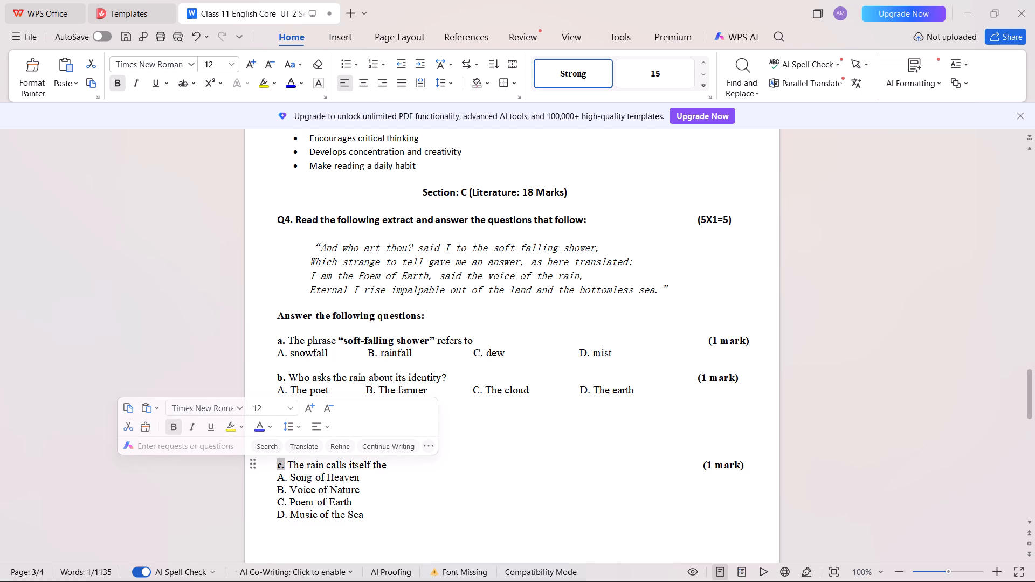
# Move question c's "B. Voice of Nature" onto the same line as "A. Song of Heaven", separated by a run of spaces.
pyautogui.moveTo(365, 489); pyautogui.dragTo(331, 489)
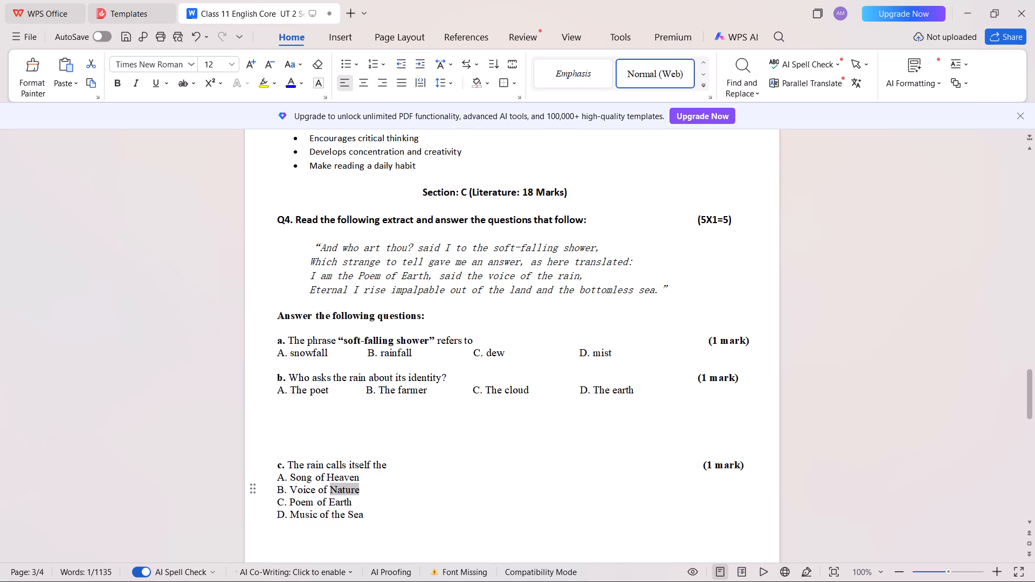
pyautogui.moveTo(331, 489); pyautogui.dragTo(215, 491)
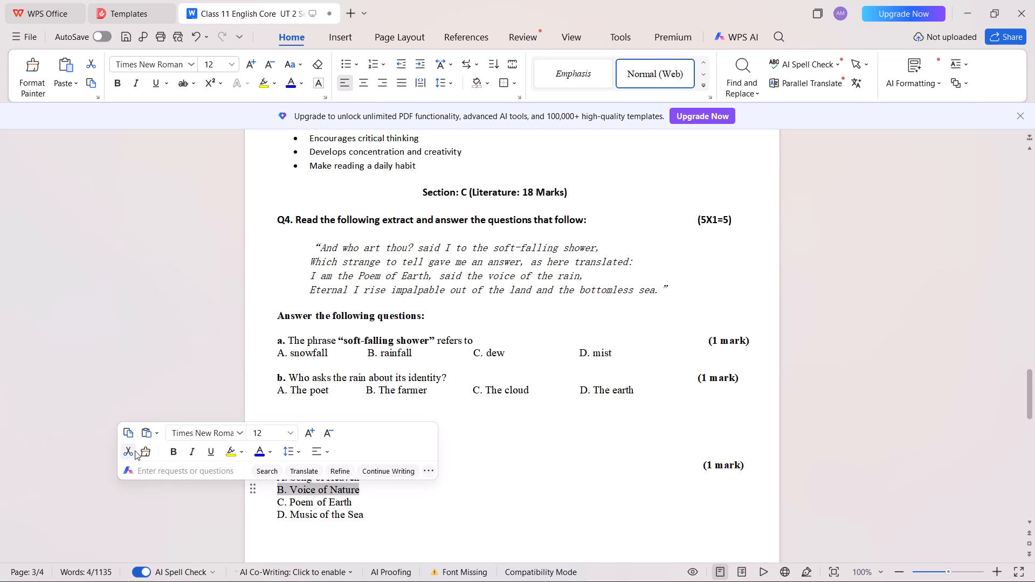
pyautogui.click(130, 455)
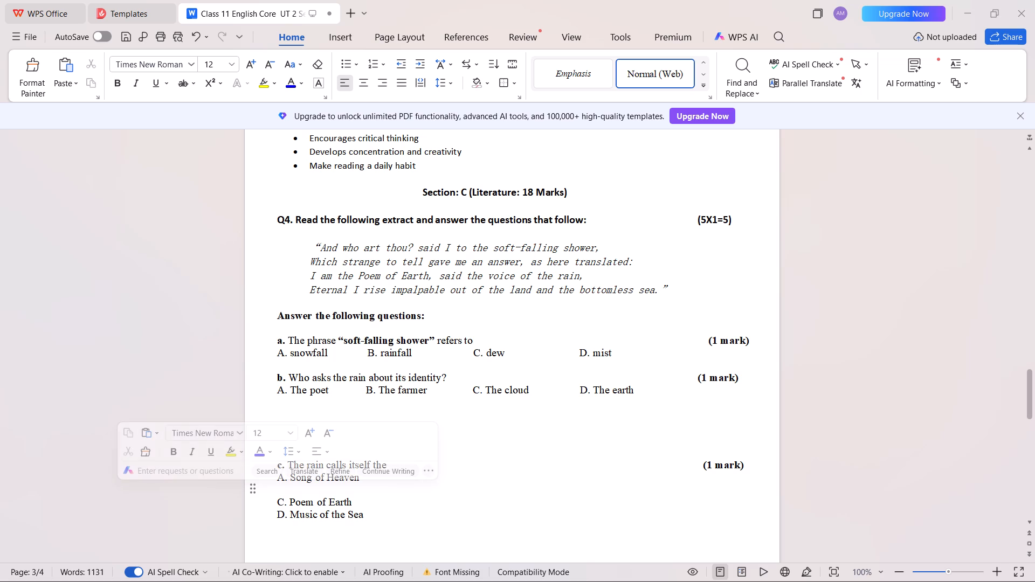
pyautogui.click(468, 487)
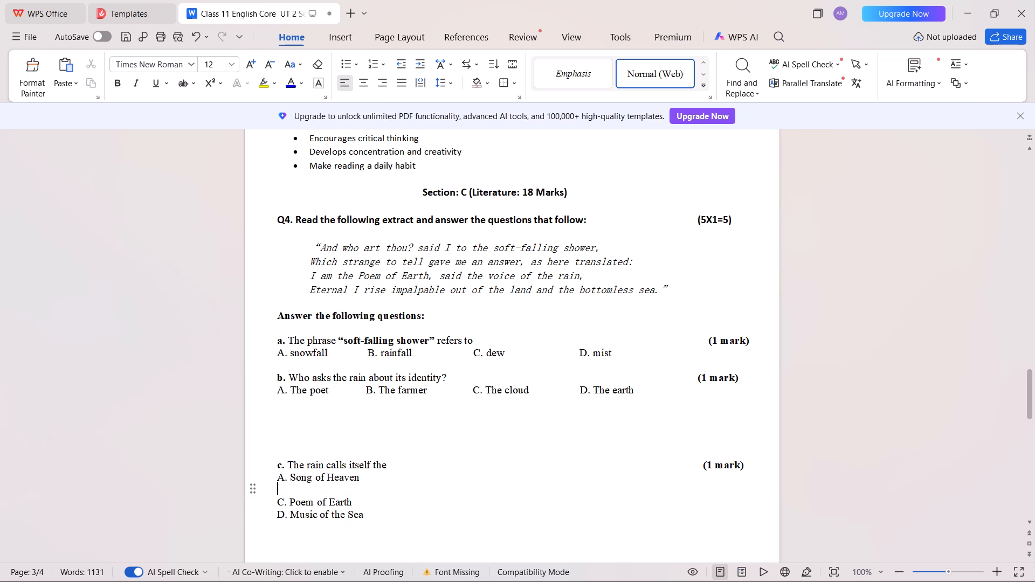
pyautogui.click(385, 474)
pyautogui.press('space')
pyautogui.press('space')
pyautogui.press('space')
pyautogui.press('space')
pyautogui.press('space')
pyautogui.press('space')
pyautogui.press('space')
pyautogui.press('space')
pyautogui.press('space')
pyautogui.press('space')
pyautogui.press('space')
pyautogui.press('space')
pyautogui.press('space')
pyautogui.rightClick(399, 474)
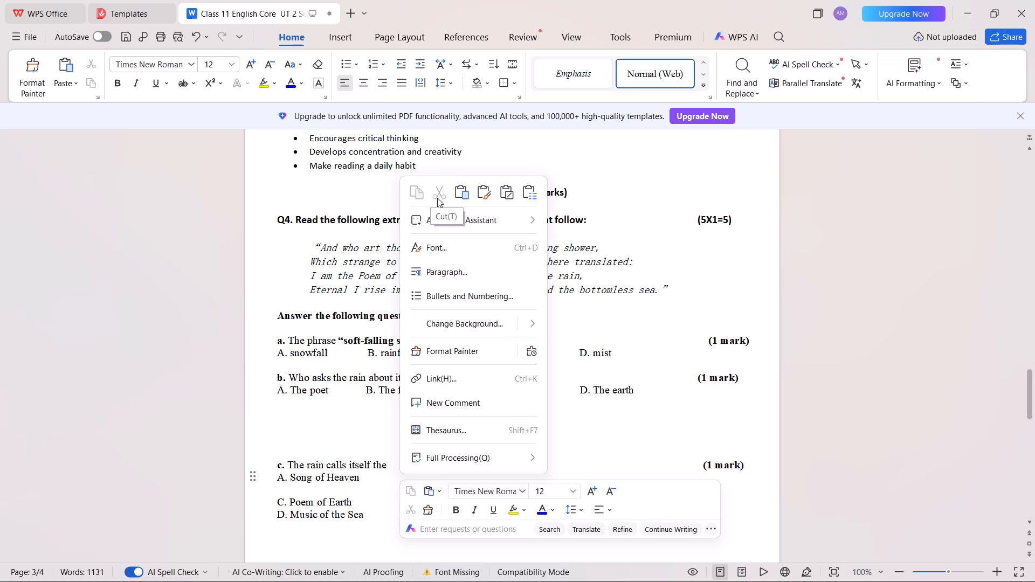
pyautogui.click(466, 185)
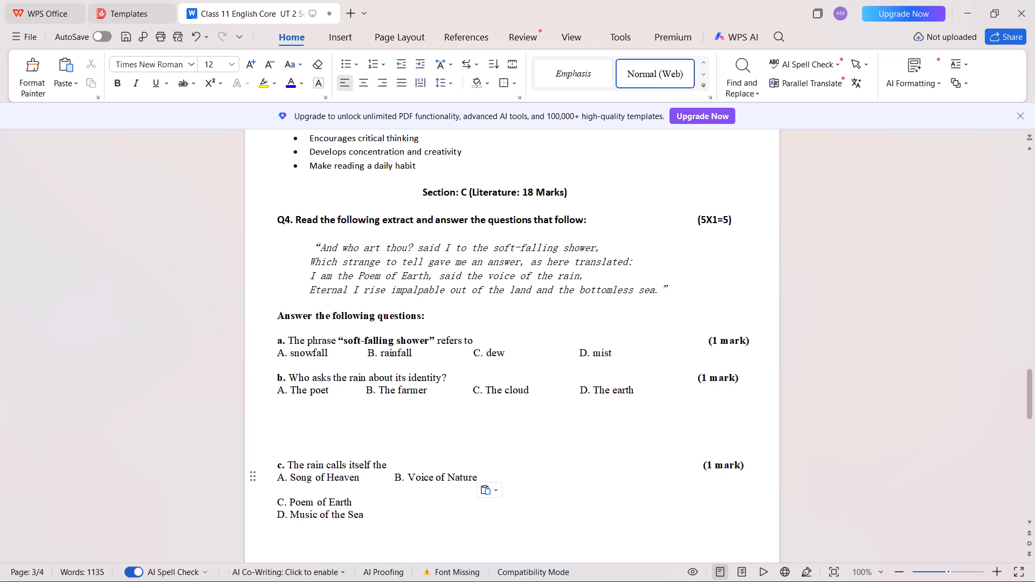
# Move question c's "C. Poem of Earth" onto the options line after "B. Voice of Nature", separated by a few spaces.
pyautogui.moveTo(356, 499); pyautogui.dragTo(279, 499)
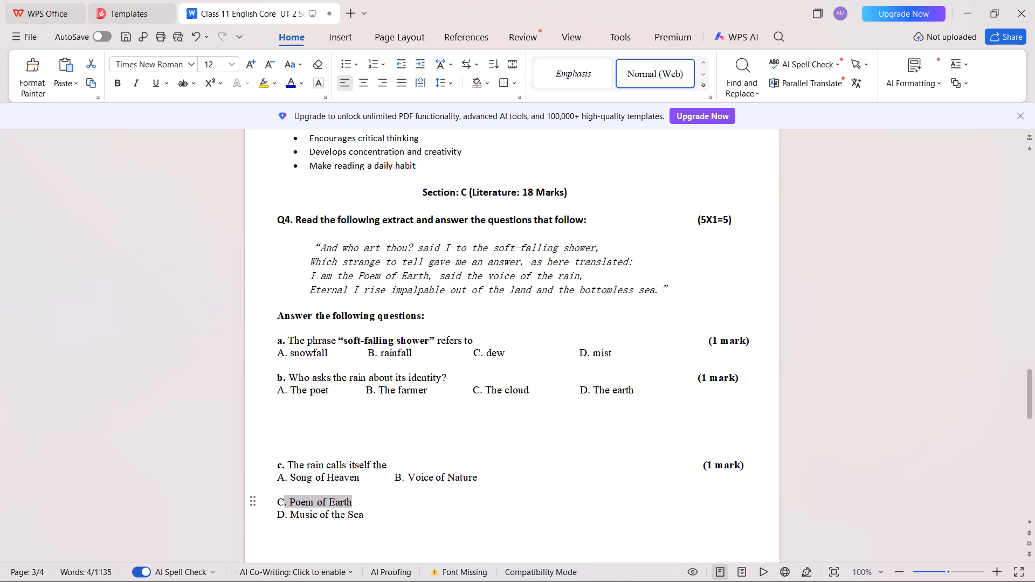
pyautogui.moveTo(279, 499); pyautogui.dragTo(267, 499)
pyautogui.click(126, 462)
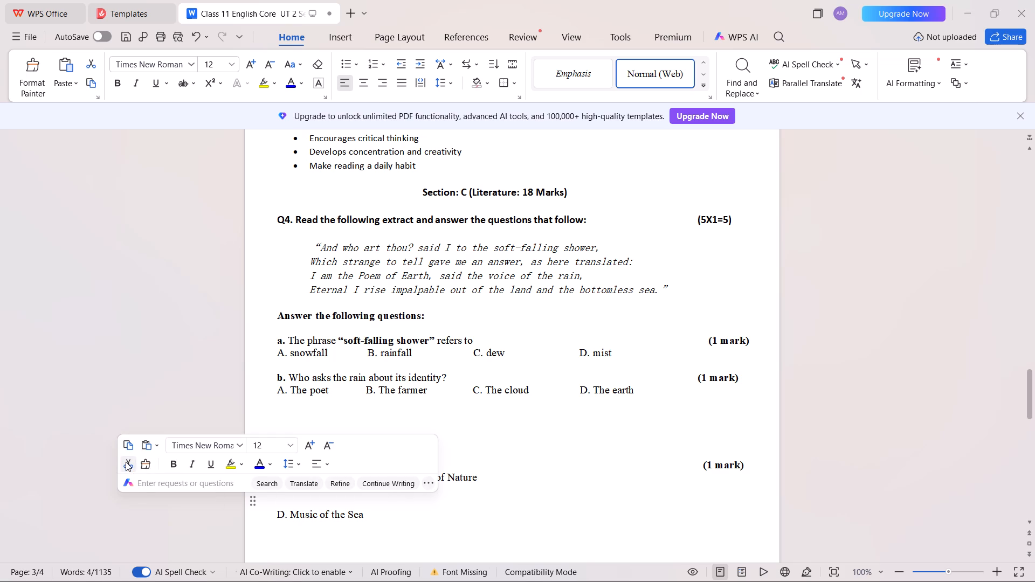
pyautogui.click(507, 477)
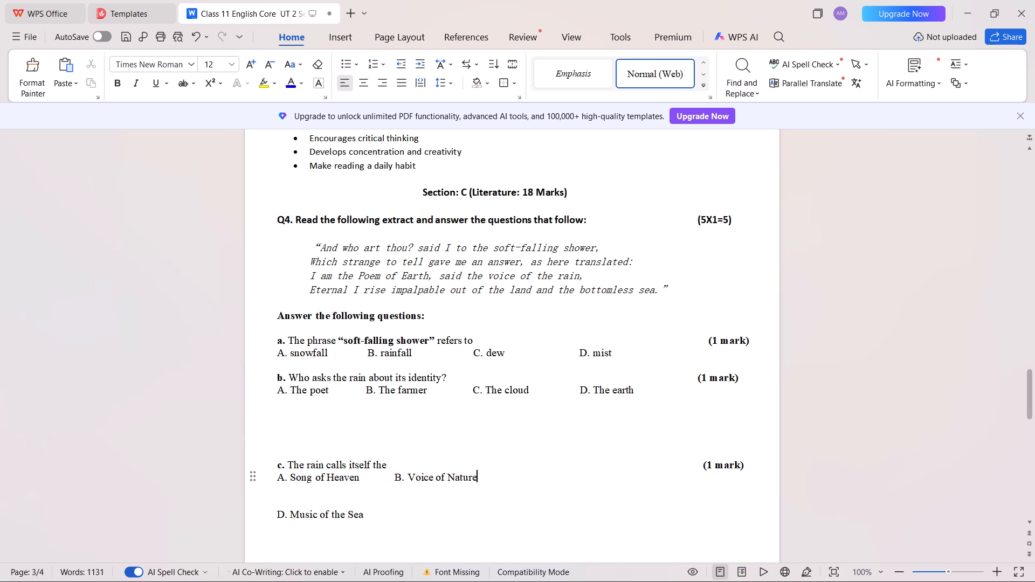
pyautogui.press('space')
pyautogui.press('space')
pyautogui.press('space')
pyautogui.press('space')
pyautogui.press('space')
pyautogui.rightClick(501, 476)
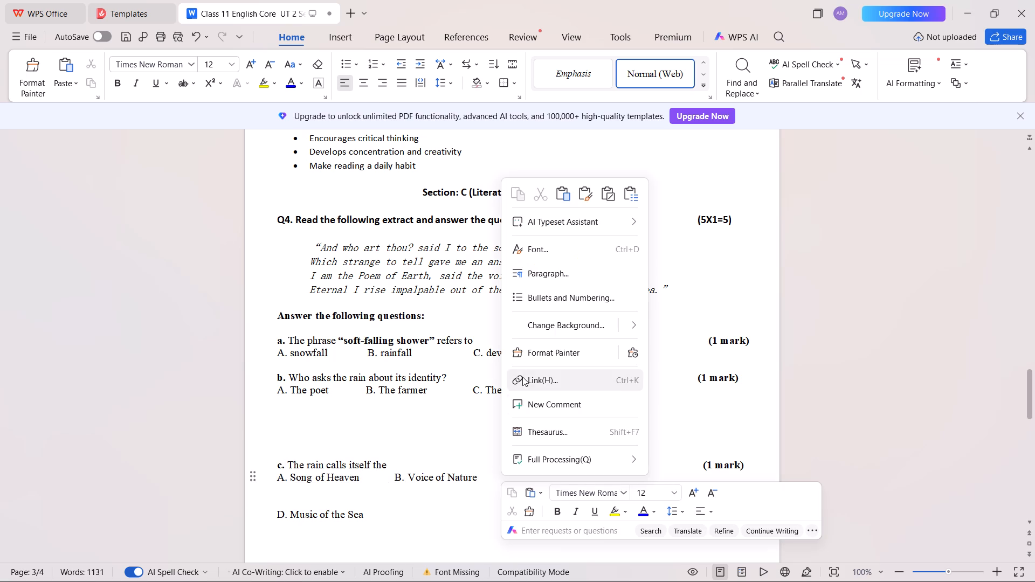
pyautogui.moveTo(559, 310); pyautogui.dragTo(562, 302)
pyautogui.moveTo(562, 302); pyautogui.dragTo(562, 302)
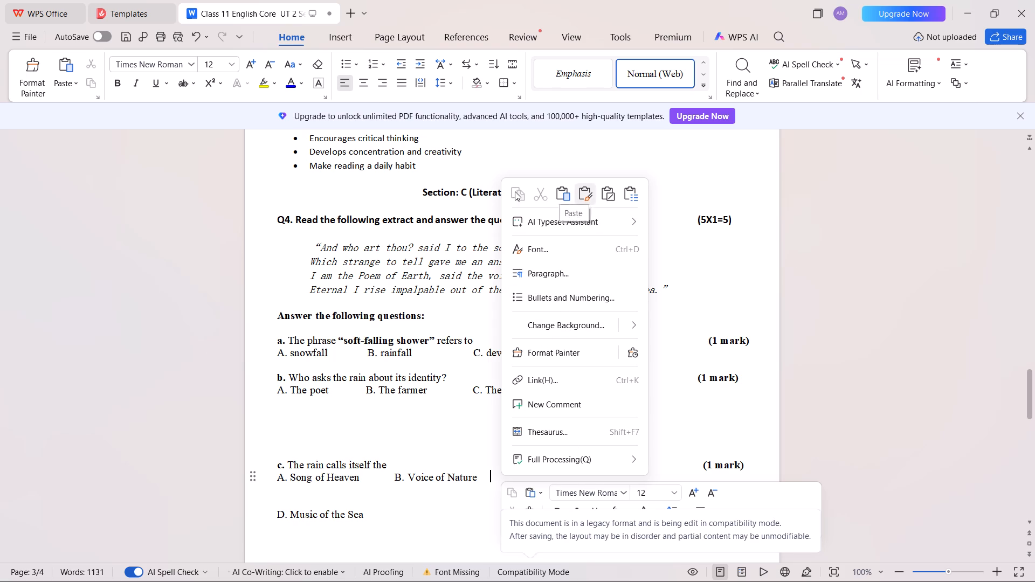
pyautogui.click(564, 197)
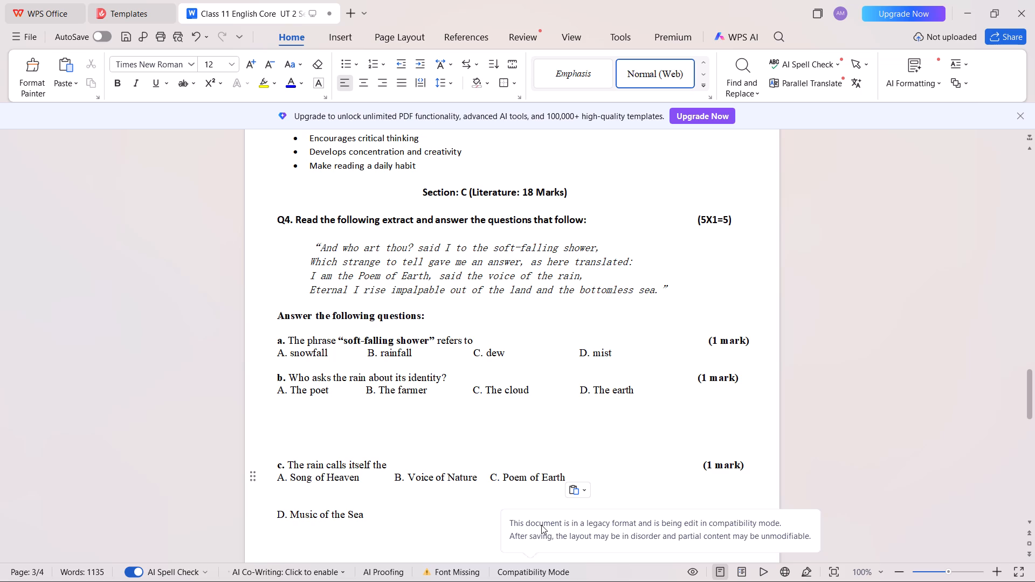
# Move question c's "D. Music of the Sea" onto the options line after "C. Poem of Earth", separated by spaces.
pyautogui.click(369, 514)
pyautogui.moveTo(369, 514); pyautogui.dragTo(247, 514)
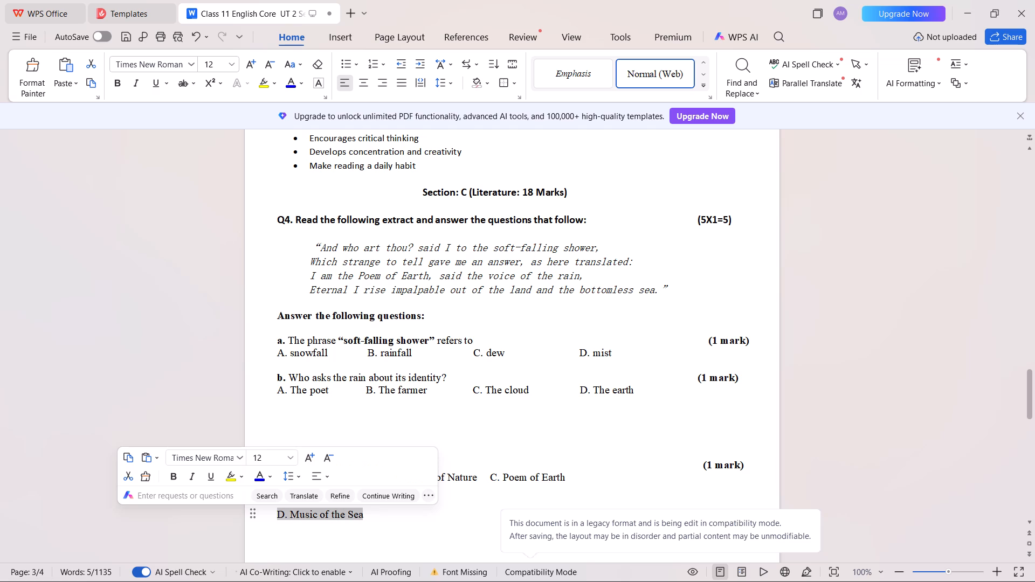
pyautogui.click(133, 479)
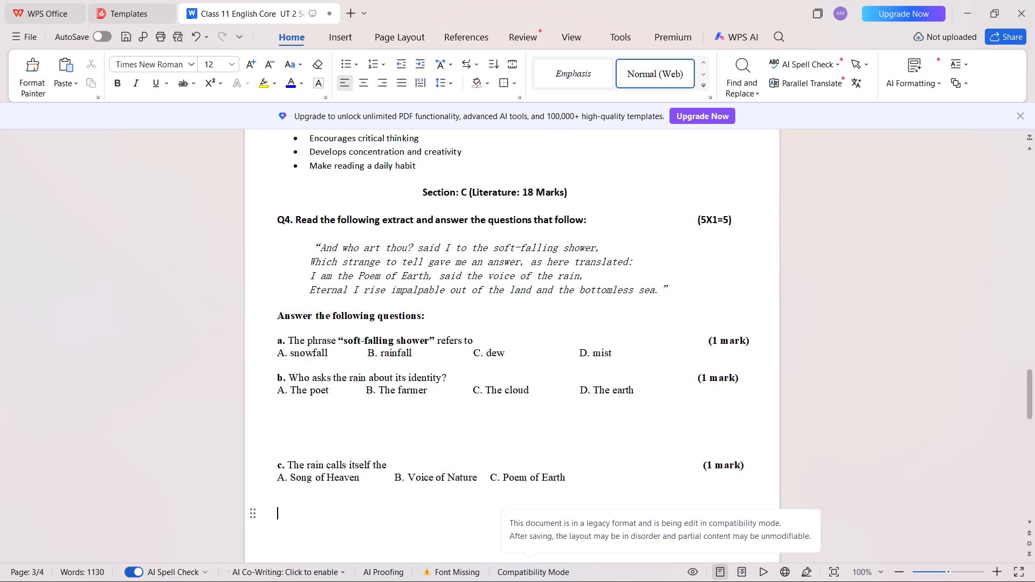
pyautogui.click(584, 473)
pyautogui.press('space')
pyautogui.press('space')
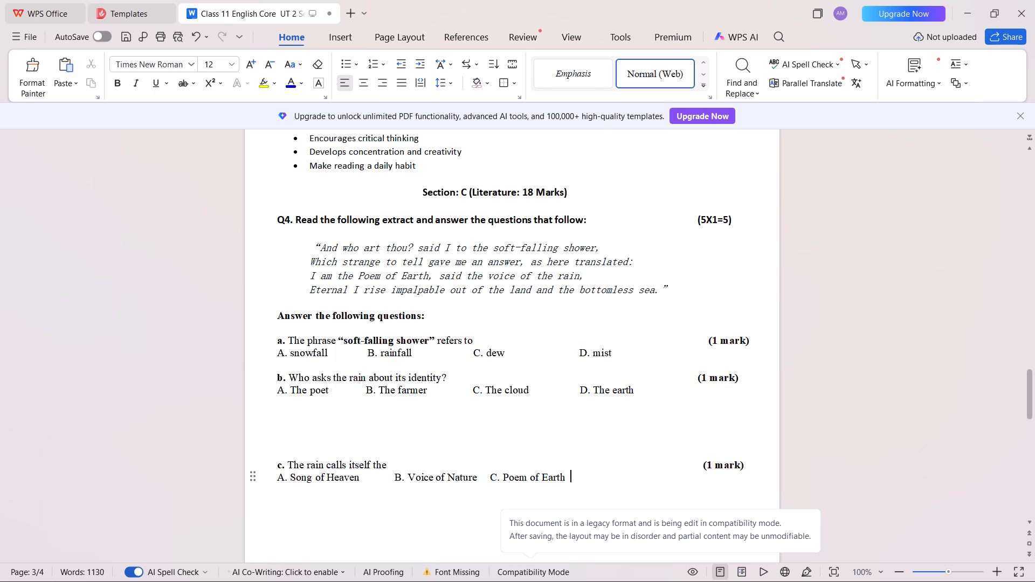
pyautogui.rightClick(584, 473)
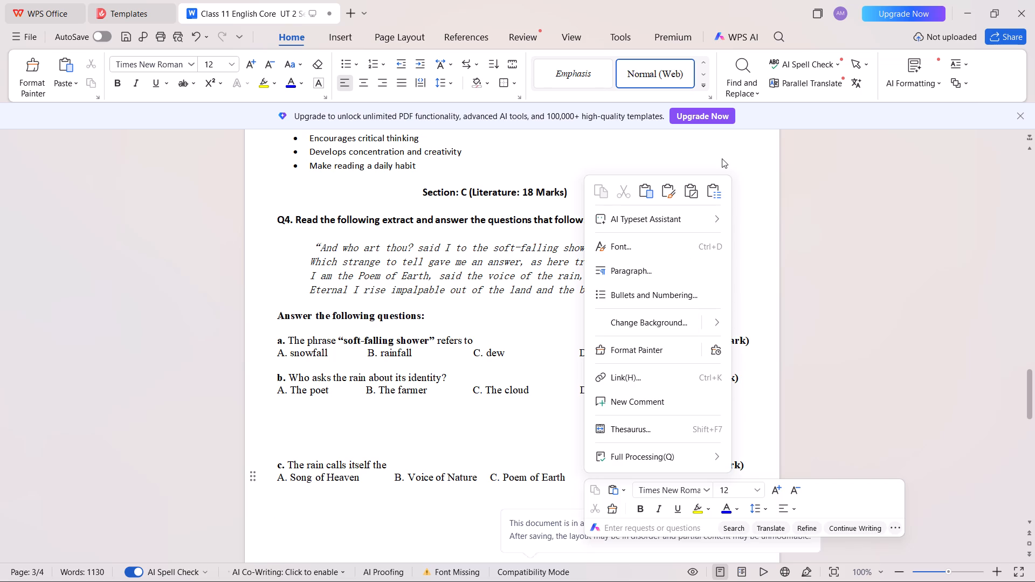
pyautogui.click(644, 191)
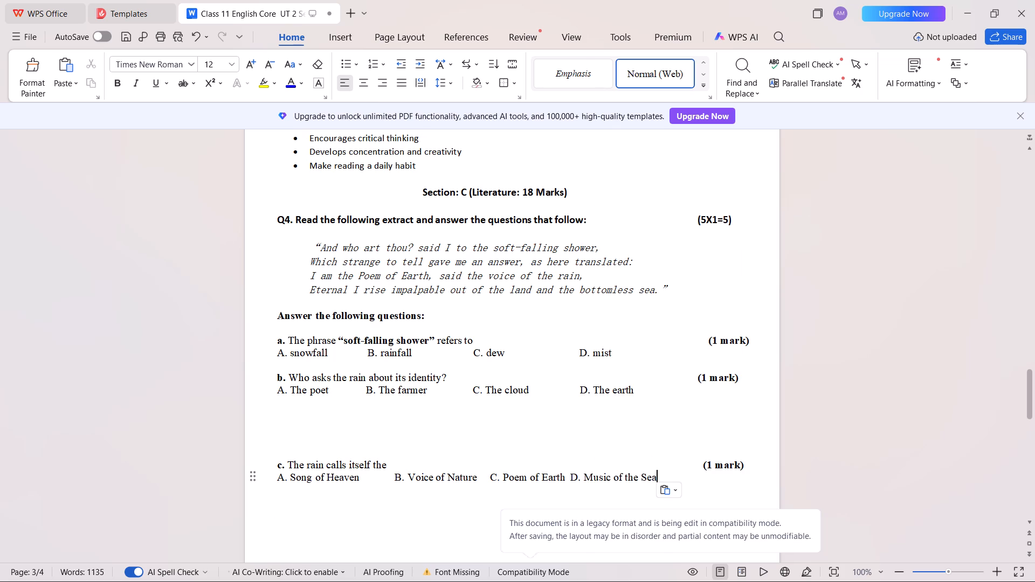
# Widen the gap between "B. Voice of Nature" and "C. Poem of Earth" in question c's options with extra spaces.
pyautogui.click(489, 473)
pyautogui.press('space')
pyautogui.press('space')
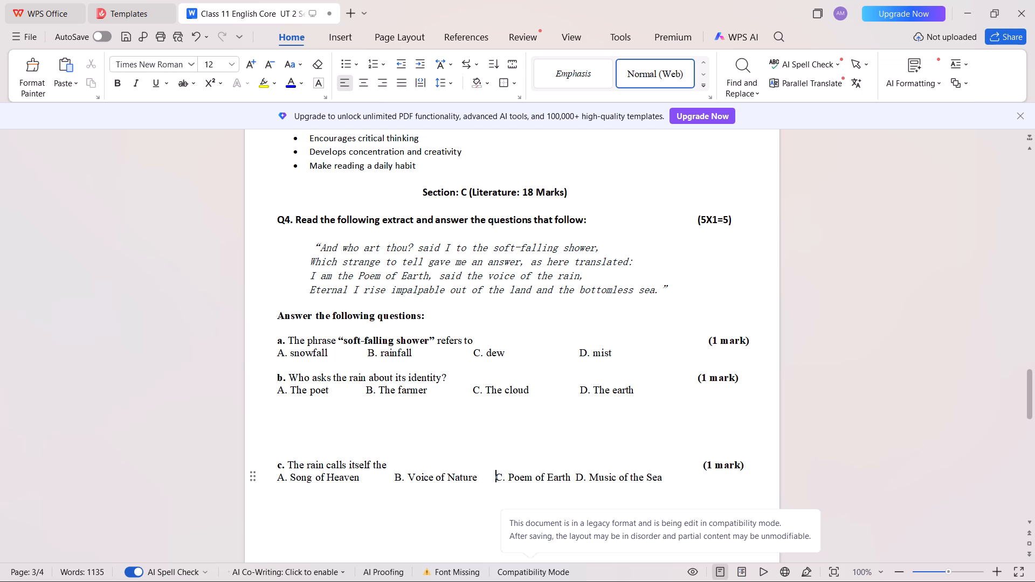
pyautogui.press('space')
pyautogui.press('space')
pyautogui.press('space')
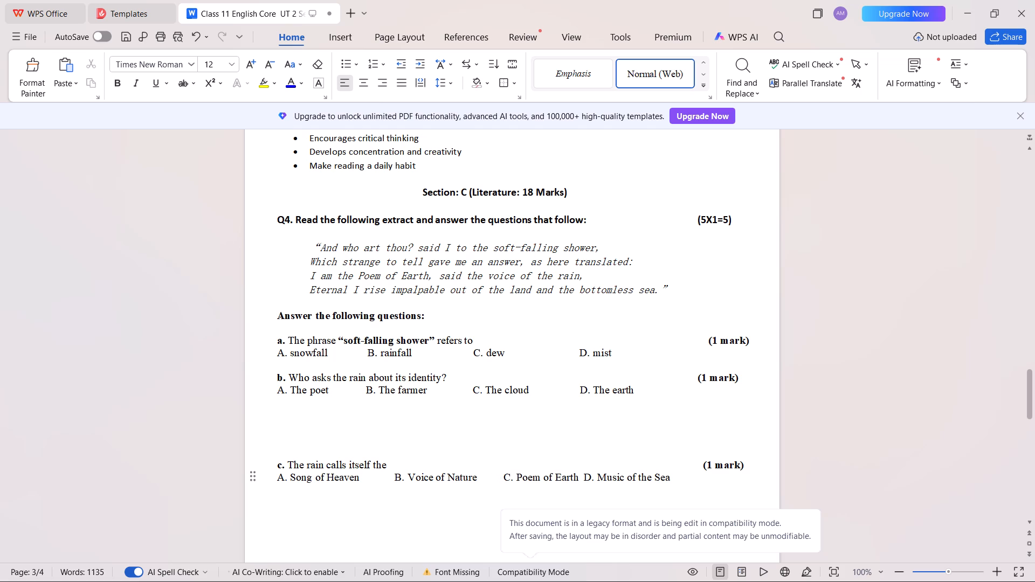
# Widen the gap between "C. Poem of Earth" and "D. Music of the Sea" in question c's options with a run of spaces.
pyautogui.click(582, 473)
pyautogui.press('space')
pyautogui.press('space')
pyautogui.press('space')
pyautogui.press('space')
pyautogui.press('space')
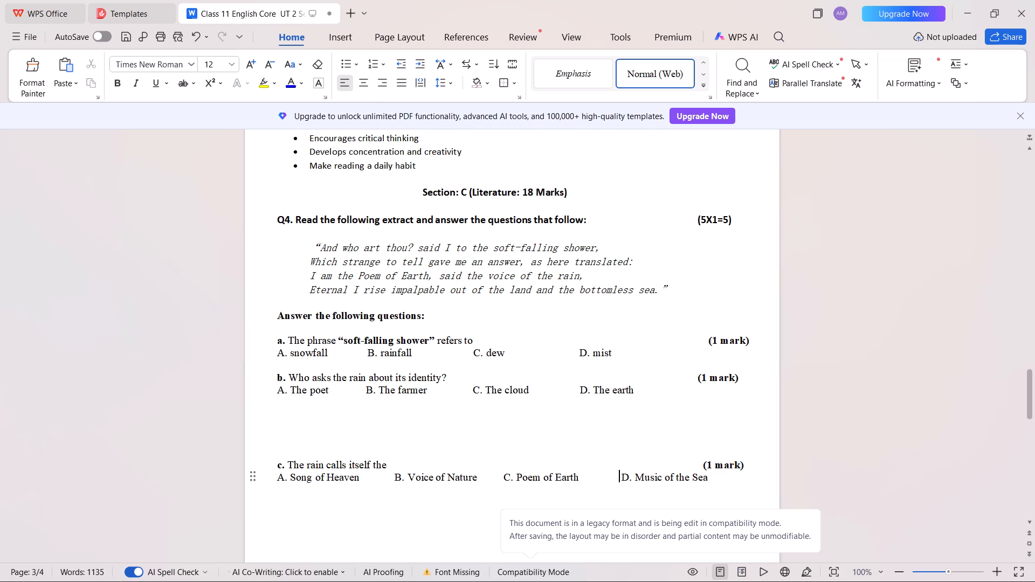
pyautogui.press('space')
# Remove the break directly before question d so it moves up under question c's options.
pyautogui.scroll(-5, 579, 470)
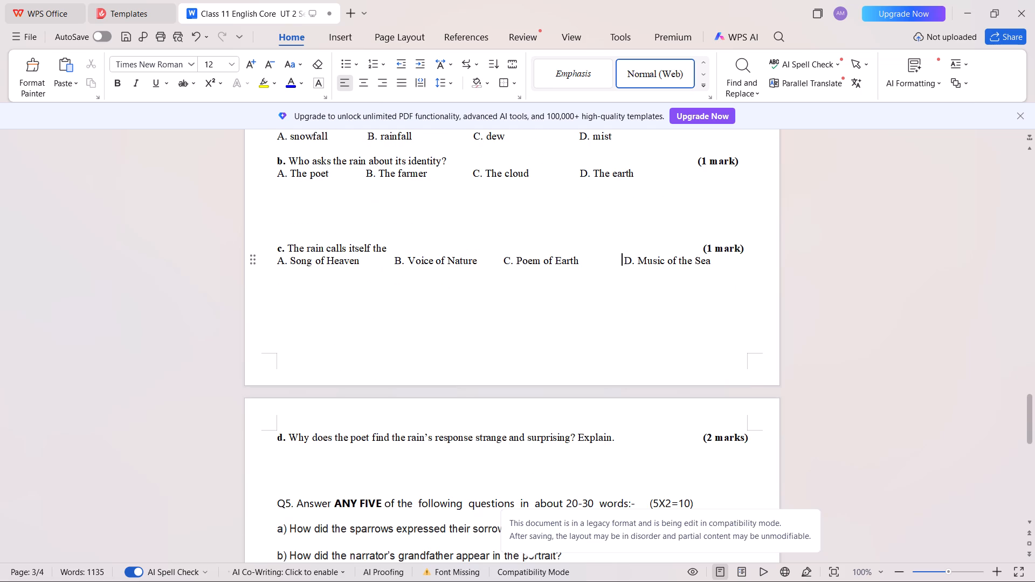
pyautogui.click(277, 435)
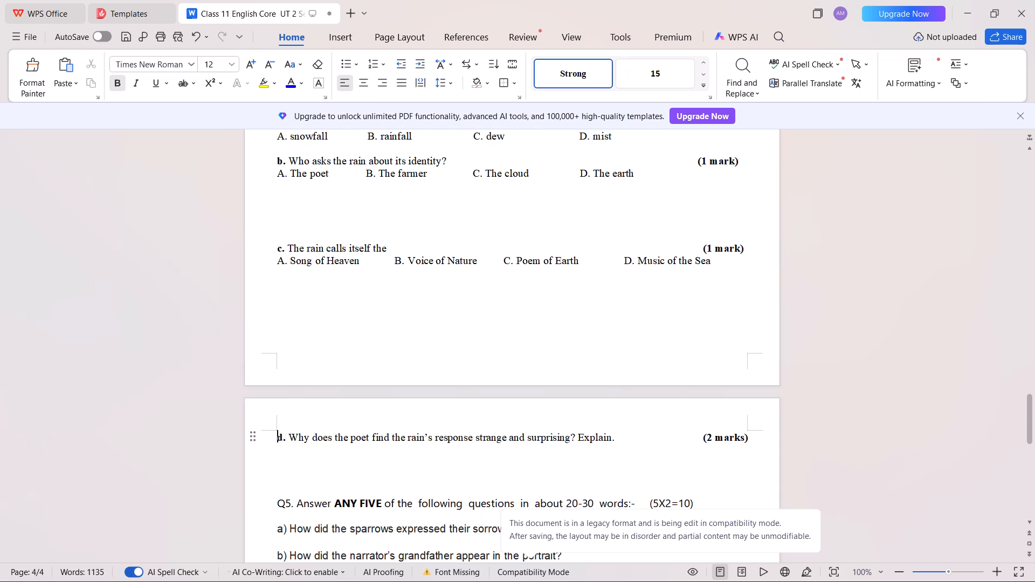
pyautogui.press('BackSpace')
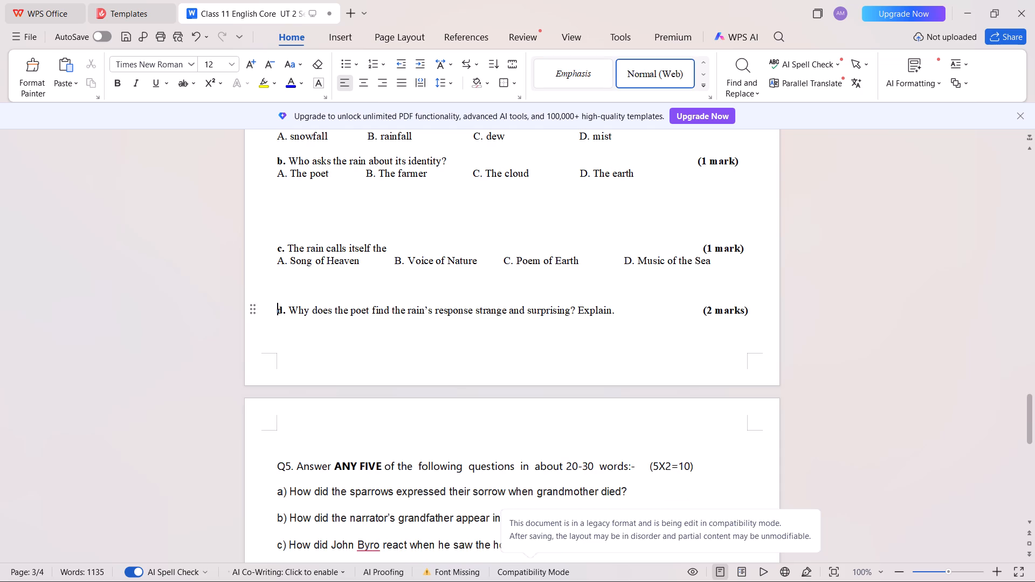
# Delete the extra blank lines above question c so it sits one blank line below question b's options.
pyautogui.click(273, 246)
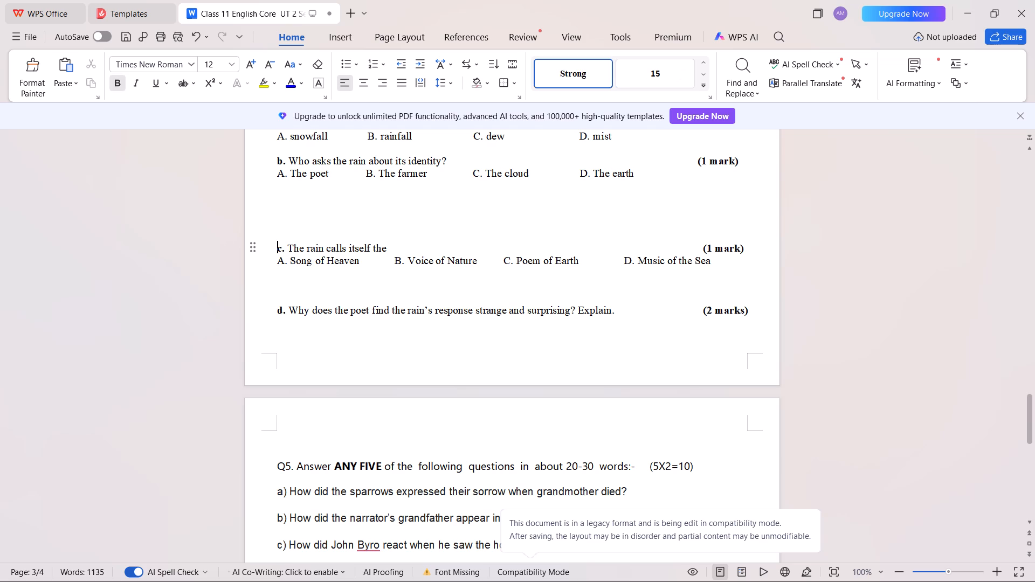
pyautogui.press('BackSpace')
pyautogui.press('BackSpace')
pyautogui.press('BackSpace')
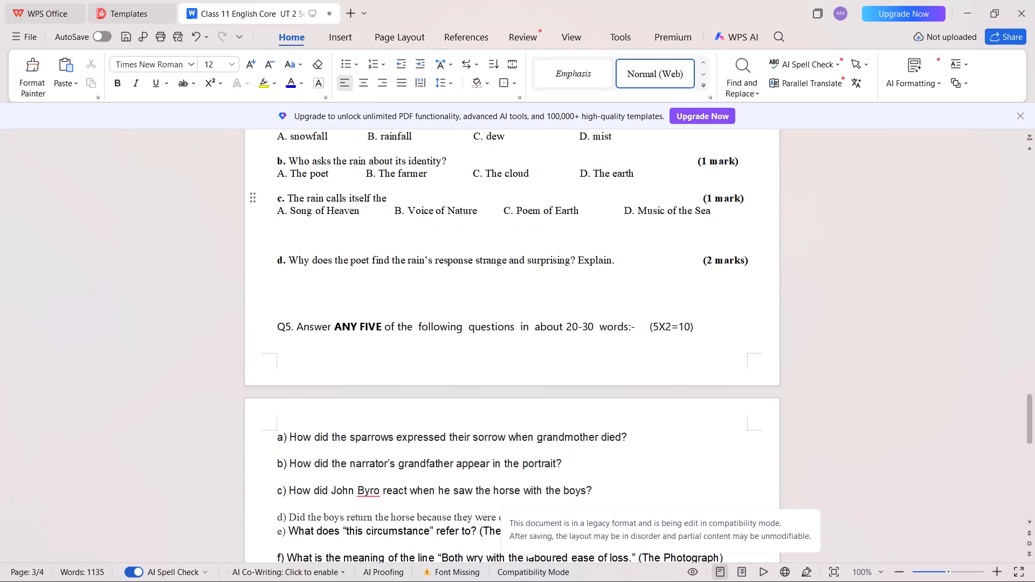
# Delete the extra blank lines above question d so it sits one blank line below question c's options.
pyautogui.click(274, 262)
pyautogui.press('BackSpace')
pyautogui.press('BackSpace')
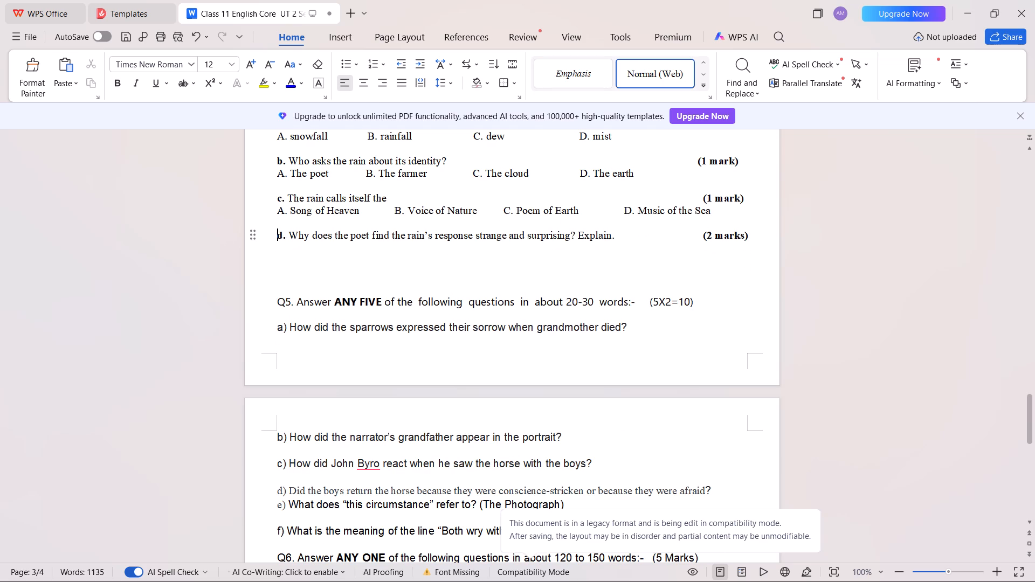
# Remove the surplus blank space above the Q5 heading, leaving one blank line between it and question d.
pyautogui.click(274, 301)
pyautogui.press('BackSpace')
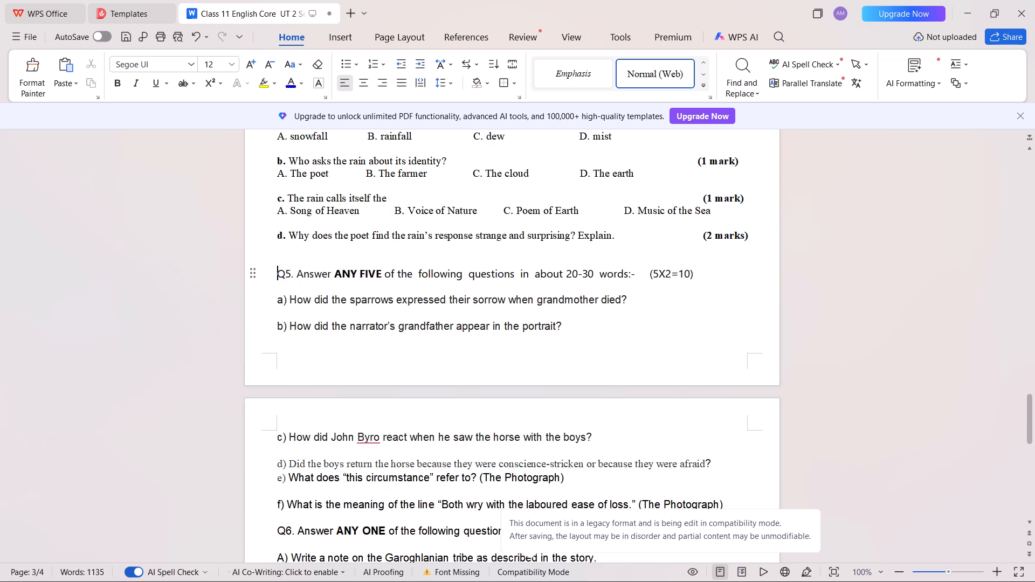
pyautogui.press('BackSpace')
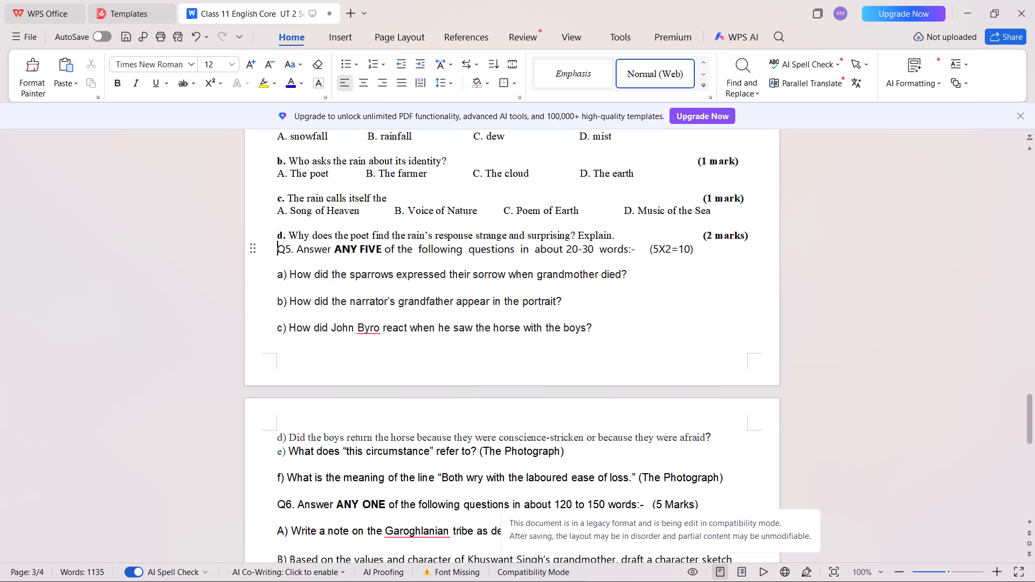
pyautogui.press('BackSpace')
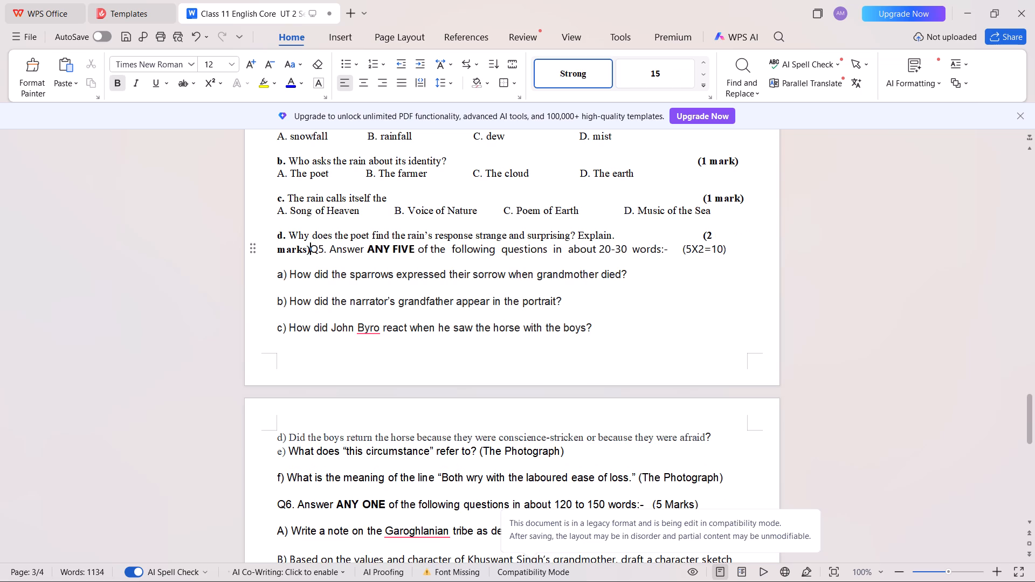
pyautogui.hotkey('ctrl', 'z')
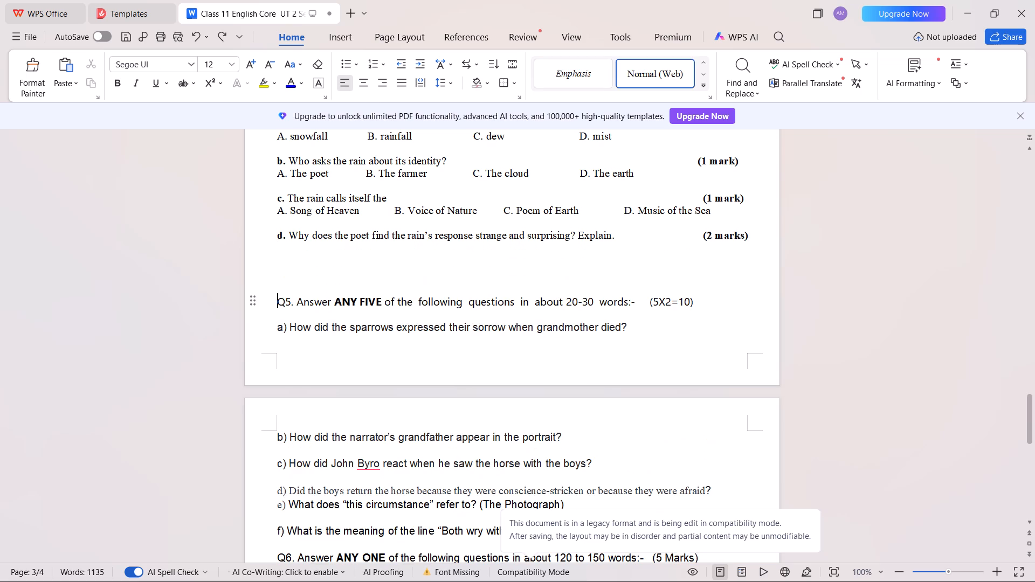
pyautogui.press('BackSpace')
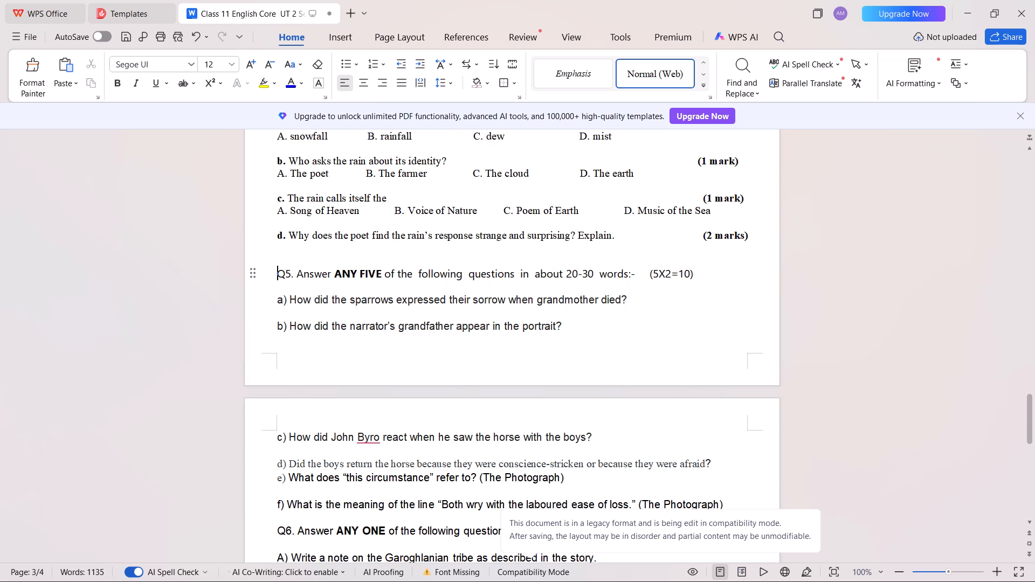
# Make the marks text "(5X2=10)" in the Q5 heading bold.
pyautogui.moveTo(645, 271); pyautogui.dragTo(710, 270)
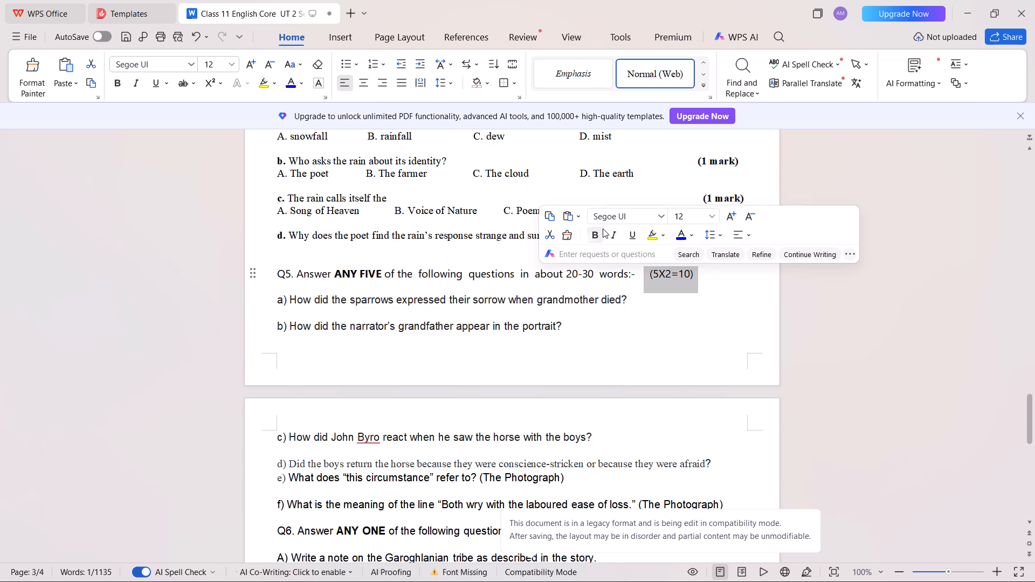
pyautogui.click(601, 235)
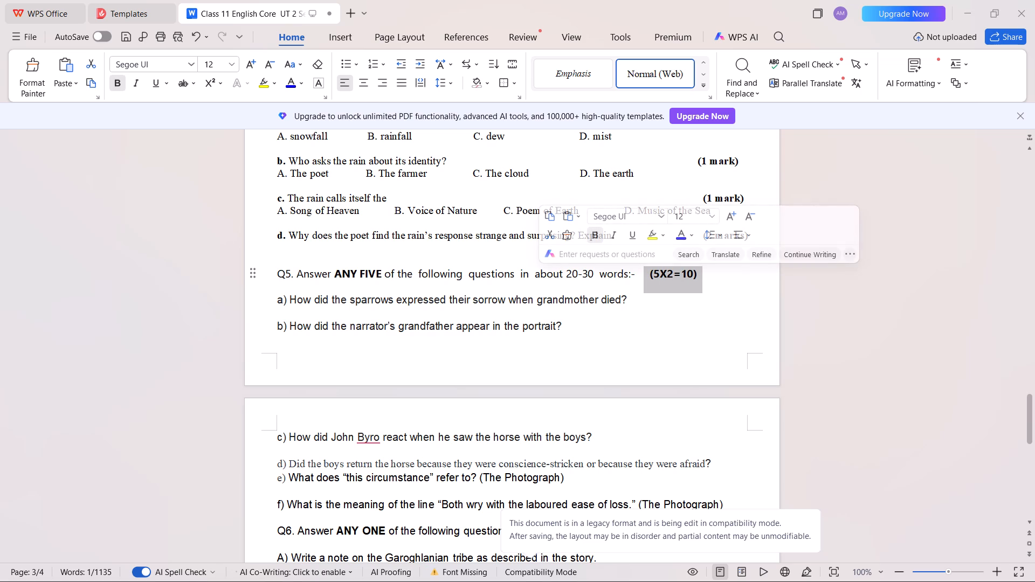
# Move "(5X2=10)" across to the right margin of the Q5 heading line with a tab and extra spaces.
pyautogui.click(640, 269)
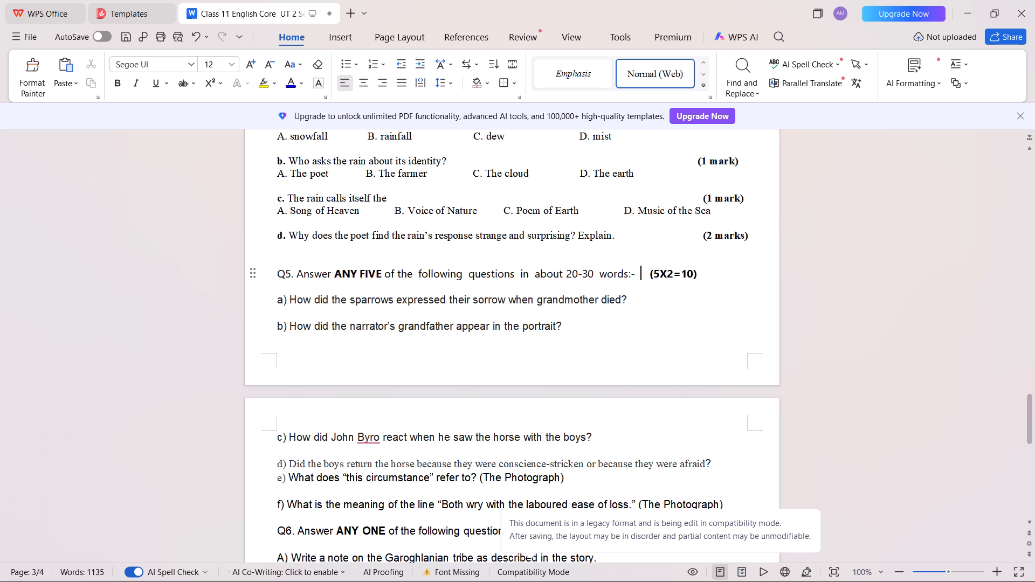
pyautogui.press('Tab')
pyautogui.press('Tab')
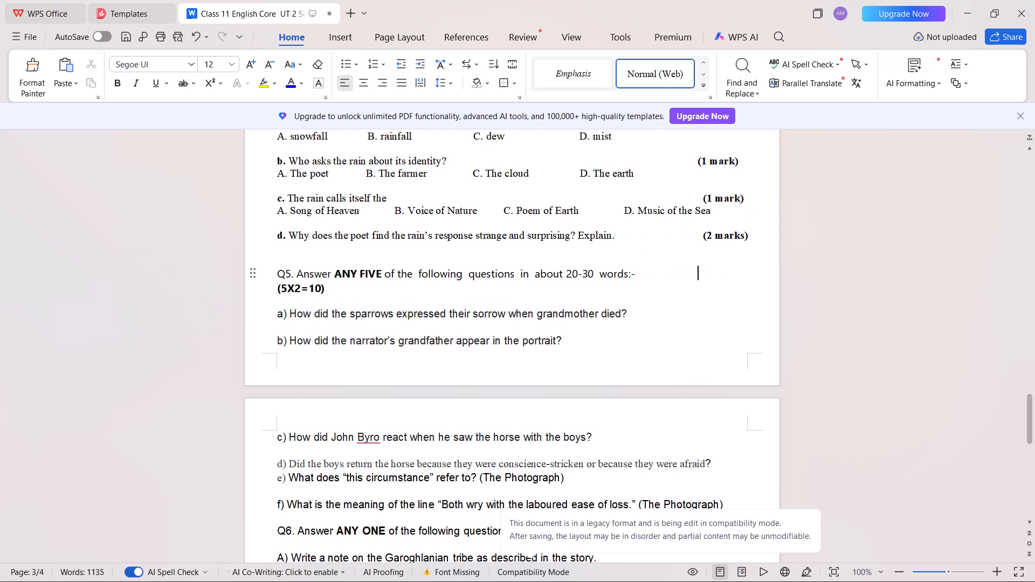
pyautogui.press('BackSpace')
pyautogui.press('space')
pyautogui.press('space')
pyautogui.press('space')
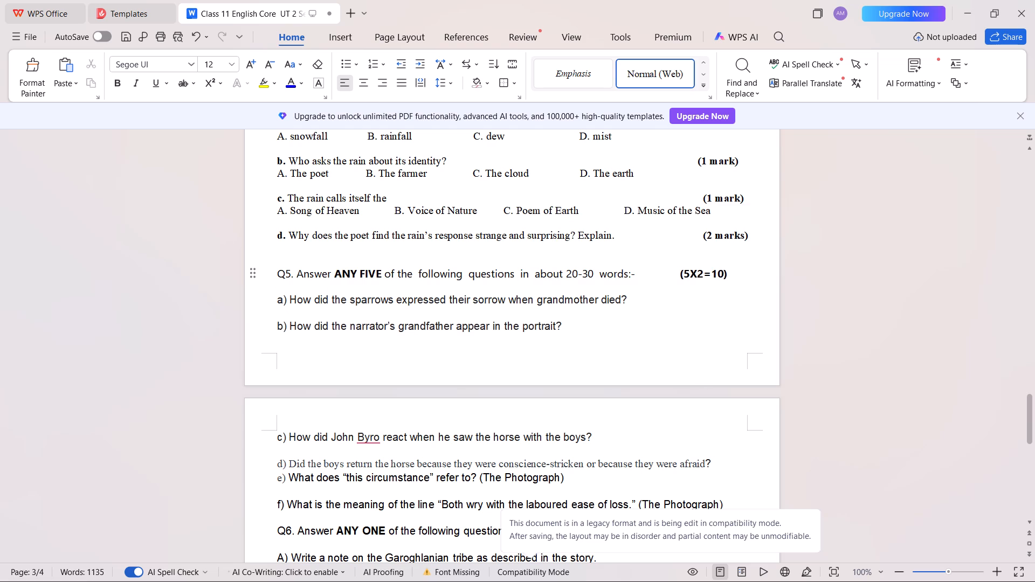
pyautogui.press('space')
pyautogui.press('space')
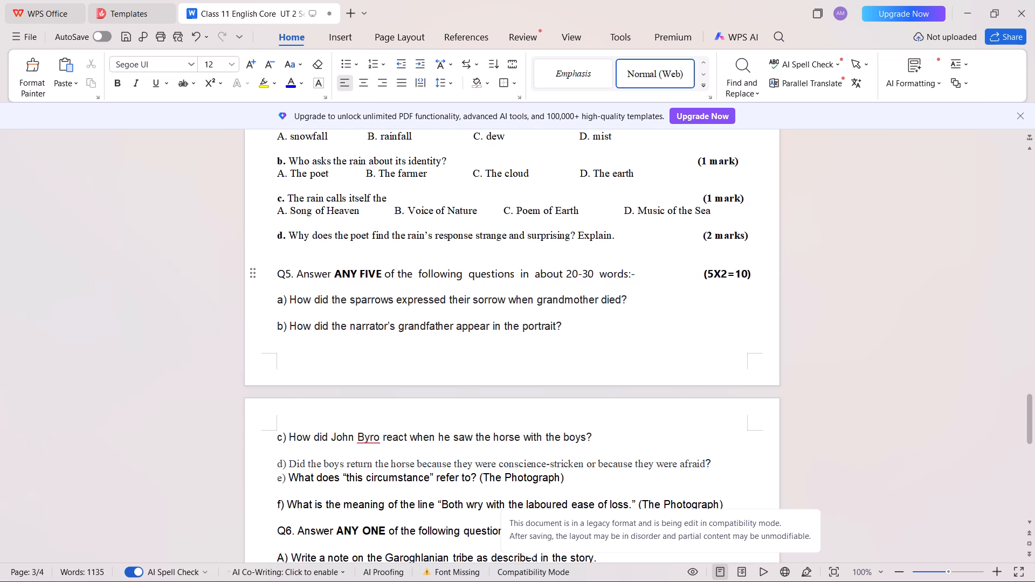
pyautogui.press('space')
pyautogui.press('BackSpace')
# Make the question number "Q5." bold.
pyautogui.moveTo(293, 275); pyautogui.dragTo(275, 275)
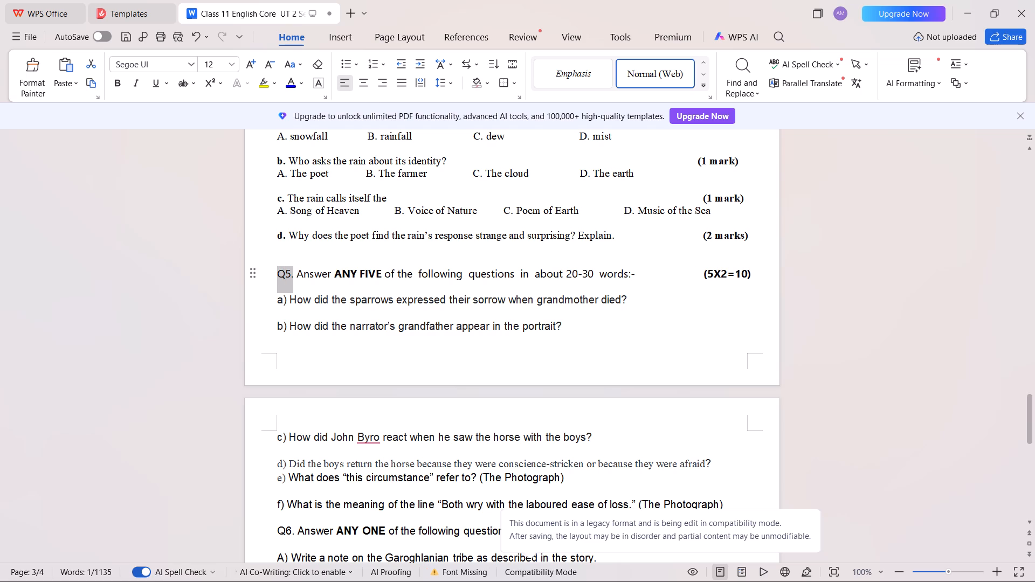
pyautogui.moveTo(275, 275); pyautogui.dragTo(271, 275)
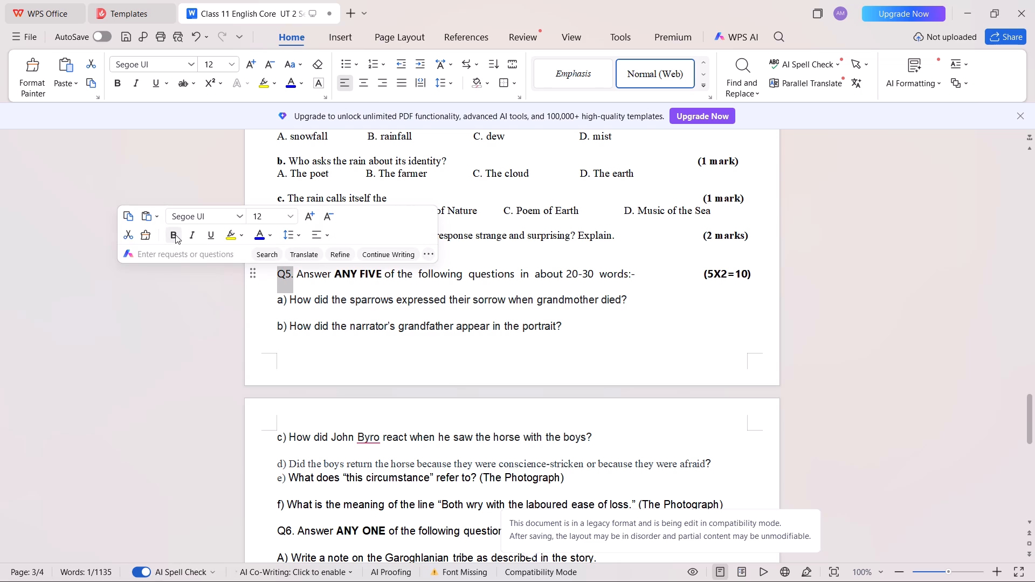
pyautogui.click(175, 234)
# Add spaces before question b's "(1 mark)" in Q4 so it lines up with question a's marks.
pyautogui.scroll(6, 305, 282)
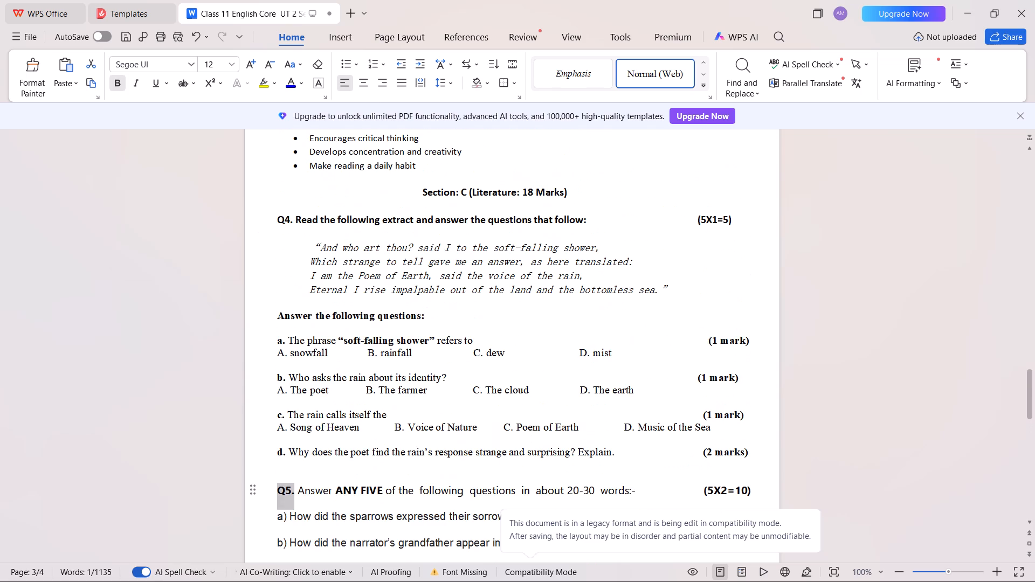
pyautogui.scroll(-4, 305, 282)
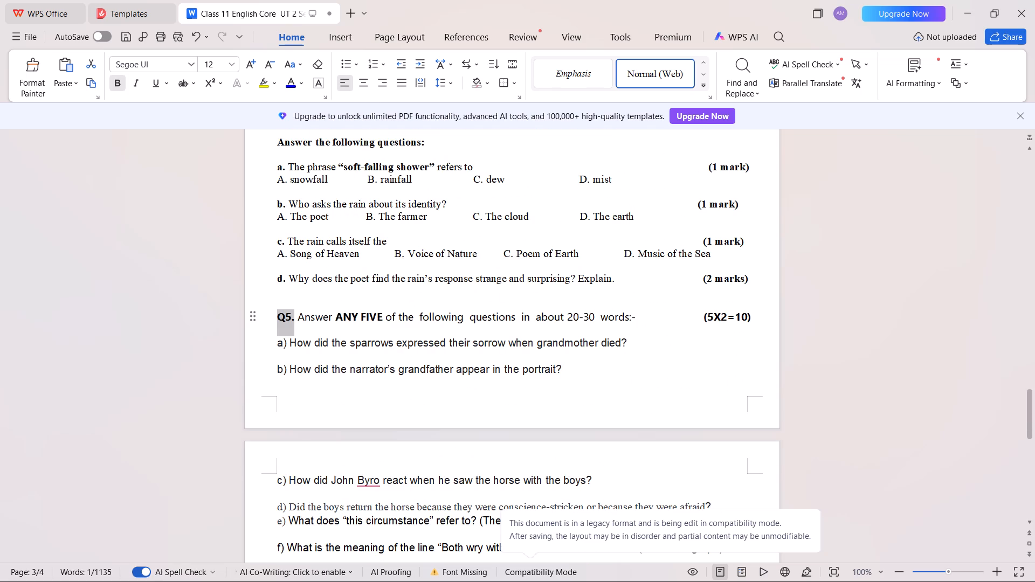
pyautogui.click(691, 204)
pyautogui.press('space')
pyautogui.press('space')
pyautogui.press('space')
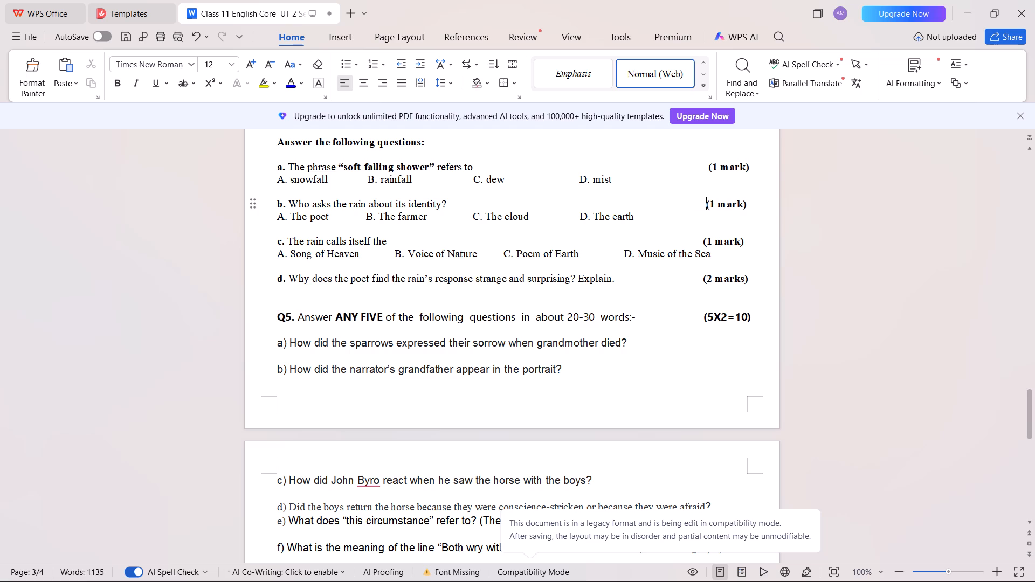
pyautogui.press('space')
pyautogui.press('space')
pyautogui.press('BackSpace')
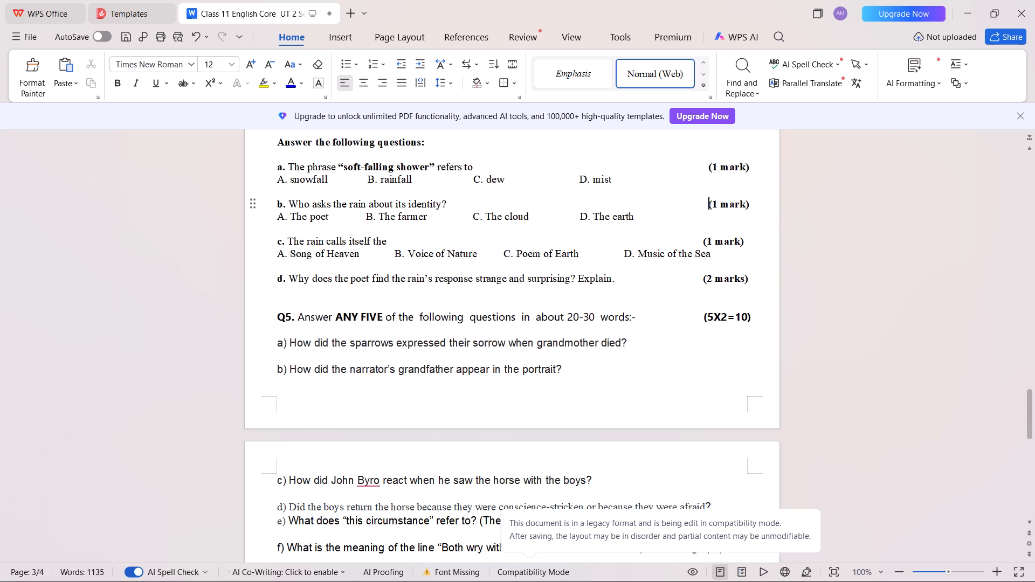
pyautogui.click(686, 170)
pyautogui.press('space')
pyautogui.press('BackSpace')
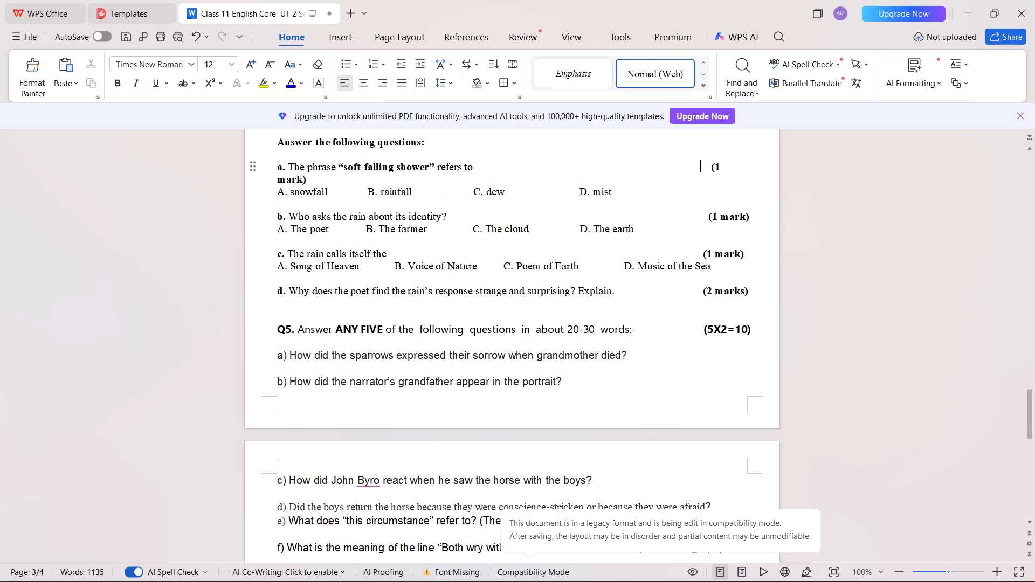
# Add spaces before question c's "(1 mark)" so it lines up with the marks of questions a and b.
pyautogui.click(691, 237)
pyautogui.press('space')
pyautogui.press('space')
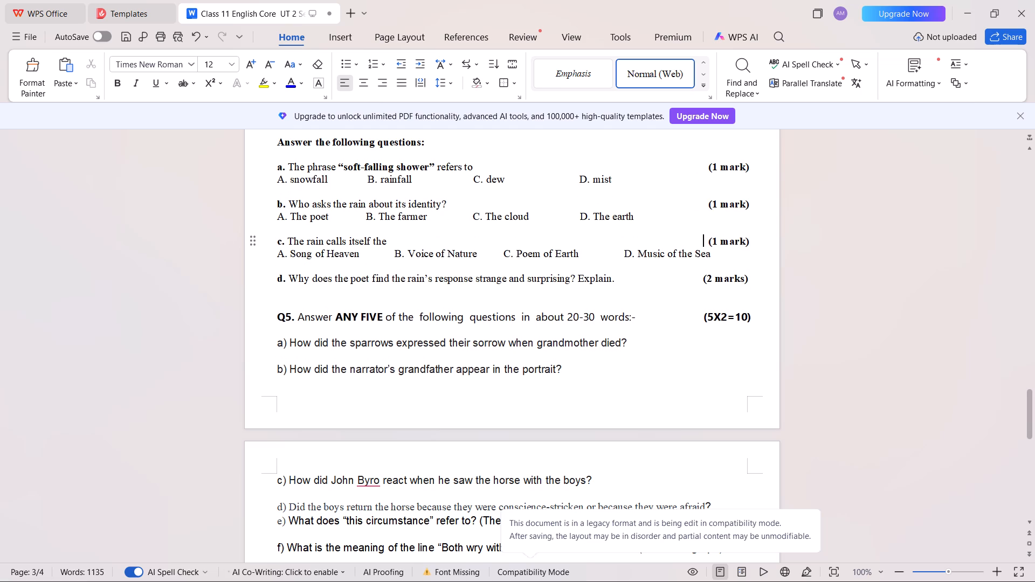
pyautogui.press('space')
pyautogui.press('BackSpace')
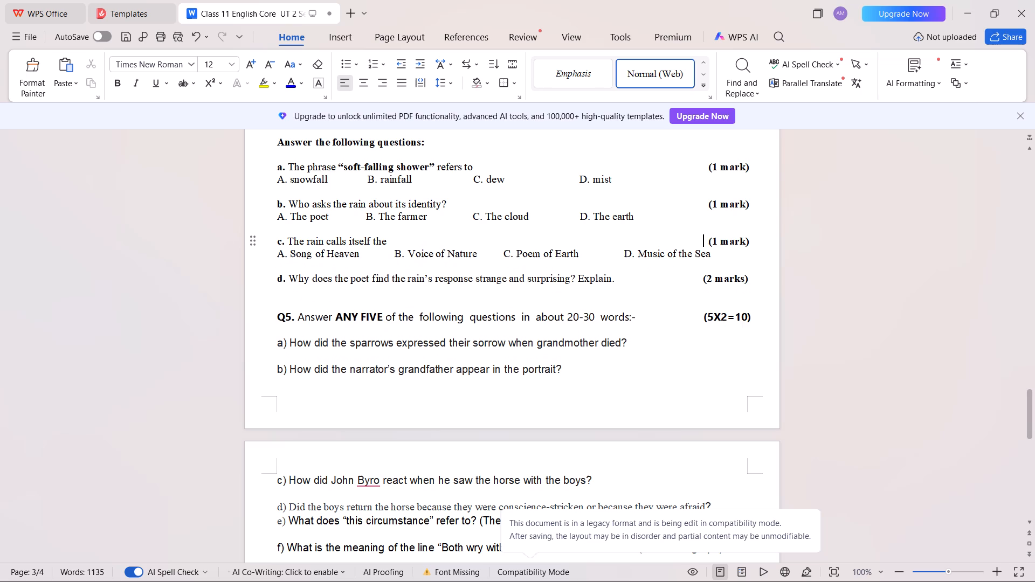
# Nudge question d's "(2 marks)" toward the right margin with a space to line up with the marks above.
pyautogui.click(695, 281)
pyautogui.press('space')
pyautogui.press('space')
pyautogui.press('BackSpace')
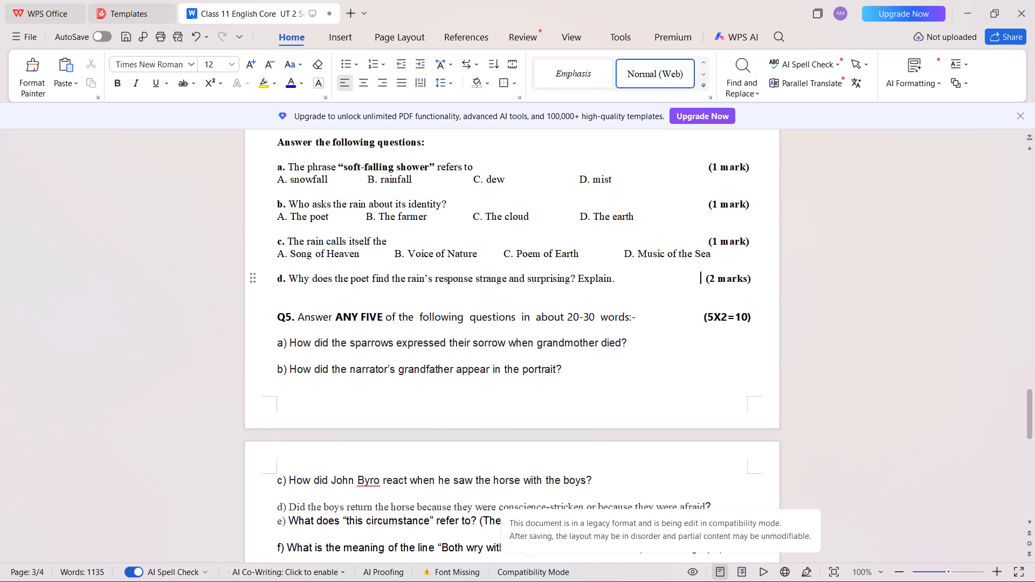
# Shift "(5X1=5)" in the Q4 heading to the right margin with a run of spaces, keeping it on one line.
pyautogui.scroll(7, 692, 279)
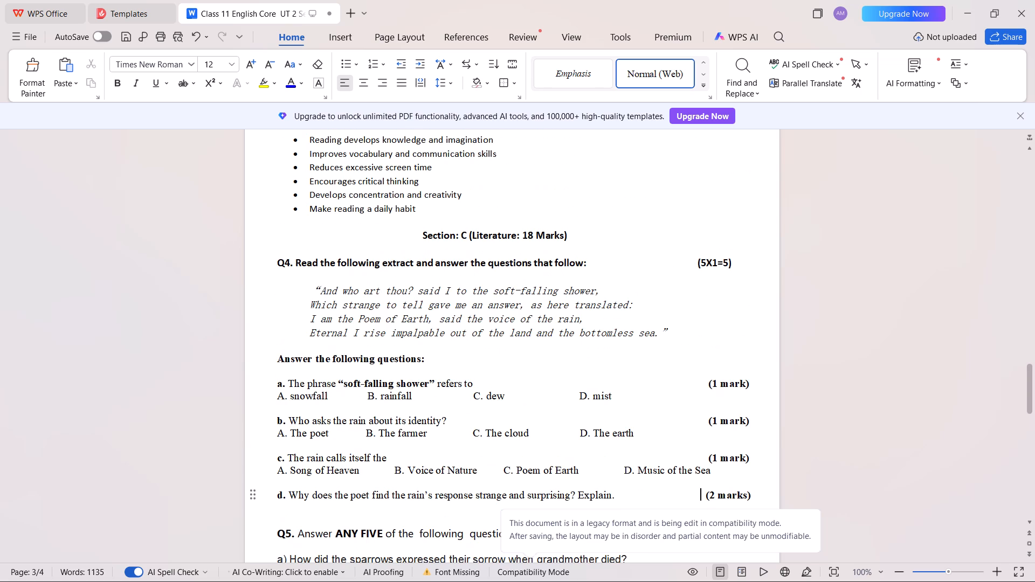
pyautogui.click(693, 265)
pyautogui.press('space')
pyautogui.press('space')
pyautogui.press('space')
pyautogui.press('space')
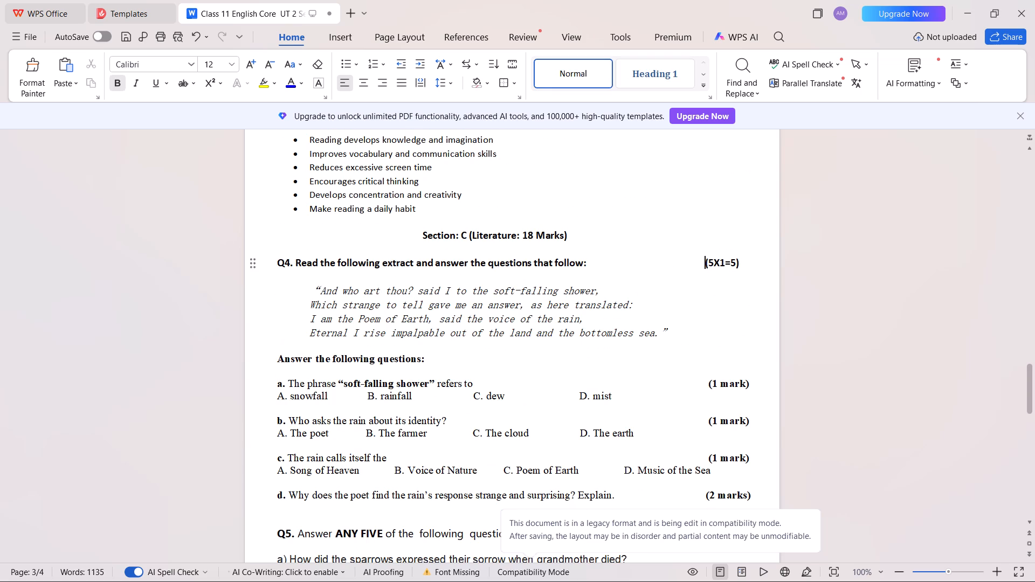
pyautogui.press('space')
pyautogui.press('space')
pyautogui.press('space')
pyautogui.press('space')
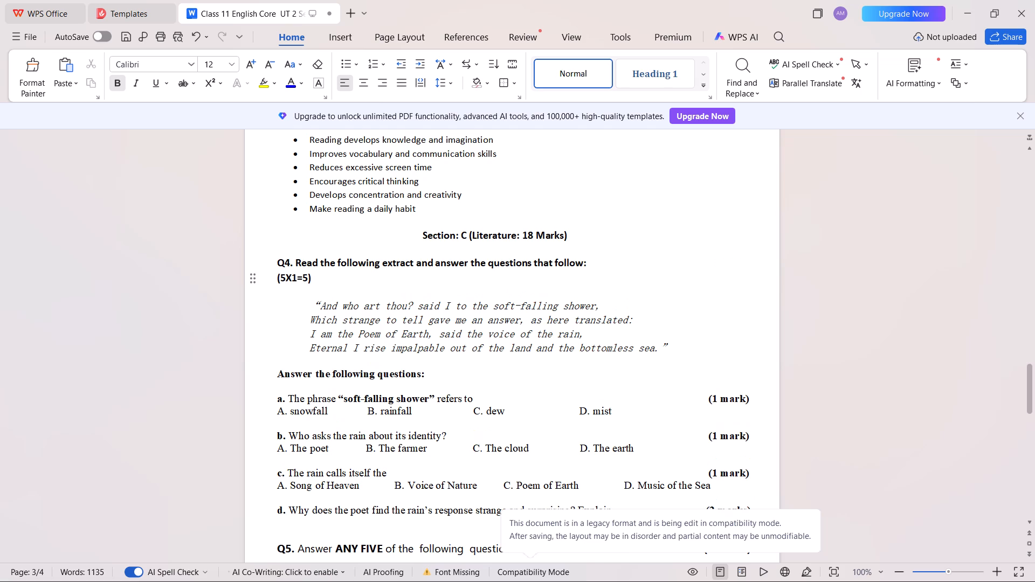
pyautogui.press('BackSpace')
# Review the whole question paper from the school header through to Q6, checking the layout and marks alignment.
pyautogui.scroll(6, 691, 265)
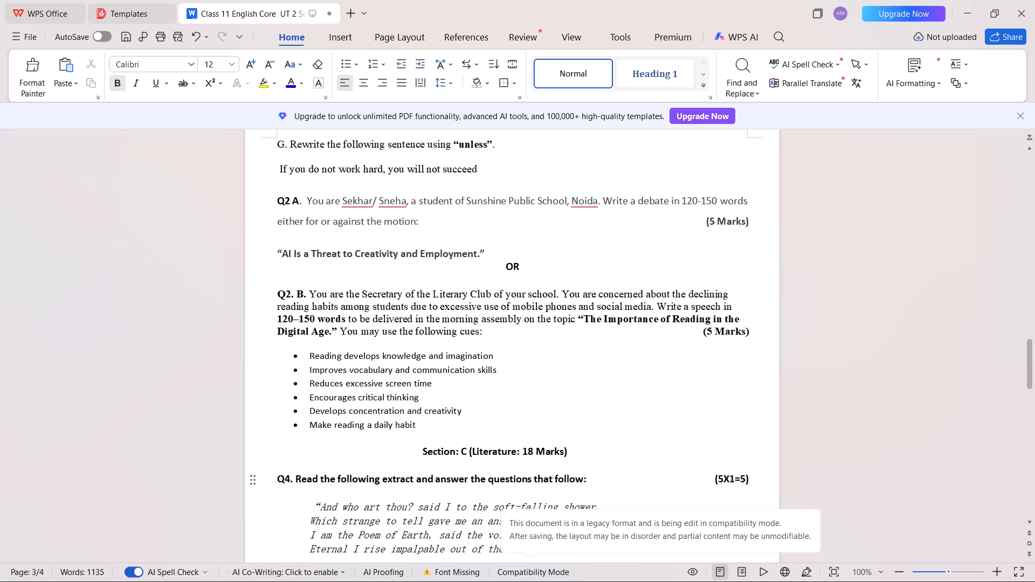
pyautogui.scroll(17, 691, 265)
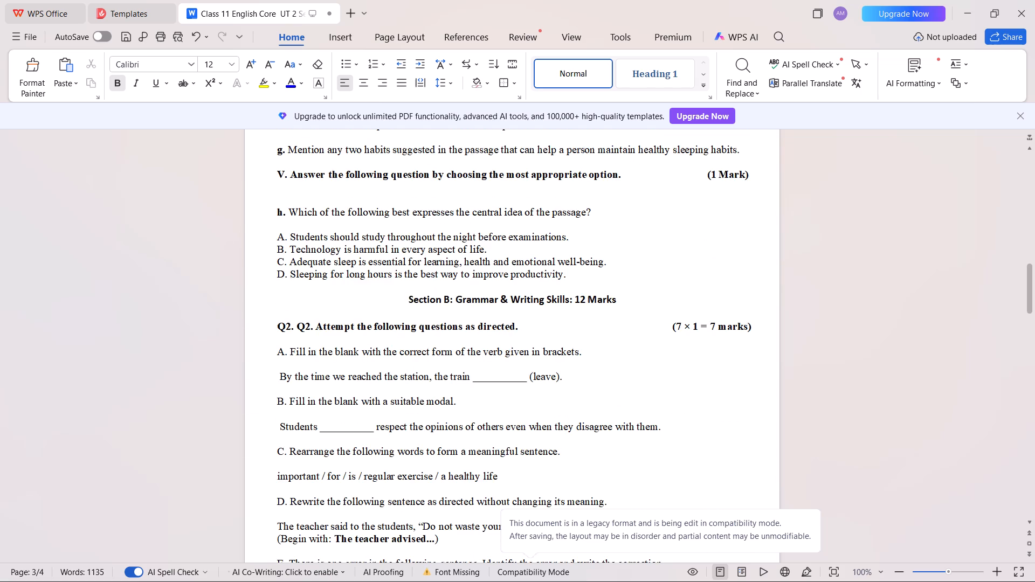
pyautogui.scroll(14, 691, 265)
pyautogui.scroll(12, 691, 265)
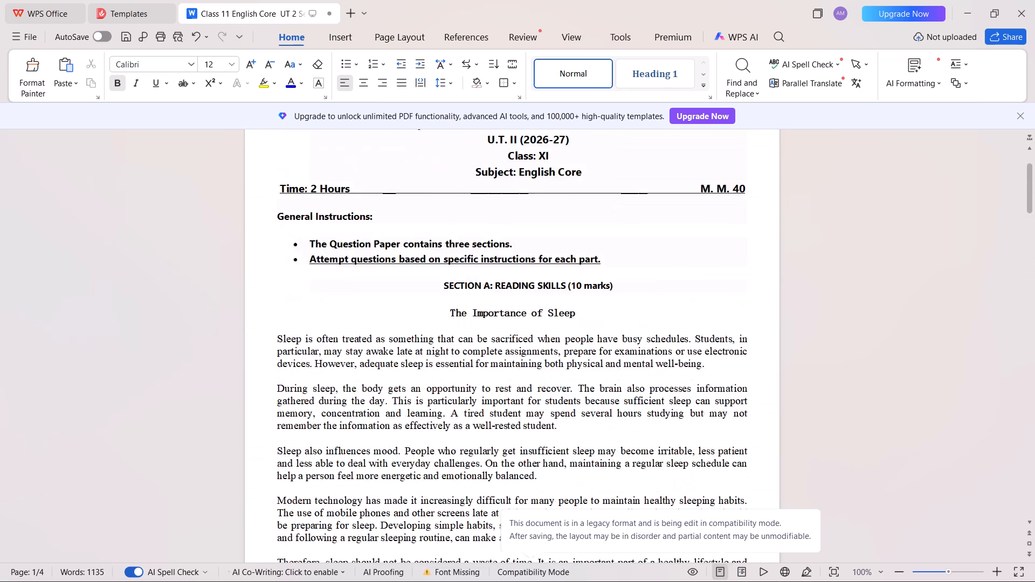
pyautogui.scroll(7, 691, 265)
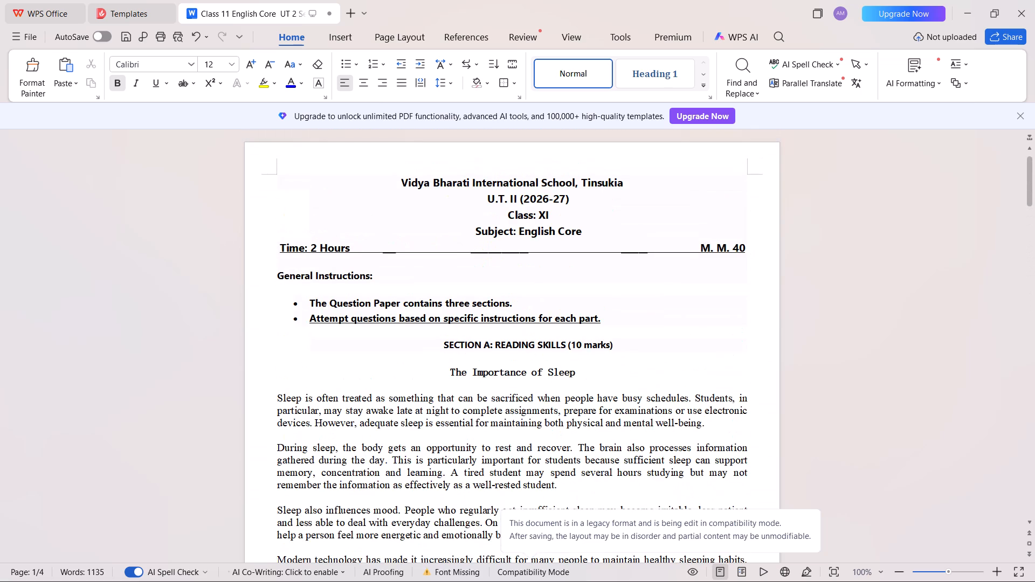
pyautogui.scroll(-12, 691, 265)
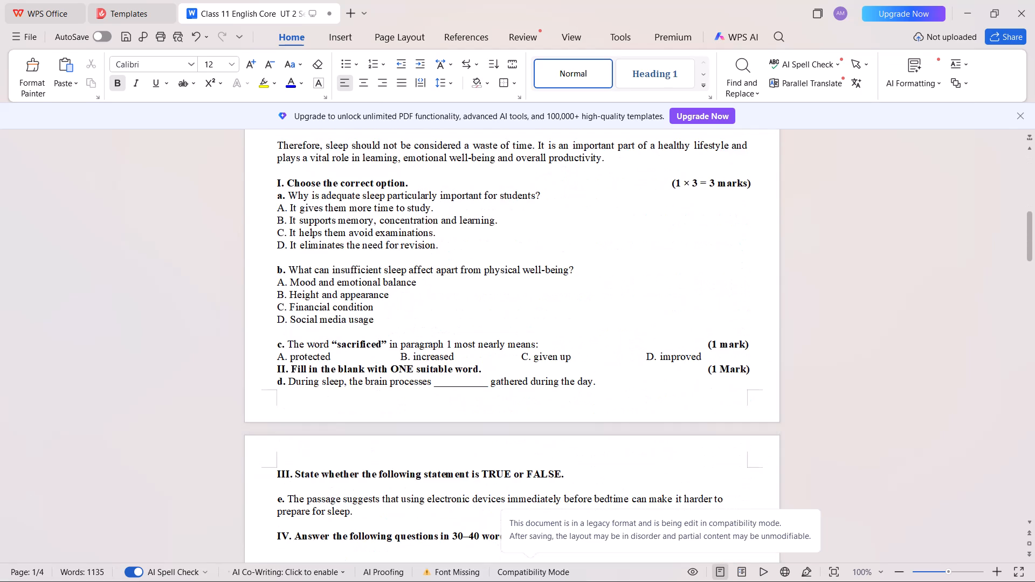
pyautogui.scroll(-17, 691, 265)
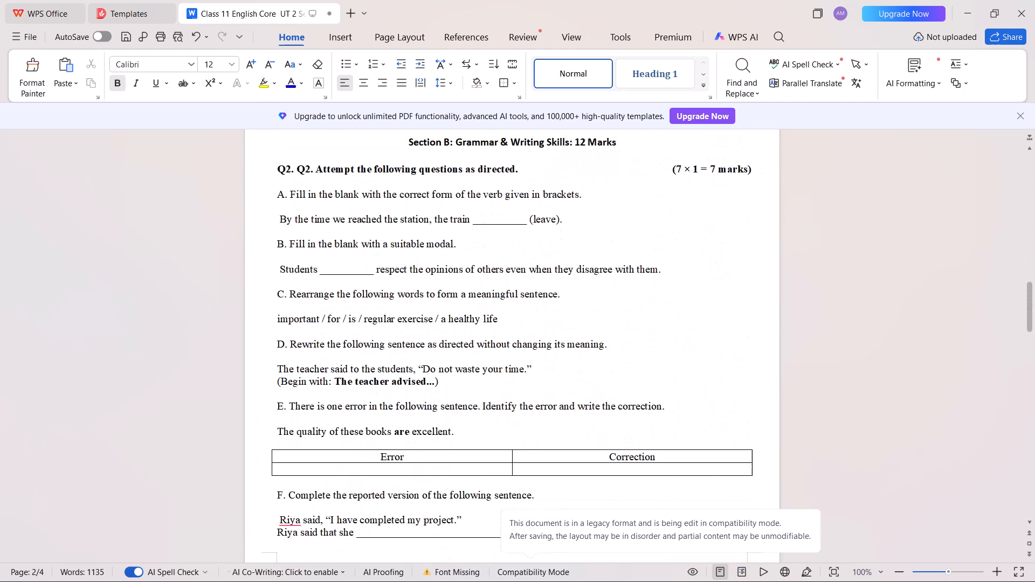
pyautogui.scroll(-17, 691, 265)
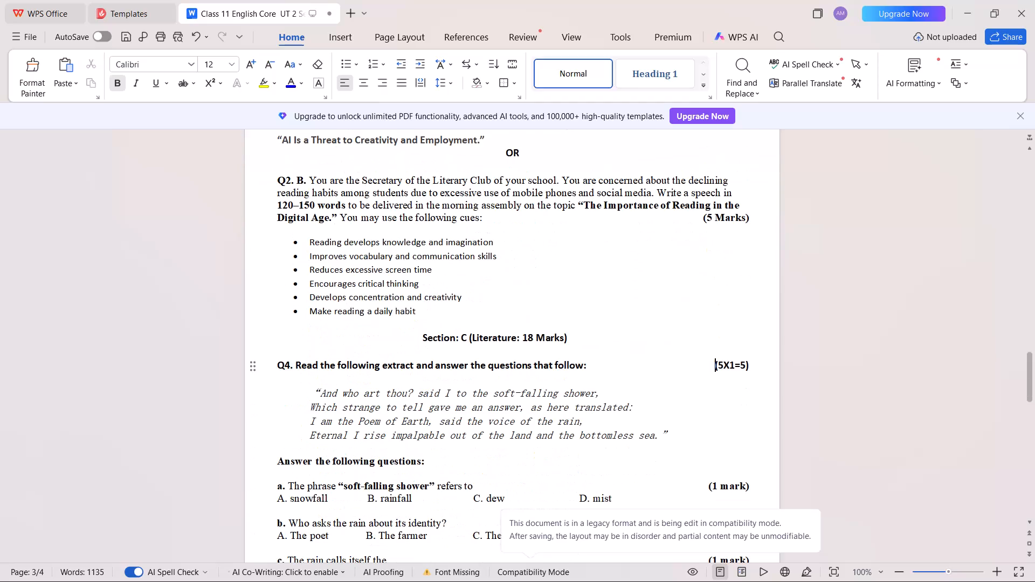
pyautogui.scroll(-13, 691, 265)
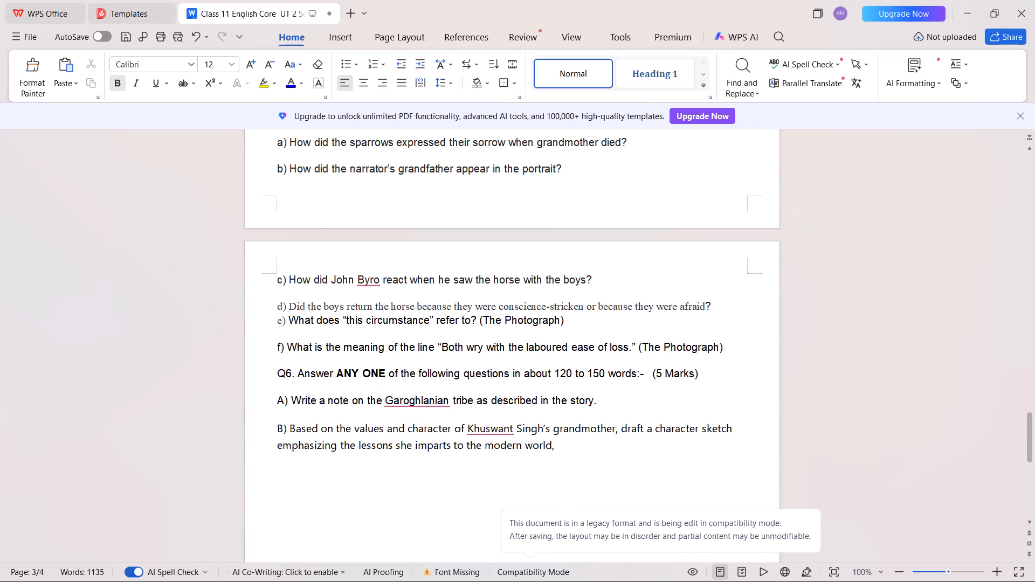
# Delete all of Q5's sub-questions, a) through f), between the Q5 and Q6 headings.
pyautogui.scroll(-3, 691, 265)
pyautogui.scroll(4, 691, 265)
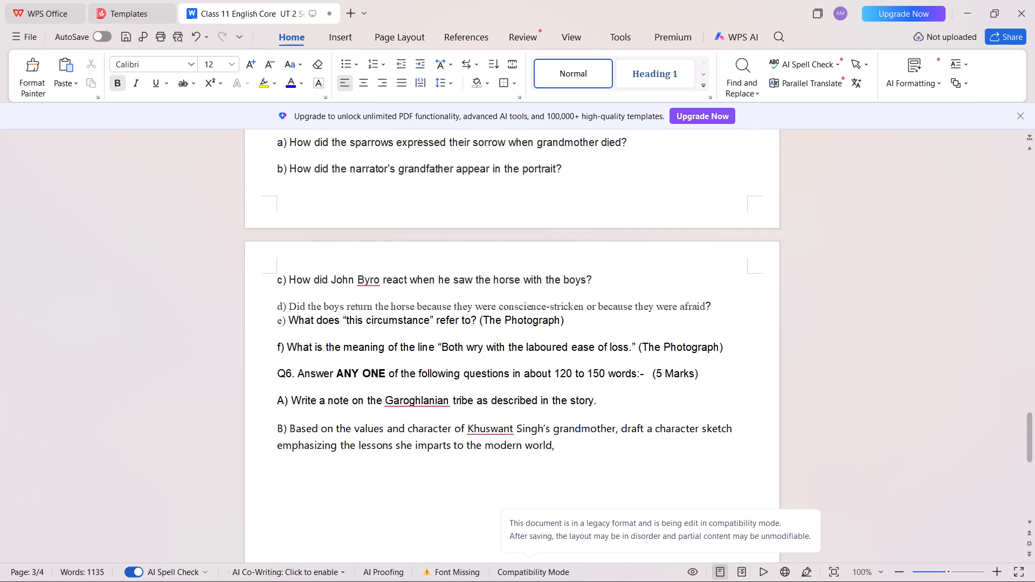
pyautogui.scroll(2, 691, 265)
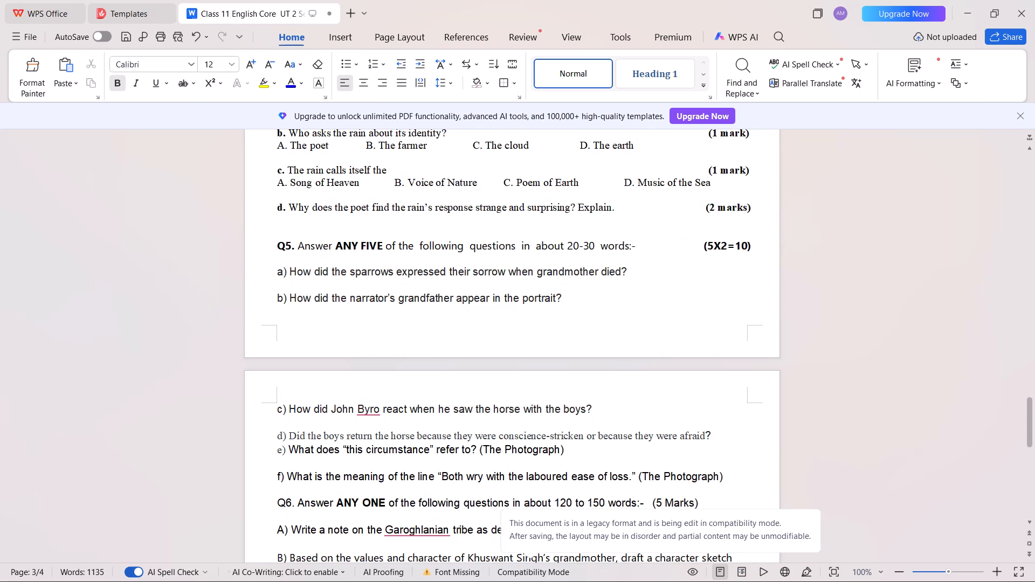
pyautogui.moveTo(274, 269); pyautogui.dragTo(303, 309)
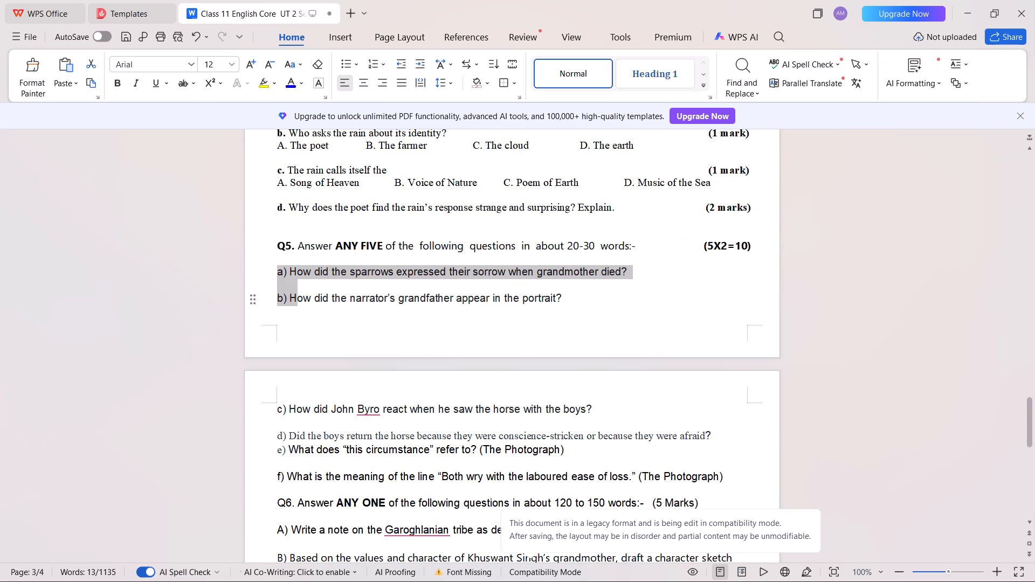
pyautogui.moveTo(303, 309); pyautogui.dragTo(547, 485)
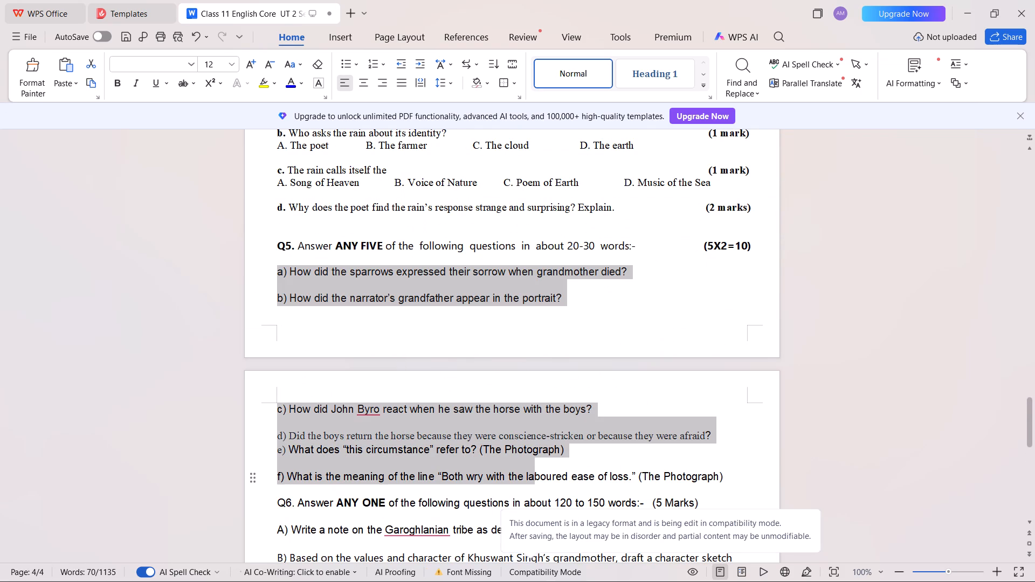
pyautogui.moveTo(547, 485); pyautogui.dragTo(665, 487)
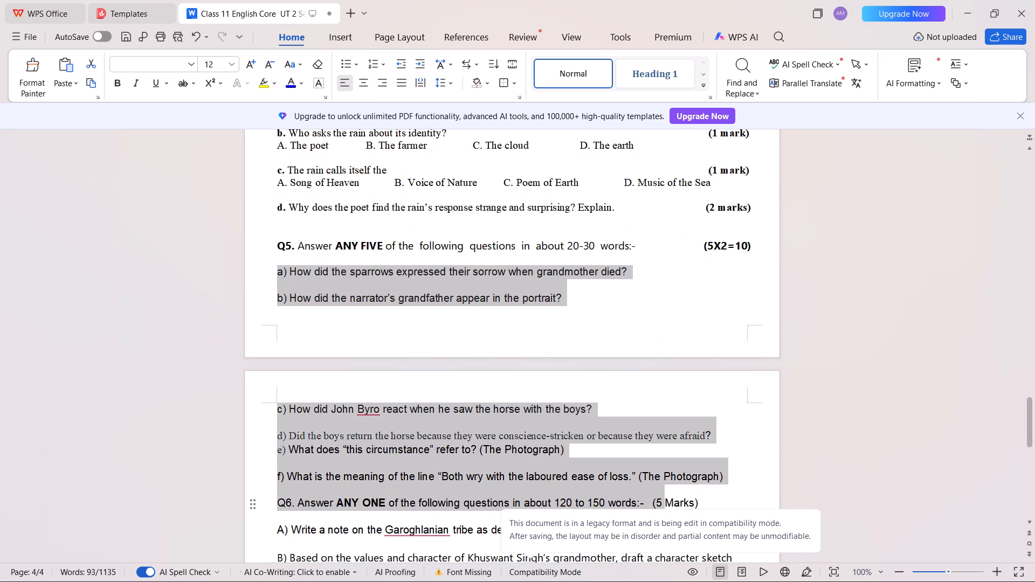
pyautogui.moveTo(665, 487); pyautogui.dragTo(764, 482)
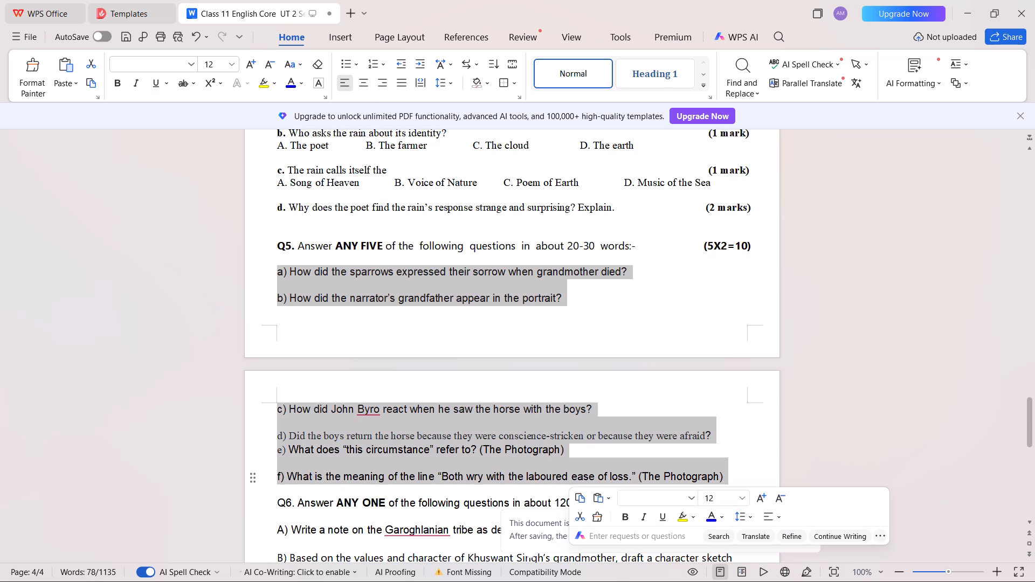
pyautogui.press('.')
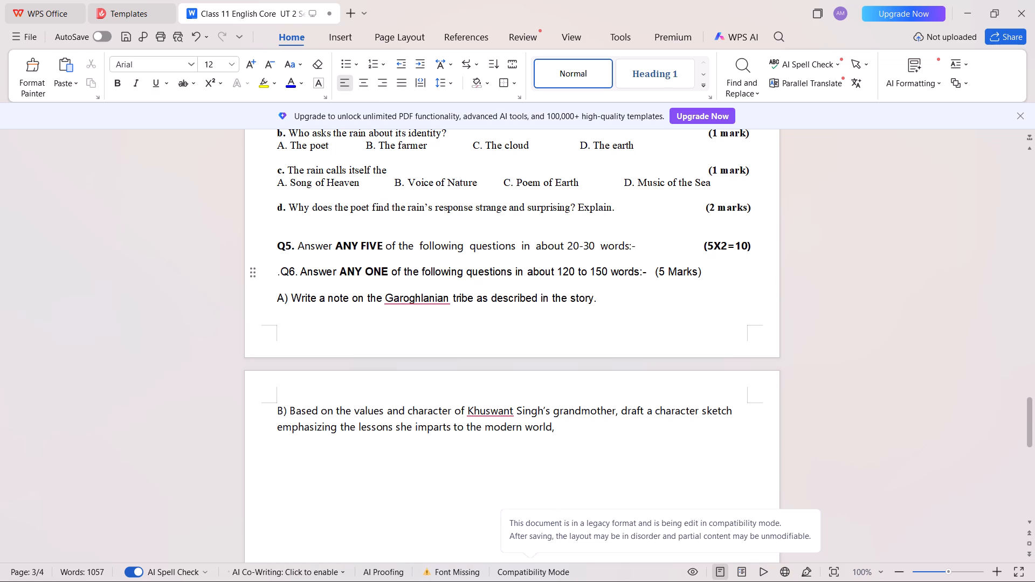
pyautogui.press('BackSpace')
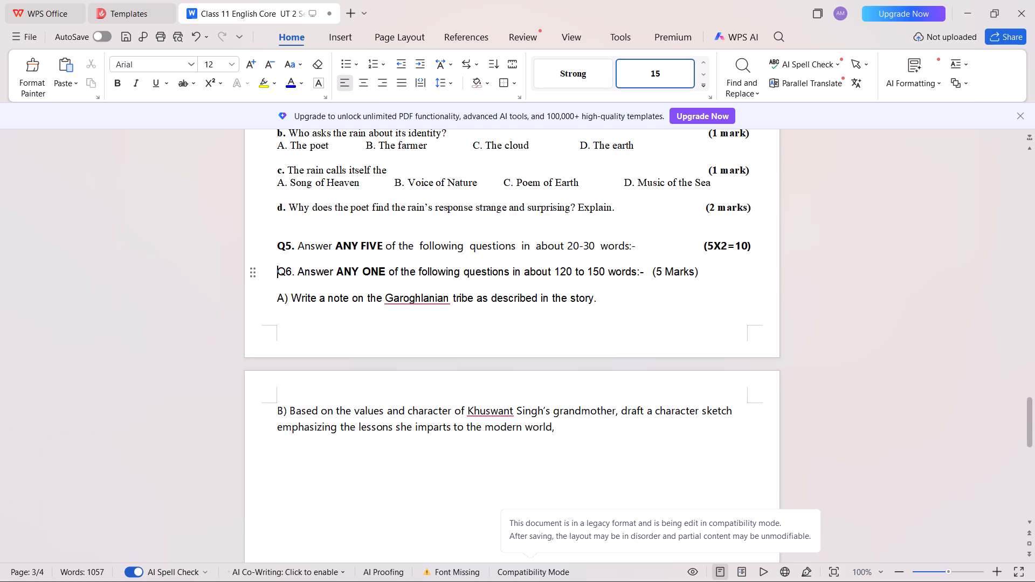
# Insert an empty line after "(5X2=10)" at the end of the Q5 heading, above Q6.
pyautogui.click(758, 241)
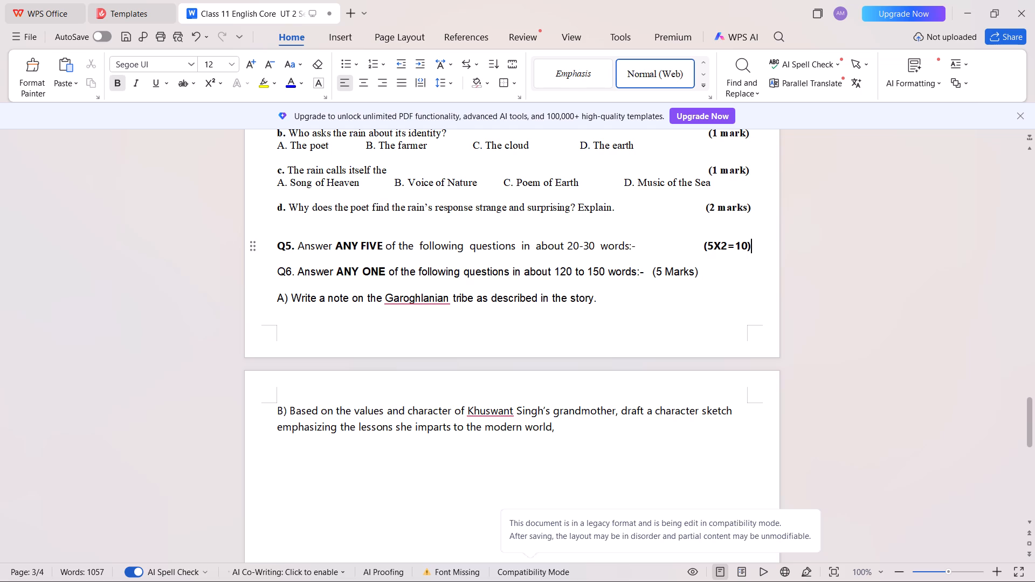
pyautogui.press('Return')
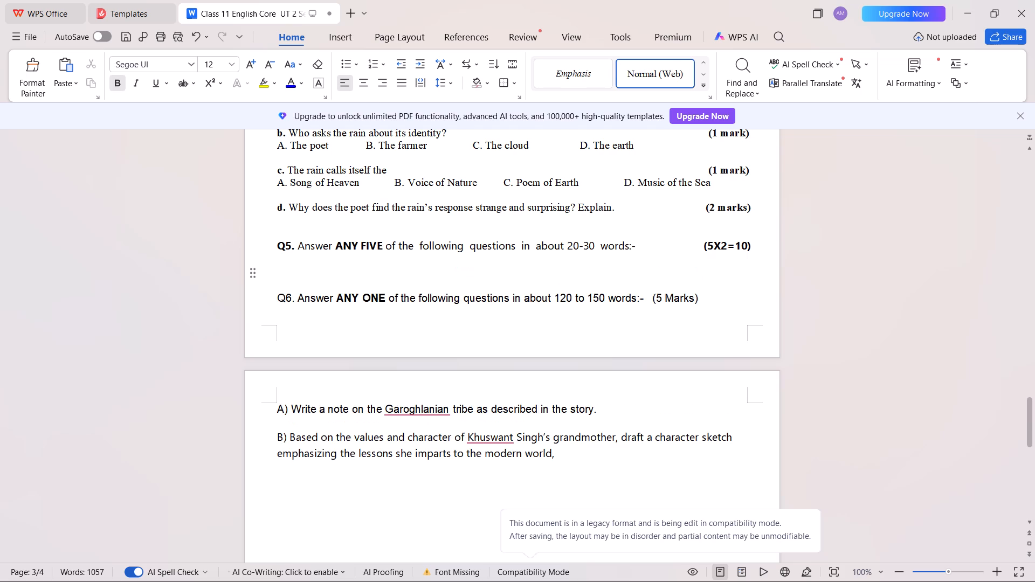
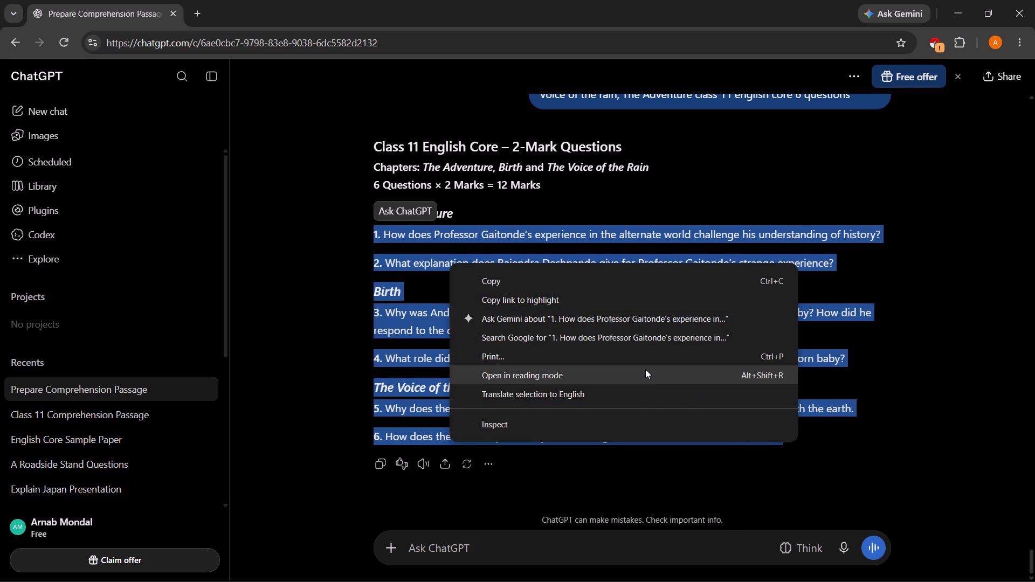
pyautogui.click(552, 280)
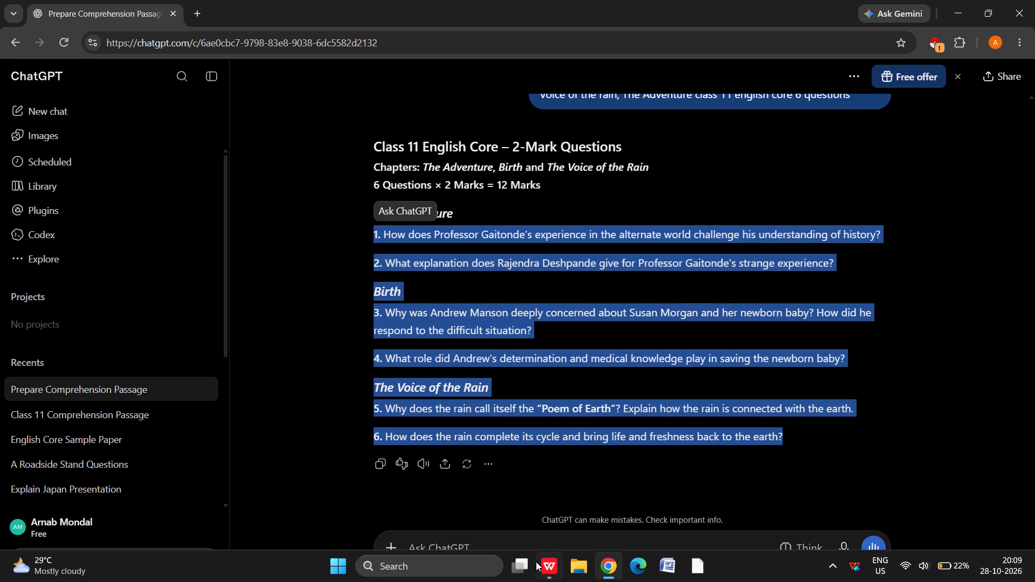
pyautogui.click(553, 567)
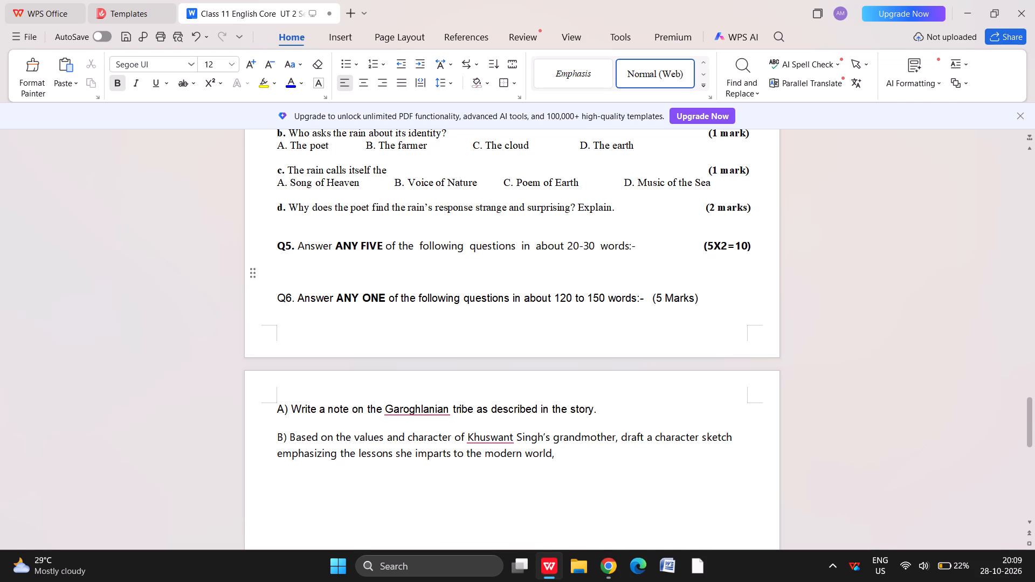
pyautogui.click(280, 268)
pyautogui.rightClick(280, 268)
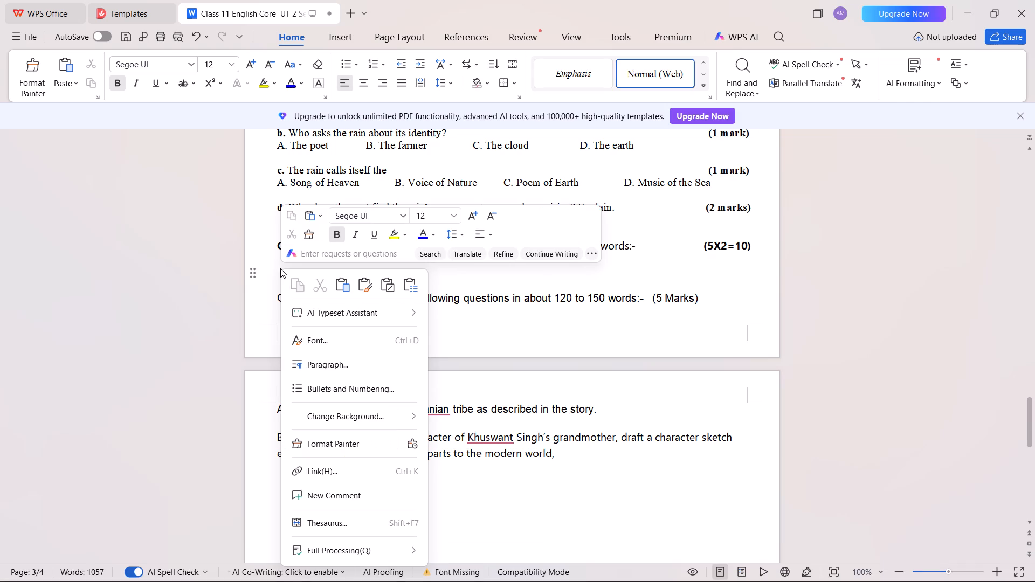
pyautogui.click(342, 285)
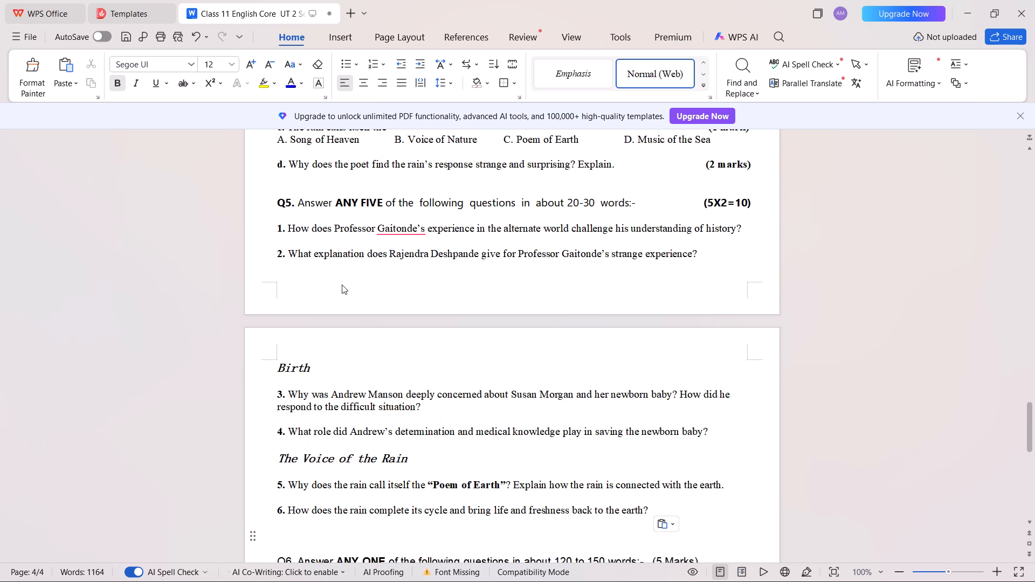
# Delete the "Birth" heading and its empty line above question 3.
pyautogui.click(327, 370)
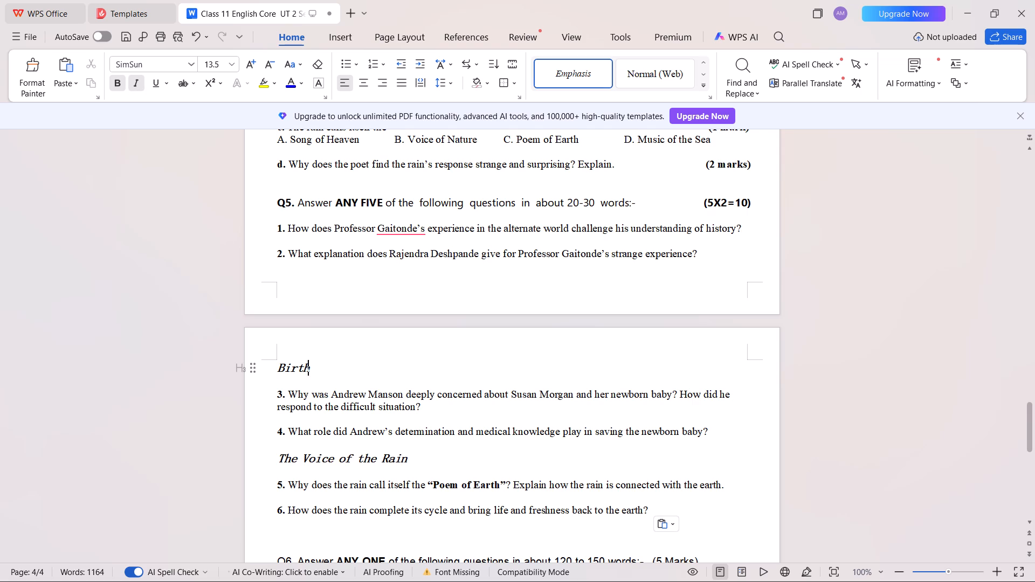
pyautogui.press('BackSpace')
pyautogui.press('BackSpace')
pyautogui.press('BackSpace')
pyautogui.press('BackSpace')
pyautogui.press('BackSpace')
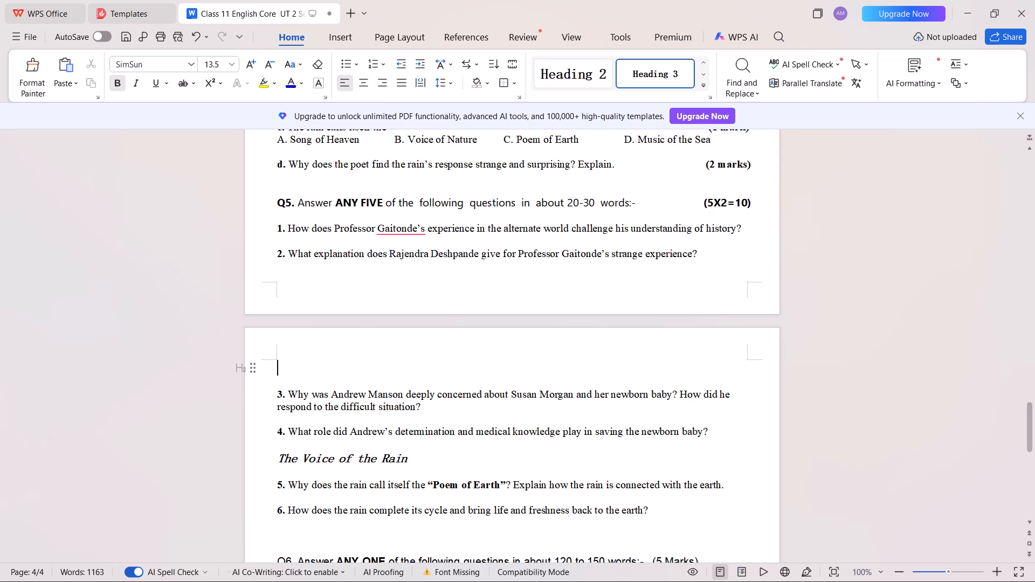
pyautogui.click(271, 399)
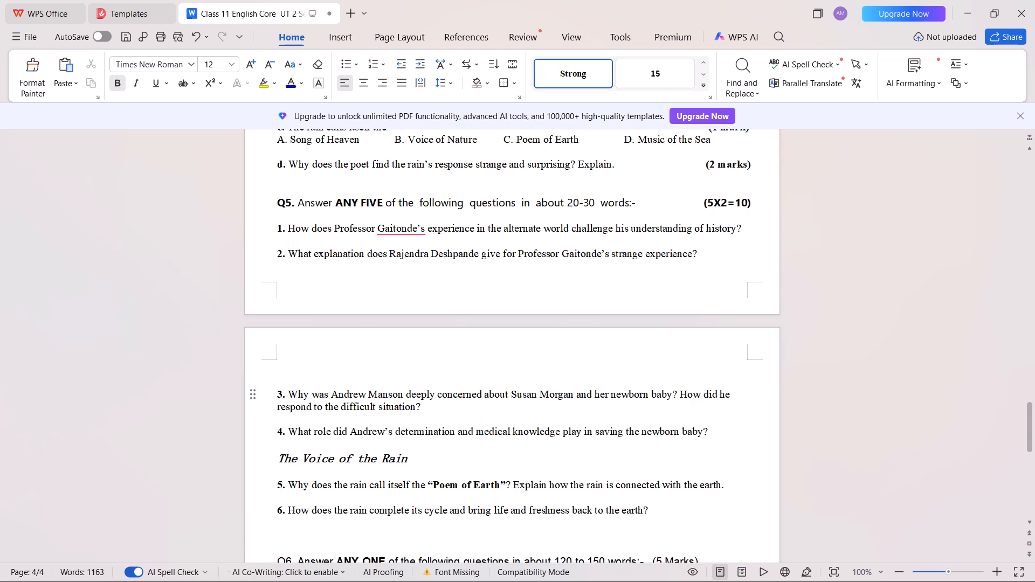
pyautogui.press('BackSpace')
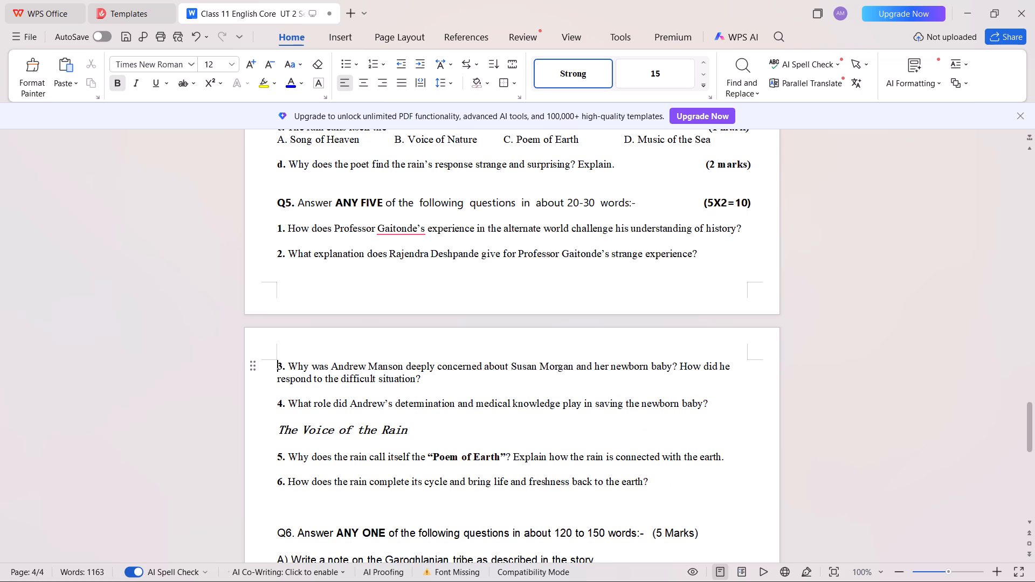
# Delete the "The Voice of the Rain" heading and its line between questions 4 and 5.
pyautogui.click(414, 433)
pyautogui.press('BackSpace')
pyautogui.press('BackSpace')
pyautogui.press('BackSpace')
pyautogui.press('BackSpace')
pyautogui.press('BackSpace')
pyautogui.press('BackSpace')
pyautogui.press('BackSpace')
pyautogui.press('BackSpace')
pyautogui.press('BackSpace')
pyautogui.press('BackSpace')
pyautogui.press('BackSpace')
pyautogui.press('BackSpace')
pyautogui.press('BackSpace')
pyautogui.press('BackSpace')
pyautogui.press('BackSpace')
pyautogui.press('BackSpace')
pyautogui.press('BackSpace')
pyautogui.press('BackSpace')
pyautogui.press('BackSpace')
pyautogui.press('BackSpace')
pyautogui.press('BackSpace')
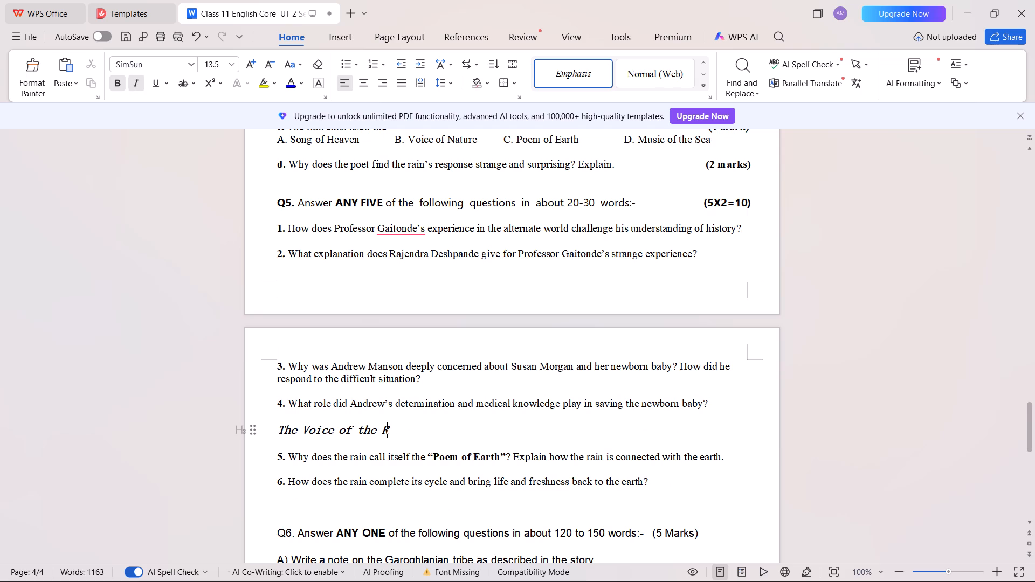
pyautogui.press('BackSpace')
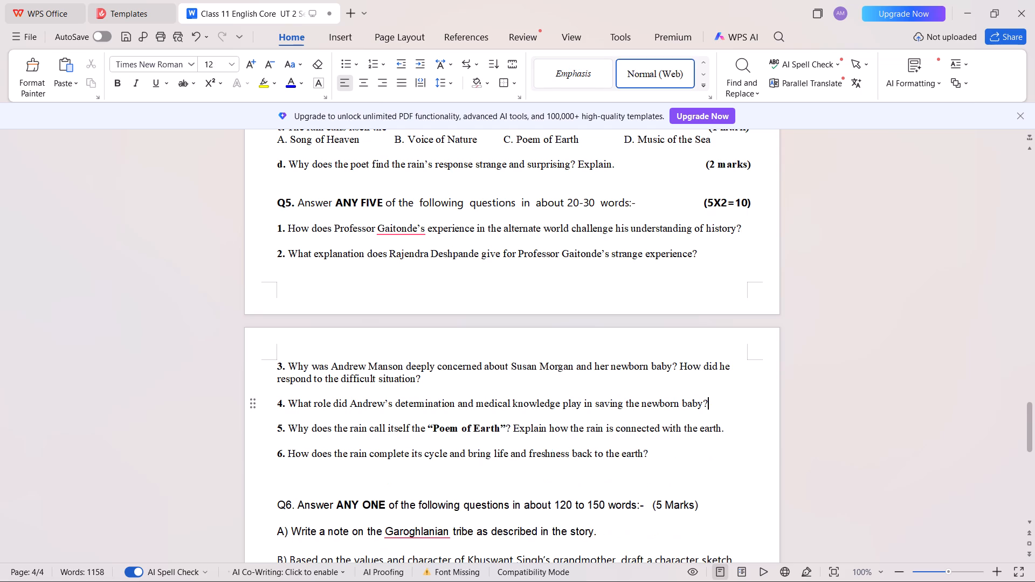
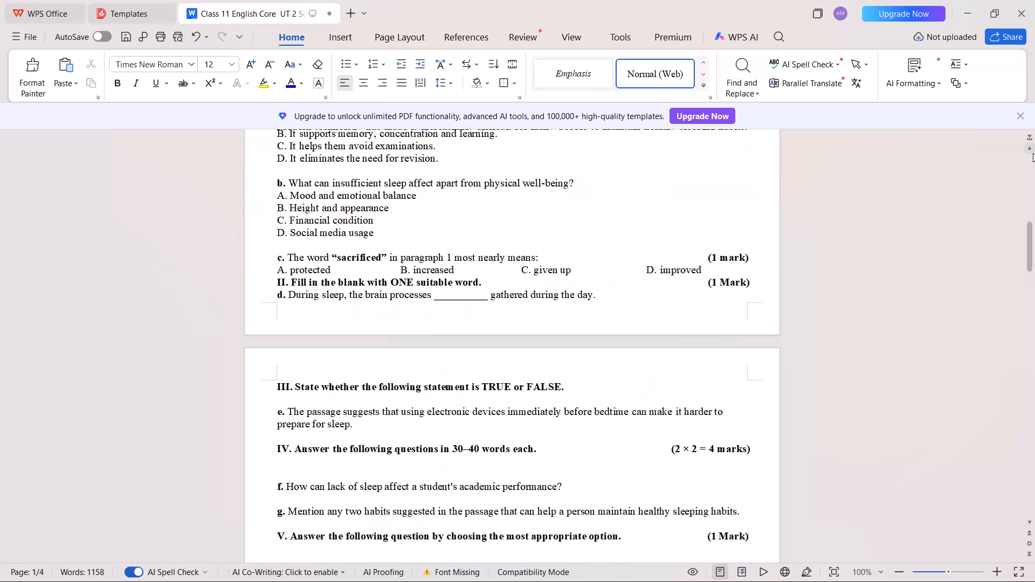
# In Q2 A, delete the fill-in-the-blank sentence's text after "By the time", including the blank and the bracketed verb.
pyautogui.scroll(8, 1033, 153)
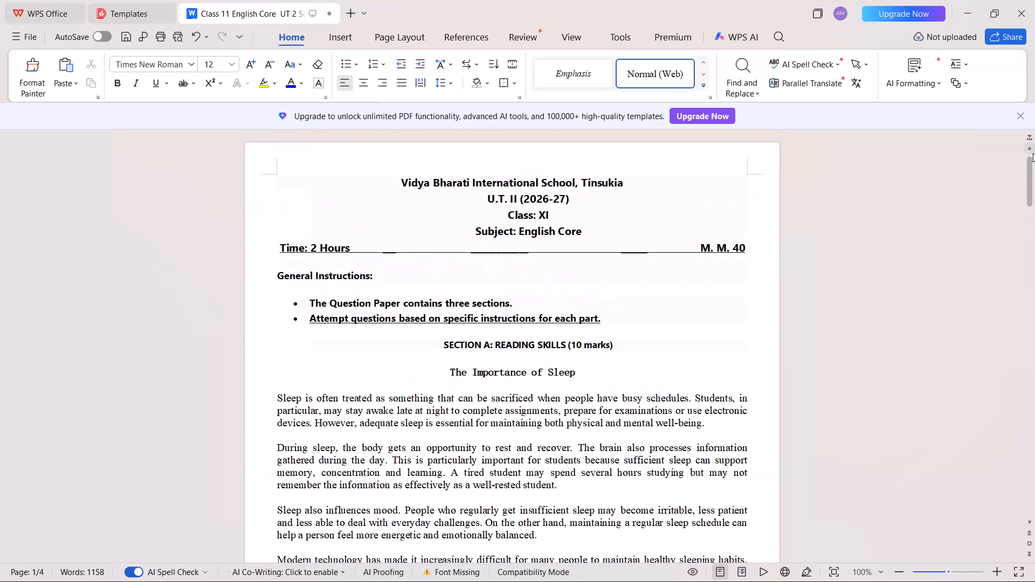
pyautogui.scroll(4, 1033, 153)
pyautogui.scroll(-11, 1033, 153)
pyautogui.scroll(1, 1033, 153)
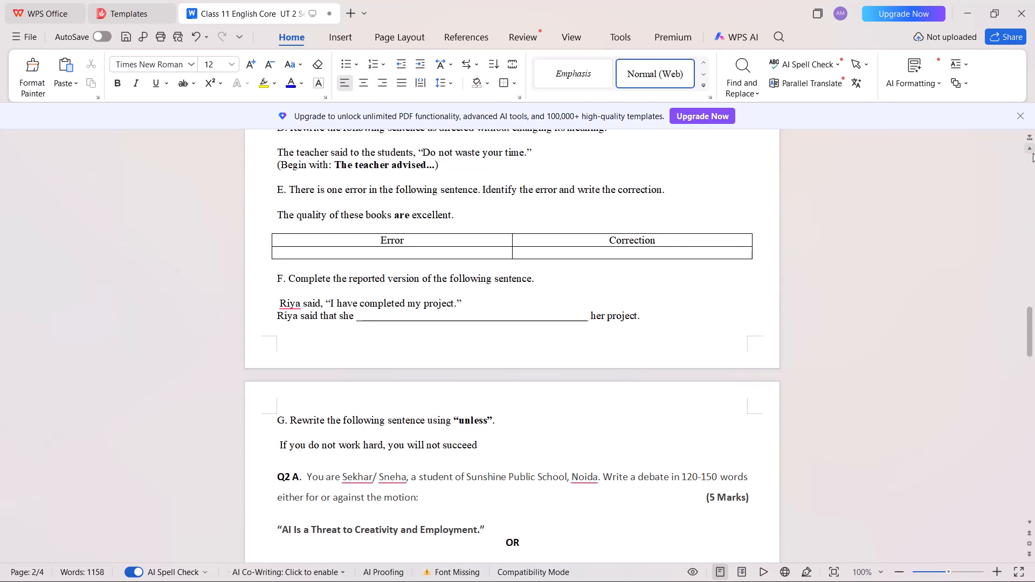
pyautogui.scroll(3, 1033, 153)
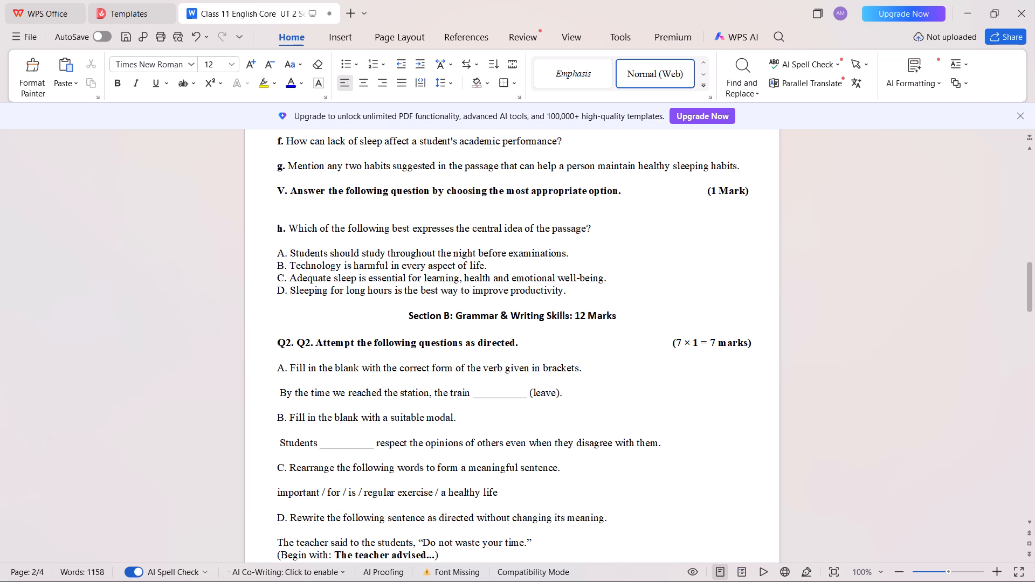
pyautogui.click(568, 395)
pyautogui.press('BackSpace')
pyautogui.press('BackSpace')
pyautogui.press('BackSpace')
pyautogui.press('BackSpace')
pyautogui.press('BackSpace')
pyautogui.press('BackSpace')
pyautogui.press('BackSpace')
pyautogui.press('BackSpace')
pyautogui.press('BackSpace')
pyautogui.press('BackSpace')
pyautogui.press('BackSpace')
pyautogui.press('BackSpace')
pyautogui.press('BackSpace')
pyautogui.press('BackSpace')
pyautogui.press('BackSpace')
pyautogui.press('BackSpace')
pyautogui.press('BackSpace')
pyautogui.press('BackSpace')
pyautogui.press('BackSpace')
pyautogui.press('BackSpace')
pyautogui.press('BackSpace')
pyautogui.press('BackSpace')
pyautogui.press('BackSpace')
pyautogui.press('BackSpace')
pyautogui.press('BackSpace')
pyautogui.press('BackSpace')
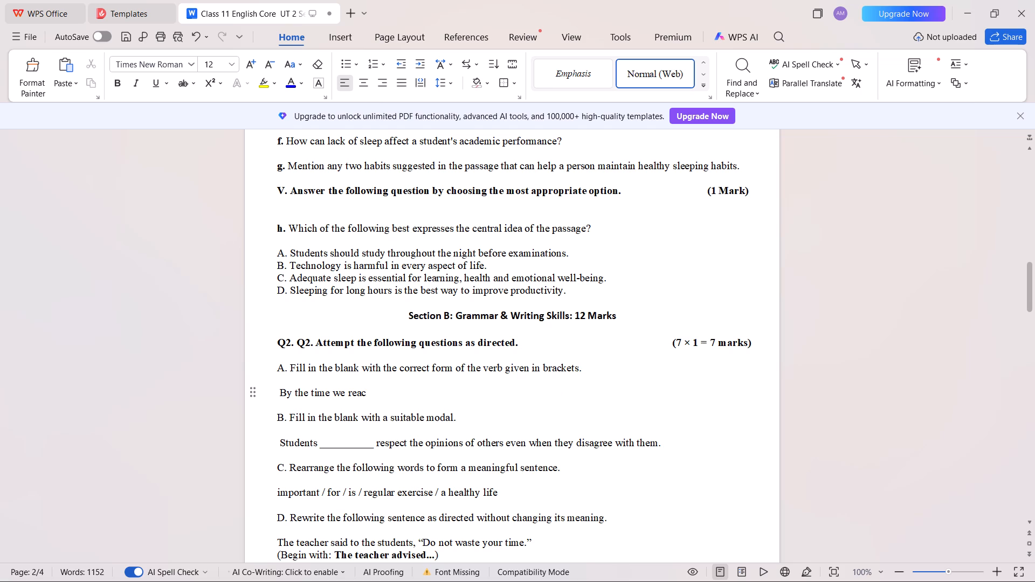
pyautogui.press('BackSpace')
pyautogui.press('BackSpace')
pyautogui.press('BackSpace')
pyautogui.press('BackSpace')
pyautogui.press('BackSpace')
pyautogui.press('BackSpace')
# Continue the Q2 A sentence with "the doctor arrived at the clinic, the emergency patient" followed by a long underscore blank.
pyautogui.write('the doctor arrived')
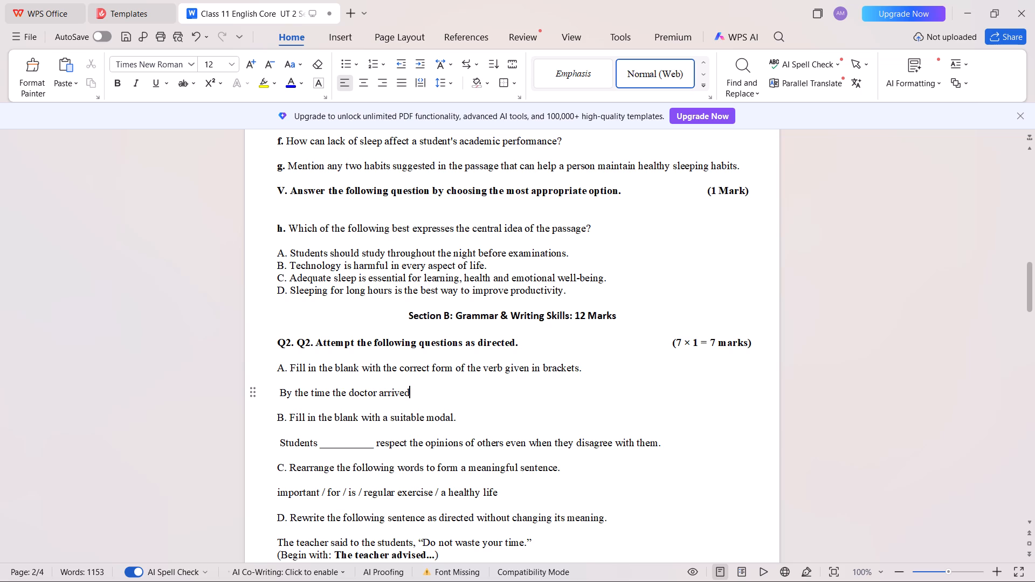
pyautogui.press('space')
pyautogui.write('at the cli')
pyautogui.write('nic')
pyautogui.write(',')
pyautogui.press('space')
pyautogui.write('the emergency patient')
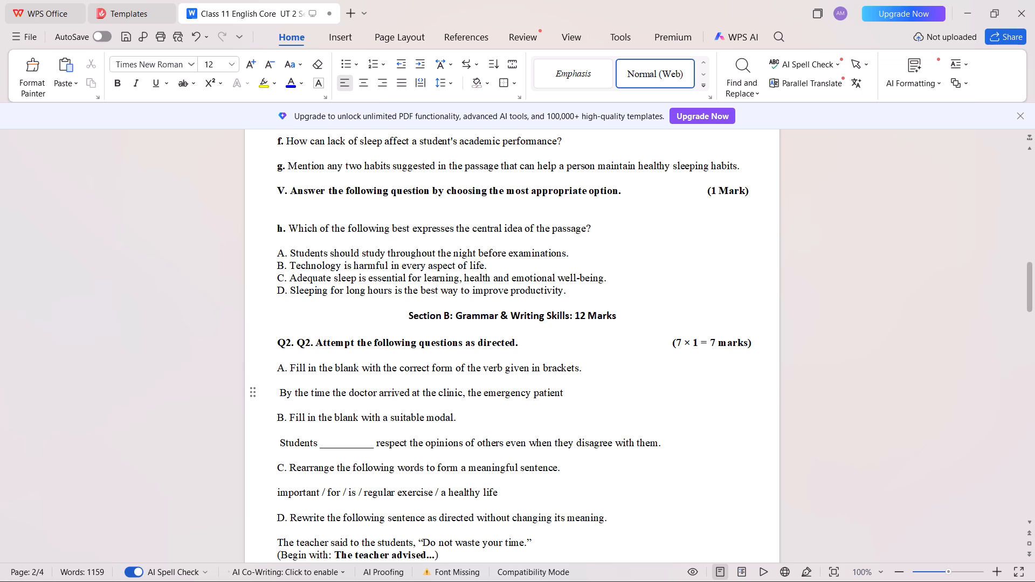
pyautogui.press('space')
pyautogui.hotkey('shift', '_')
pyautogui.hotkey('shift', '_')
pyautogui.hotkey('shift', '_')
pyautogui.hotkey('shift', '_')
pyautogui.hotkey('shift', '_')
pyautogui.hotkey('shift', '_')
pyautogui.hotkey('shift', '_')
pyautogui.hotkey('shift', '_')
pyautogui.hotkey('shift', '_')
pyautogui.hotkey('shift', '_')
pyautogui.hotkey('shift', '_')
pyautogui.hotkey('shift', '_')
pyautogui.hotkey('shift', '_')
pyautogui.hotkey('shift', '_')
pyautogui.hotkey('shift', '_')
pyautogui.hotkey('shift', '_')
pyautogui.hotkey('shift', '_')
pyautogui.hotkey('shift', '_')
pyautogui.hotkey('shift', '_')
pyautogui.press('space')
# Finish the Q2 A sentence after the blank with "stabilized by the resident medical staff.".
pyautogui.write('stabilized')
pyautogui.press('space')
pyautogui.write('b')
pyautogui.write('y the')
pyautogui.press('space')
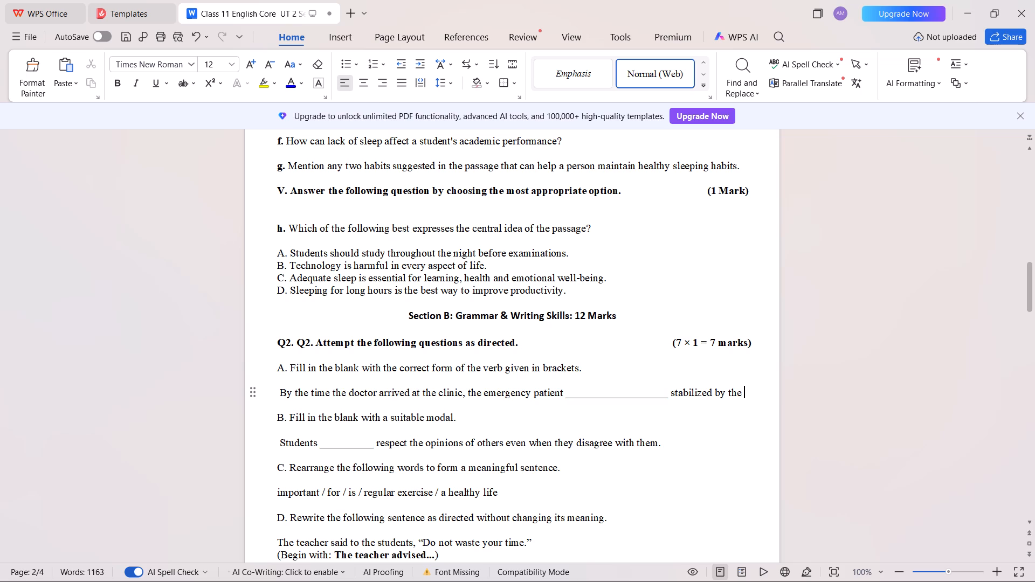
pyautogui.write('resident')
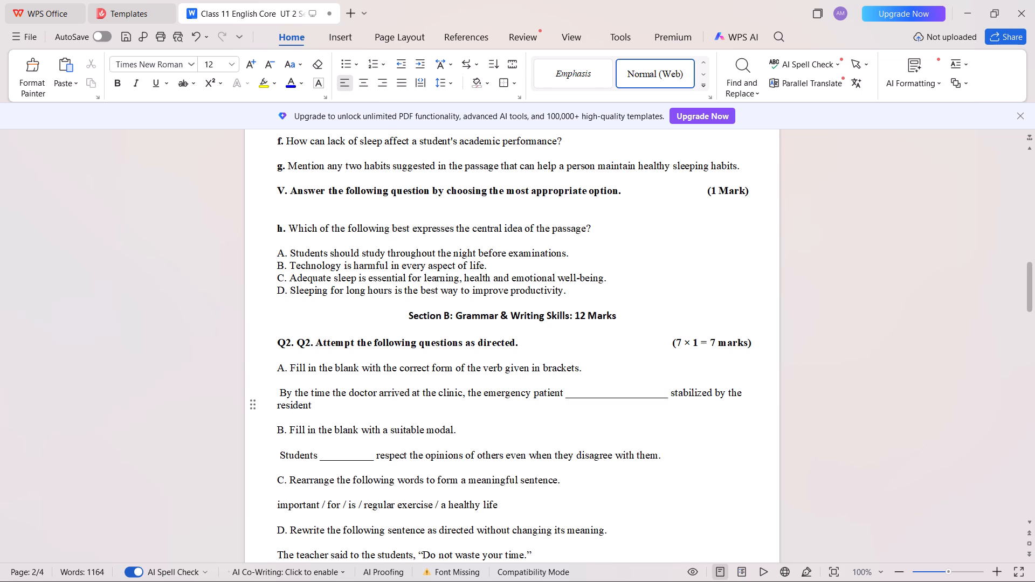
pyautogui.press('space')
pyautogui.write('medica')
pyautogui.press('l')
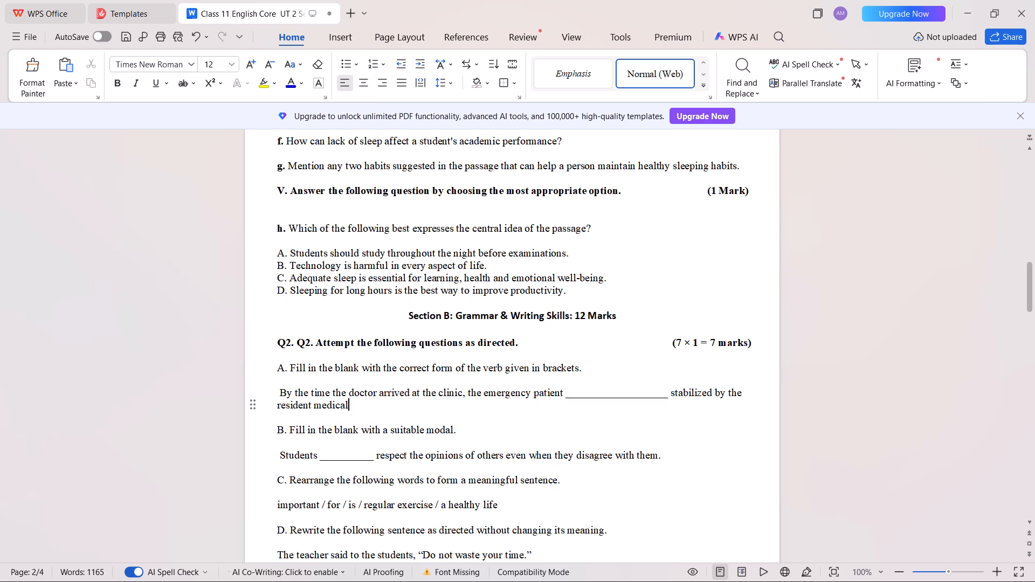
pyautogui.press('space')
pyautogui.write('sta')
pyautogui.write('ff.')
# Delete the "Students … respect the opinions of others" sentence and leave an empty line under the suitable-modal instruction.
pyautogui.moveTo(662, 456); pyautogui.dragTo(617, 450)
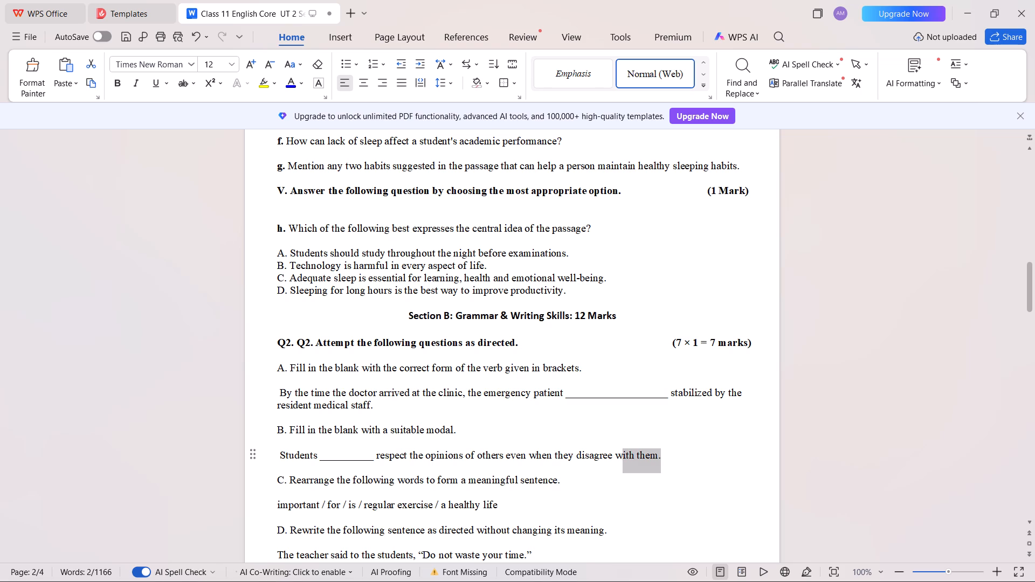
pyautogui.moveTo(617, 450); pyautogui.dragTo(550, 444)
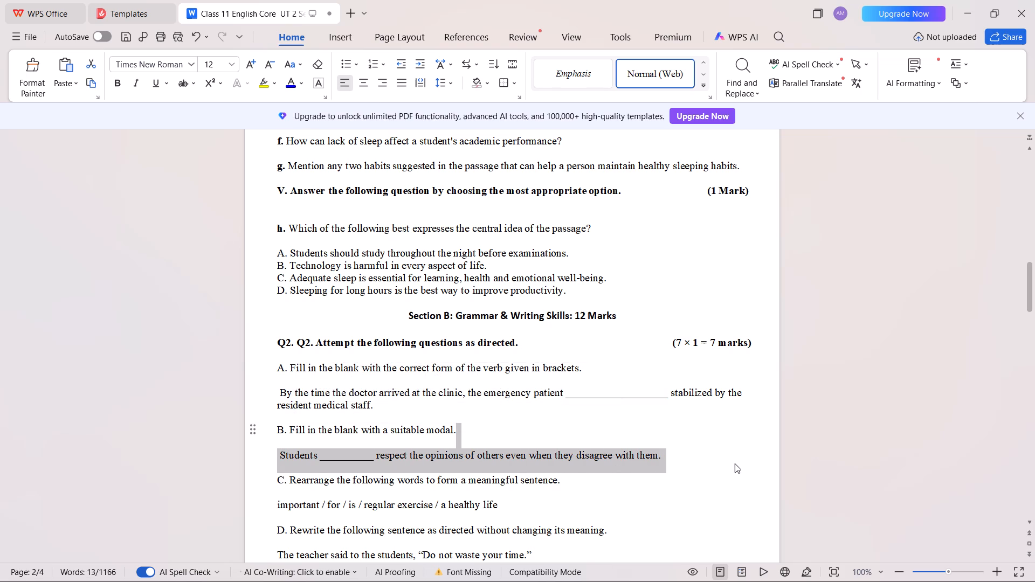
pyautogui.press('.')
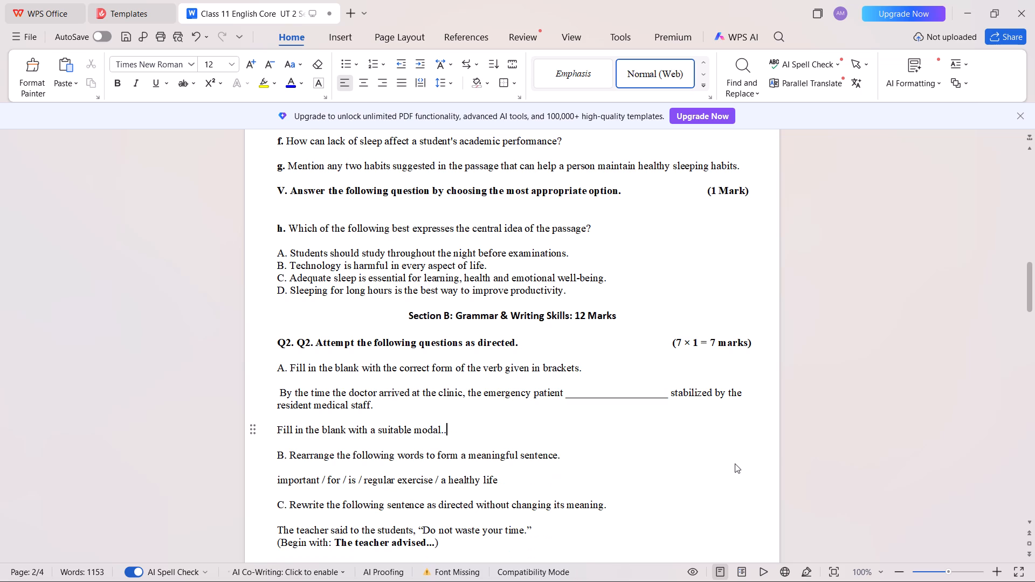
pyautogui.press('BackSpace')
pyautogui.press('Return')
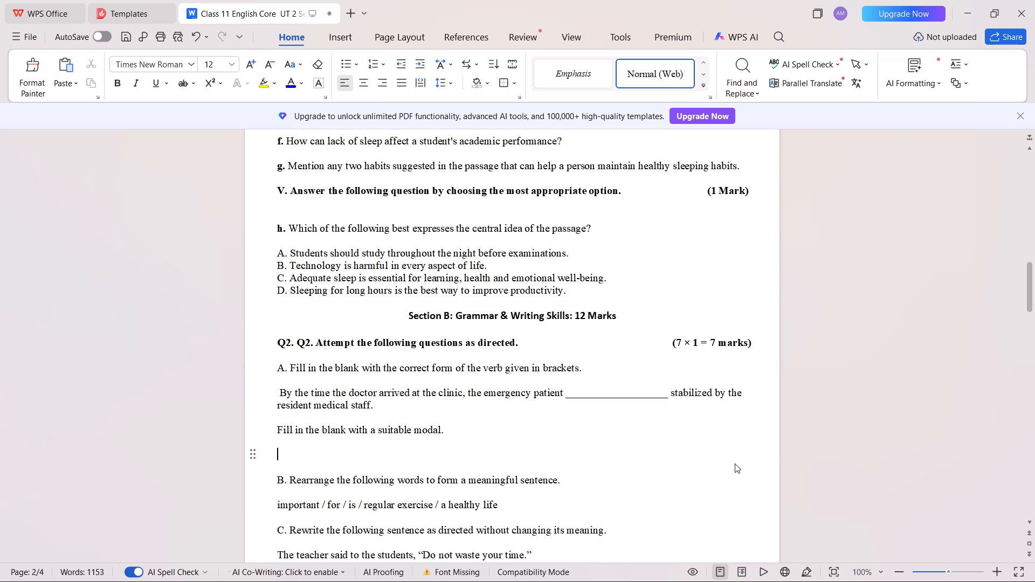
# Begin the new modal question on the empty line with "The weather forcast predicts heavy".
pyautogui.write('The')
pyautogui.press('space')
pyautogui.write('weather forcast')
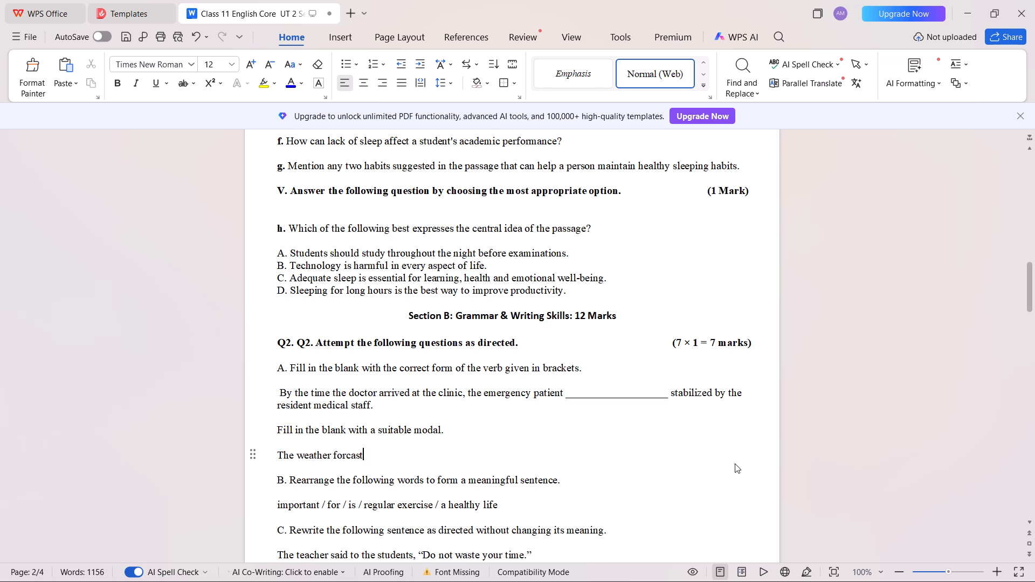
pyautogui.press('space')
pyautogui.write('predicts')
pyautogui.press('space')
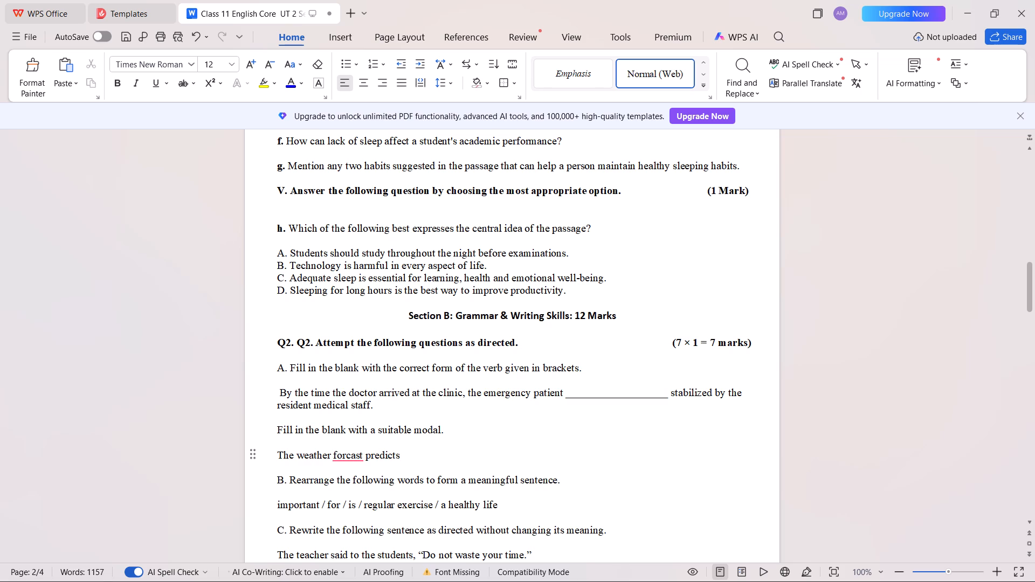
pyautogui.write('heavy')
# Correct the misspelled "forcast" to the suggested spelling "forecast".
pyautogui.click(344, 454)
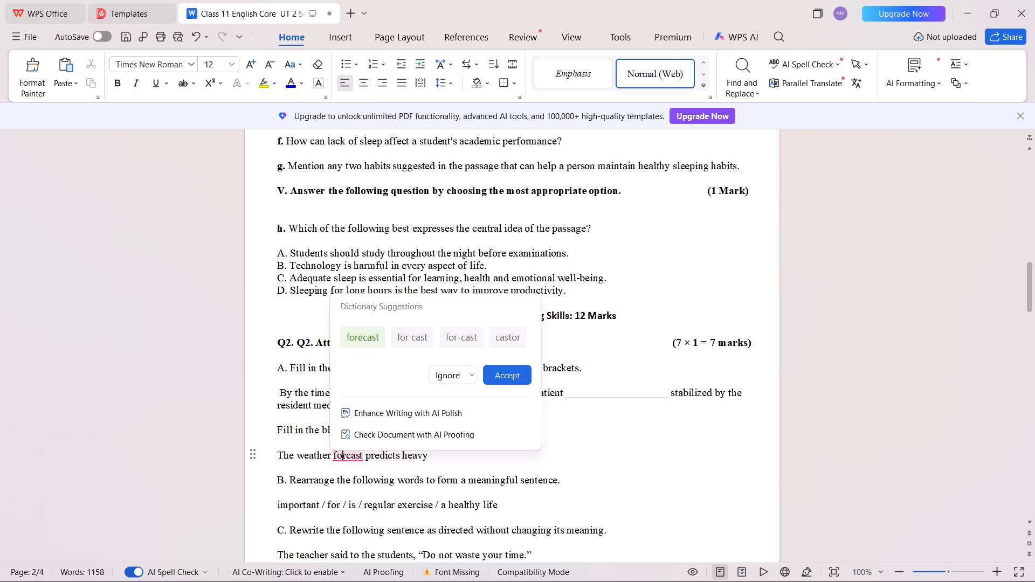
pyautogui.click(368, 339)
pyautogui.click(503, 379)
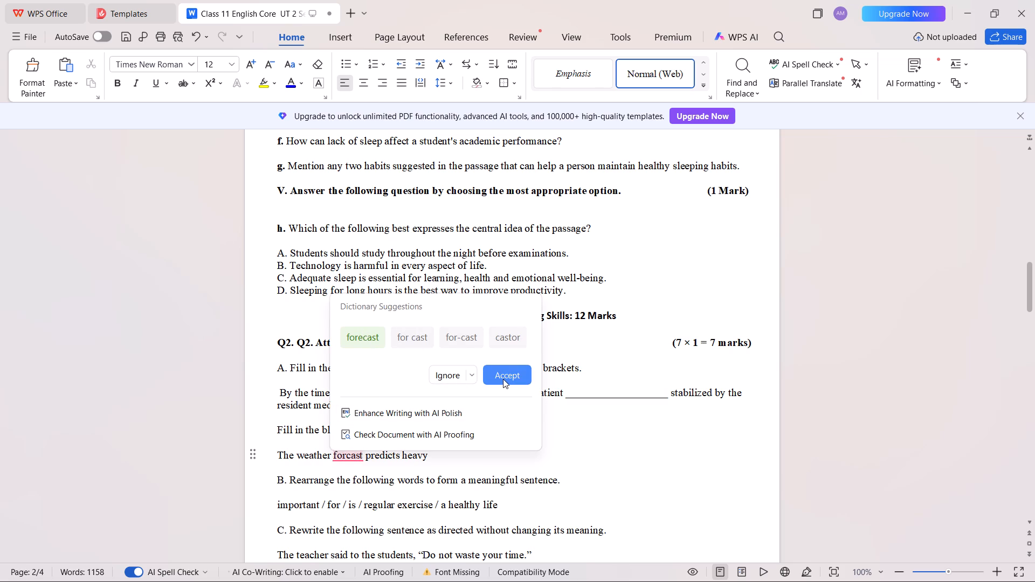
# Continue the modal question after "heavy" with "downpours, so you" and an underscore blank for the answer.
pyautogui.click(447, 454)
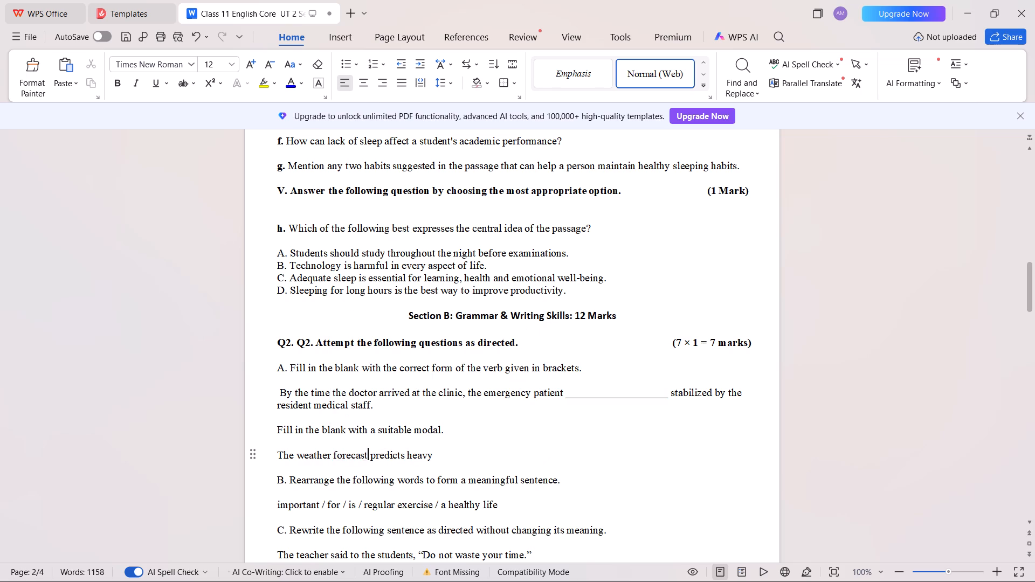
pyautogui.press('space')
pyautogui.write('down')
pyautogui.write('pou')
pyautogui.write('rs')
pyautogui.write(',')
pyautogui.press('space')
pyautogui.write('so yo')
pyautogui.press('u')
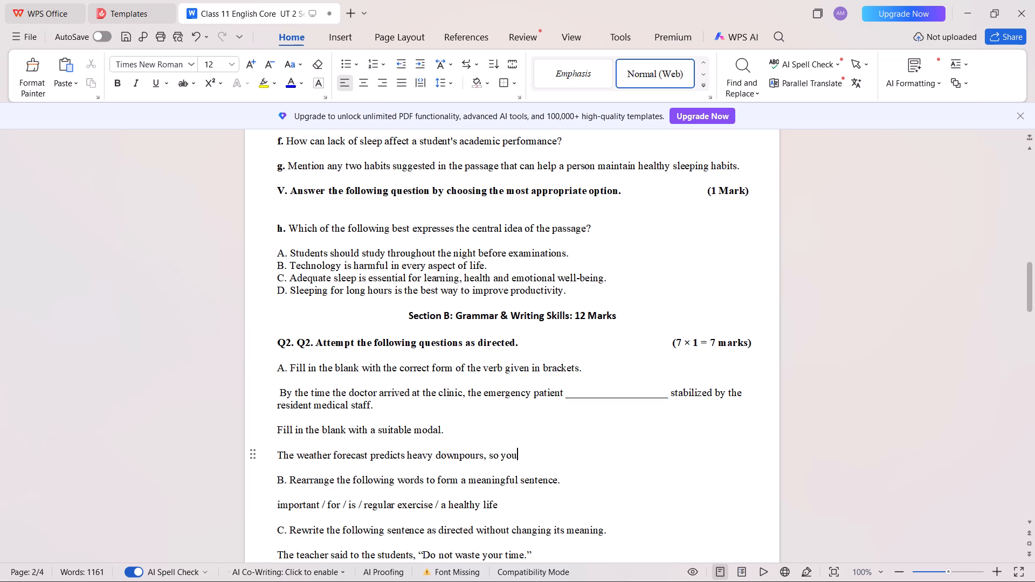
pyautogui.press('space')
pyautogui.write('___________')
pyautogui.press('space')
# Finish the modal sentence after the blank with "carry an umbrella if you want to avoid getting drenched.".
pyautogui.write('carry')
pyautogui.press('space')
pyautogui.write('an umbrella')
pyautogui.press('space')
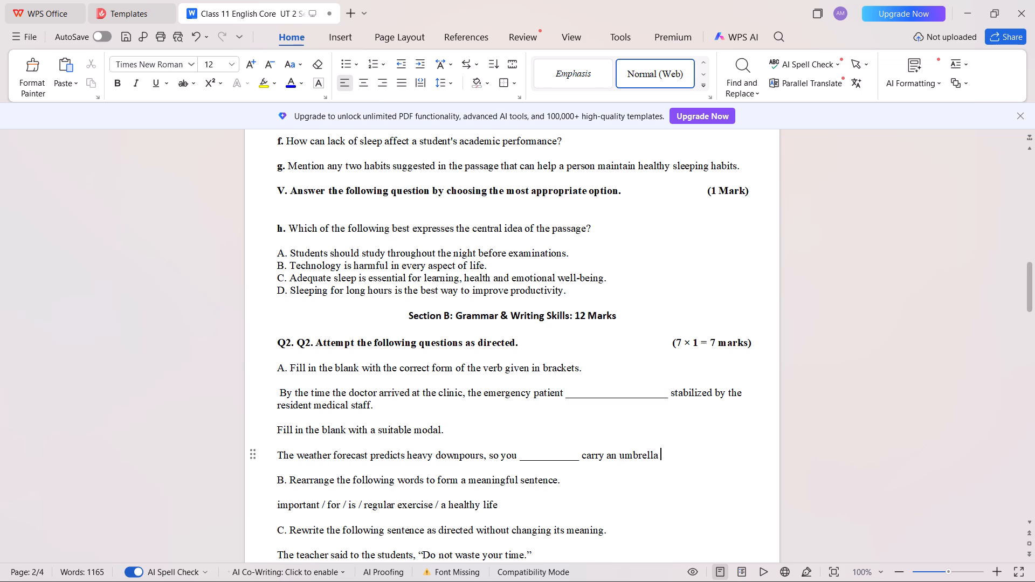
pyautogui.write('if you')
pyautogui.press('space')
pyautogui.write('want')
pyautogui.press('space')
pyautogui.write('to avoid')
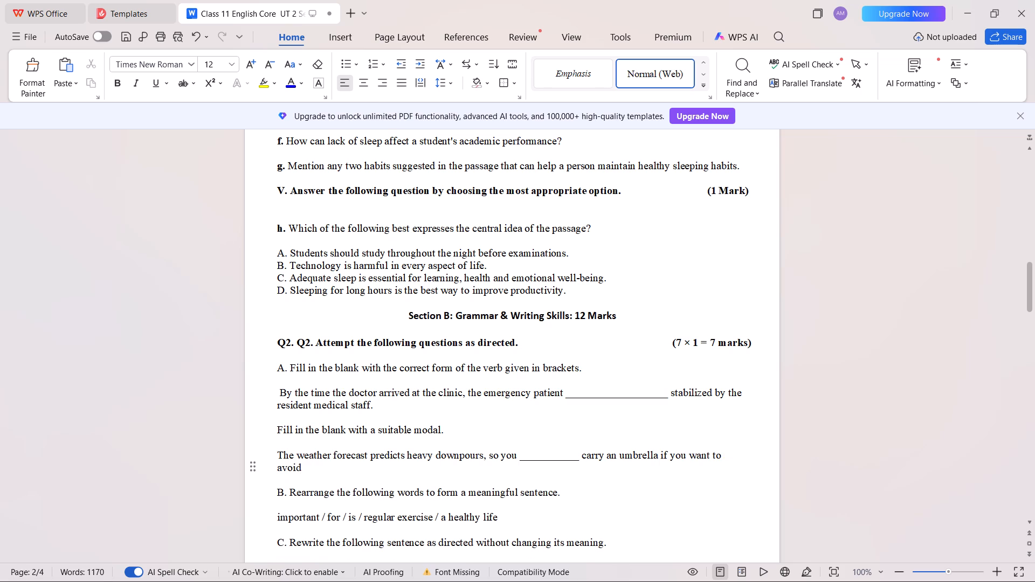
pyautogui.press('space')
pyautogui.write('getting')
pyautogui.press('space')
pyautogui.write('dre')
pyautogui.write('nched')
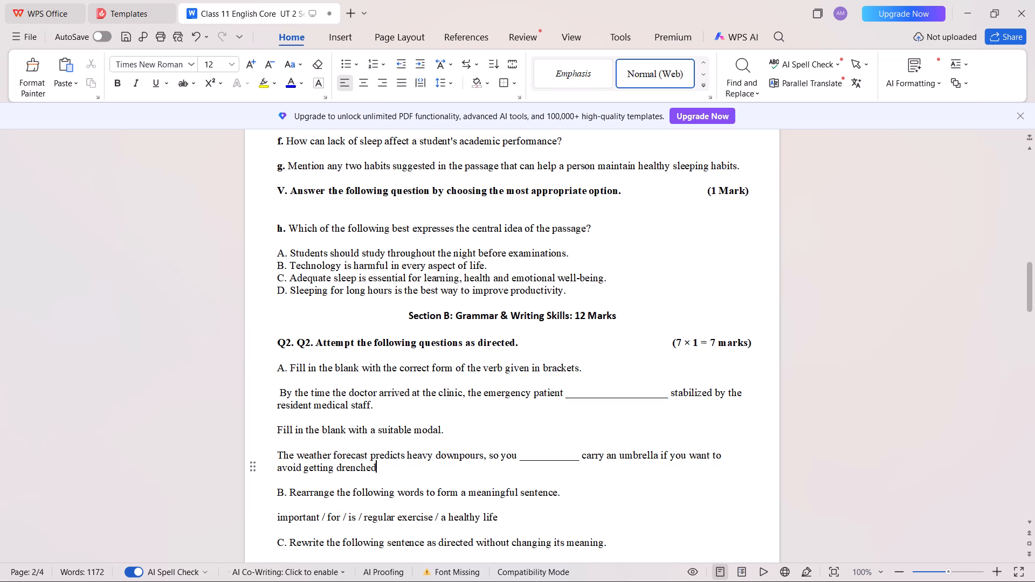
pyautogui.press('.')
# On a new line below the modal sentence, add the options "(a) Should" and "(b) must", leaving a wide gap after each.
pyautogui.press('Return')
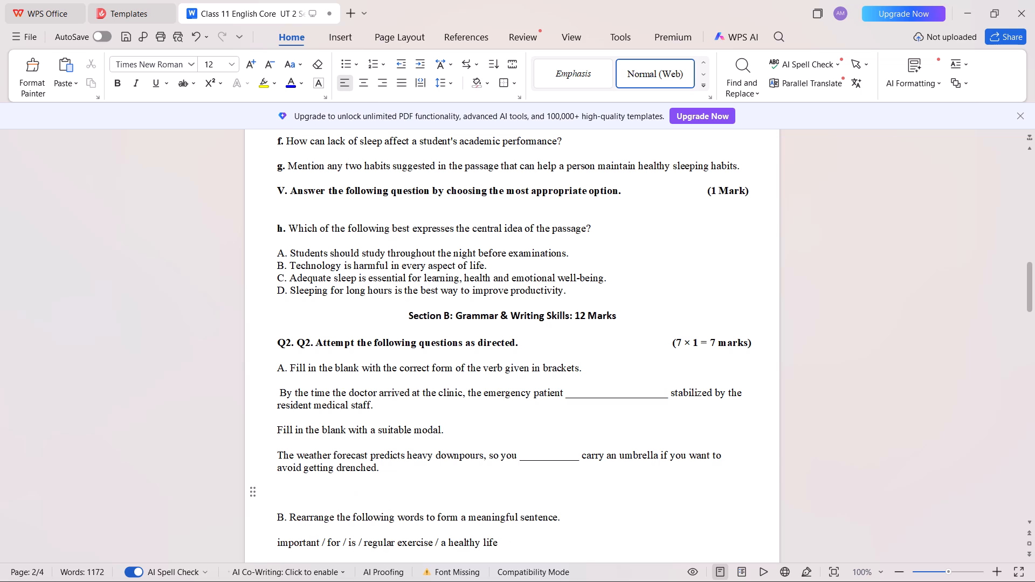
pyautogui.write('(a)')
pyautogui.press('space')
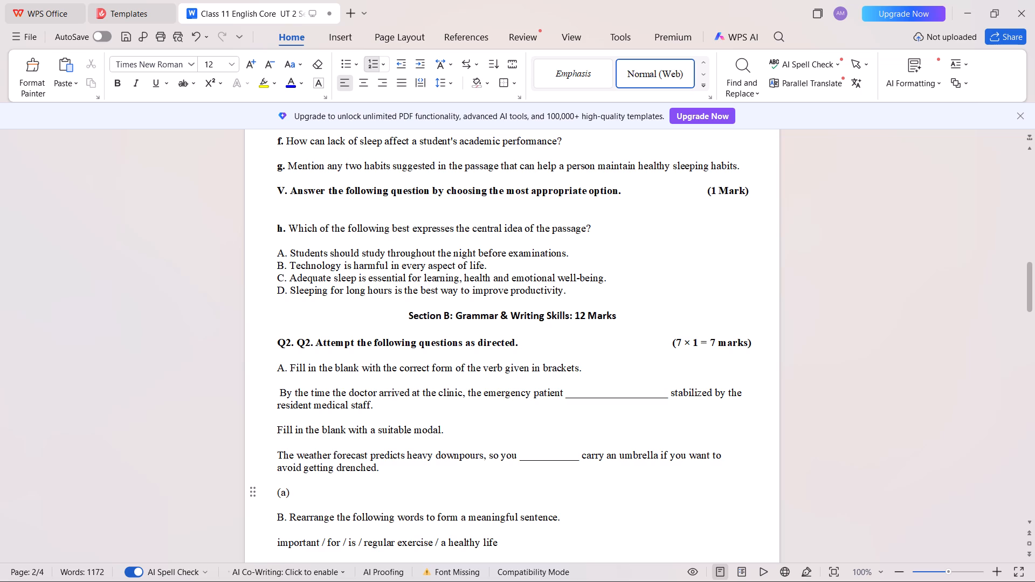
pyautogui.write('should')
pyautogui.press('space')
pyautogui.write('(b)')
pyautogui.press('space')
pyautogui.write('must')
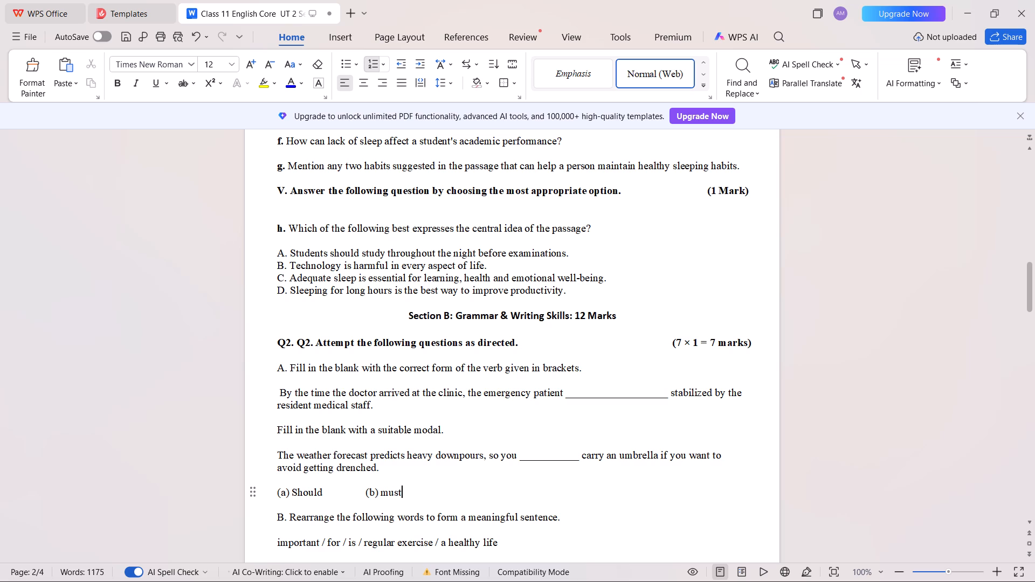
pyautogui.press('space')
pyautogui.press('space')
pyautogui.press('space')
pyautogui.press('space')
pyautogui.press('space')
pyautogui.press('space')
pyautogui.press('space')
pyautogui.press('space')
pyautogui.press('space')
pyautogui.press('space')
pyautogui.press('space')
pyautogui.press('space')
pyautogui.press('space')
pyautogui.press('space')
pyautogui.press('space')
pyautogui.press('space')
pyautogui.press('space')
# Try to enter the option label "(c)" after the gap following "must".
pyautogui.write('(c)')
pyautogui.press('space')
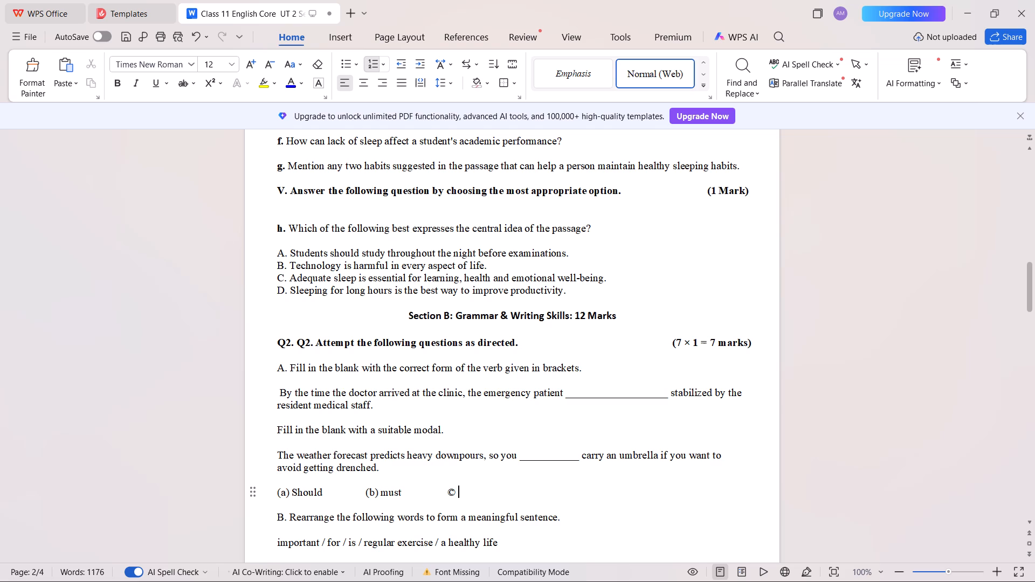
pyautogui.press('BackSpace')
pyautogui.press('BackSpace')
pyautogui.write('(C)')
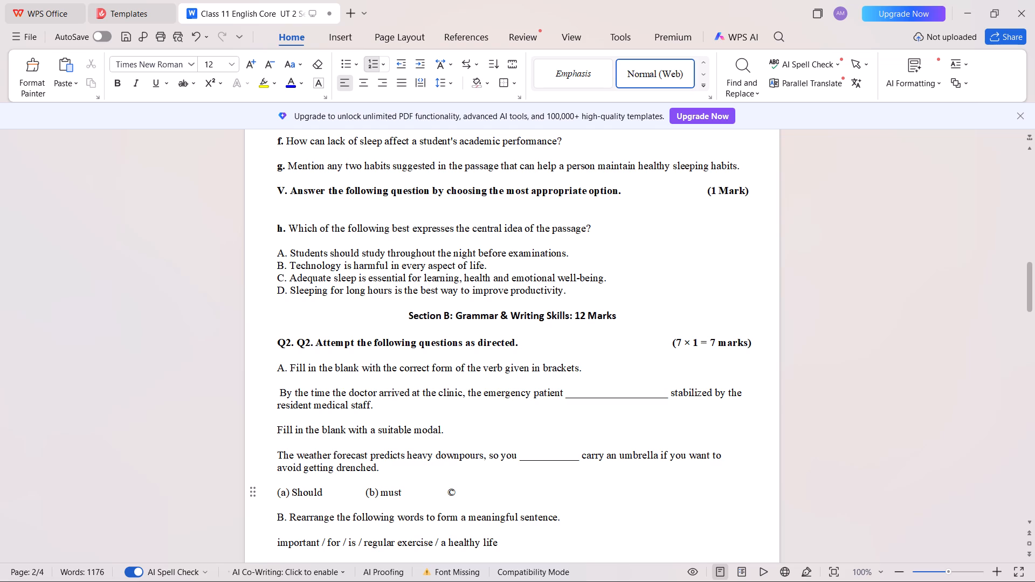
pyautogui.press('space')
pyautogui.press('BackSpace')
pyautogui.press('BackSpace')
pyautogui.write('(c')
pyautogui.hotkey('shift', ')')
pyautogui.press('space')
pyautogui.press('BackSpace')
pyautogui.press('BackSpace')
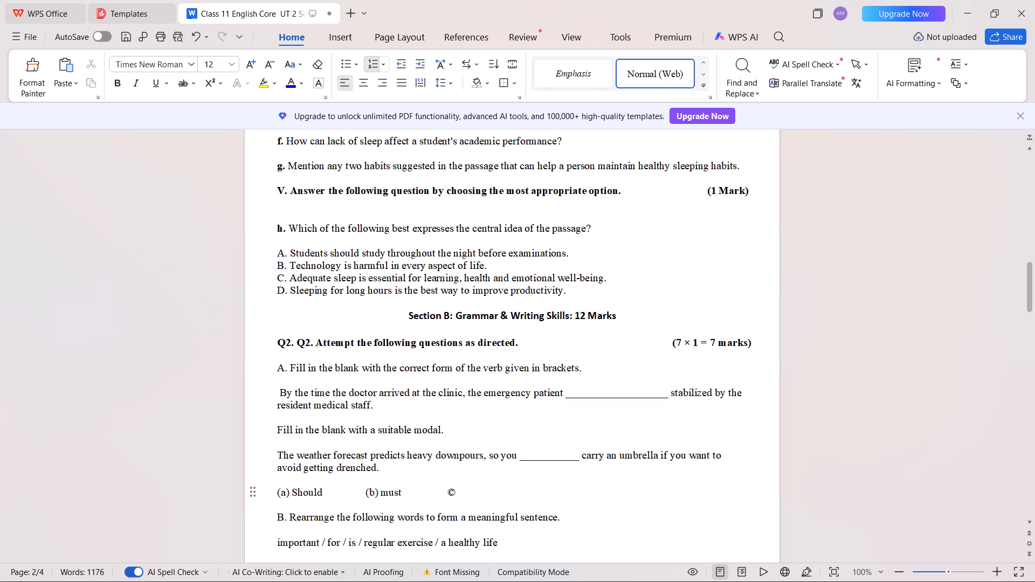
# Add the third option "(c) will" on the same line, filling the letter in between already placed brackets.
pyautogui.hotkey('shift', '(')
pyautogui.hotkey('shift', ')')
pyautogui.press('Left')
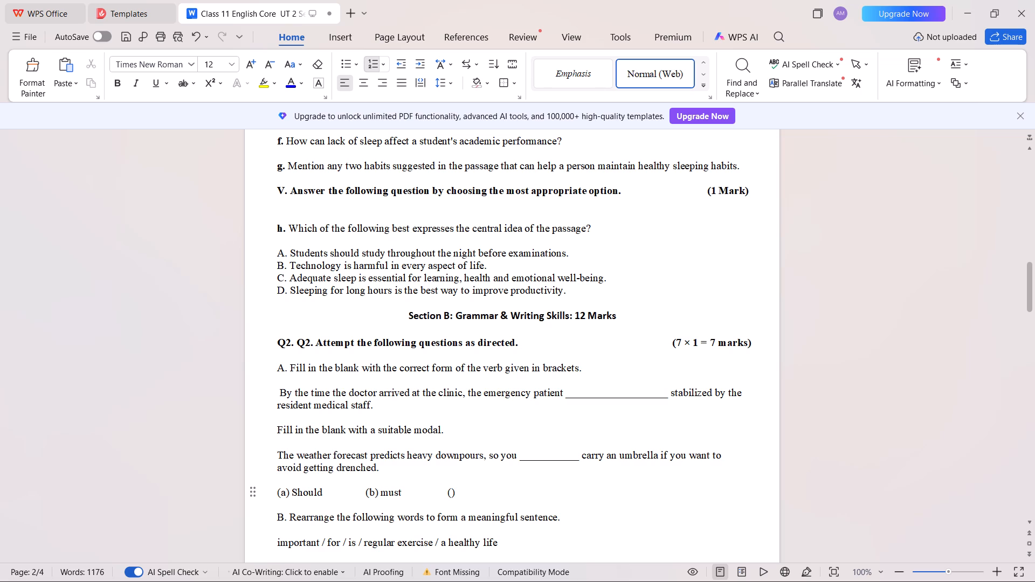
pyautogui.press('c')
pyautogui.press('Right')
pyautogui.press('space')
pyautogui.write('will')
# Leave a wide gap after "(c) will" and add the fourth modal option "(d) may" on the same line.
pyautogui.press('space')
pyautogui.press('space')
pyautogui.press('space')
pyautogui.press('space')
pyautogui.press('space')
pyautogui.press('space')
pyautogui.press('space')
pyautogui.press('space')
pyautogui.press('space')
pyautogui.press('space')
pyautogui.press('space')
pyautogui.press('space')
pyautogui.press('space')
pyautogui.press('space')
pyautogui.press('space')
pyautogui.press('space')
pyautogui.press('space')
pyautogui.press('space')
pyautogui.write('(d')
pyautogui.hotkey('shift', ')')
pyautogui.press('space')
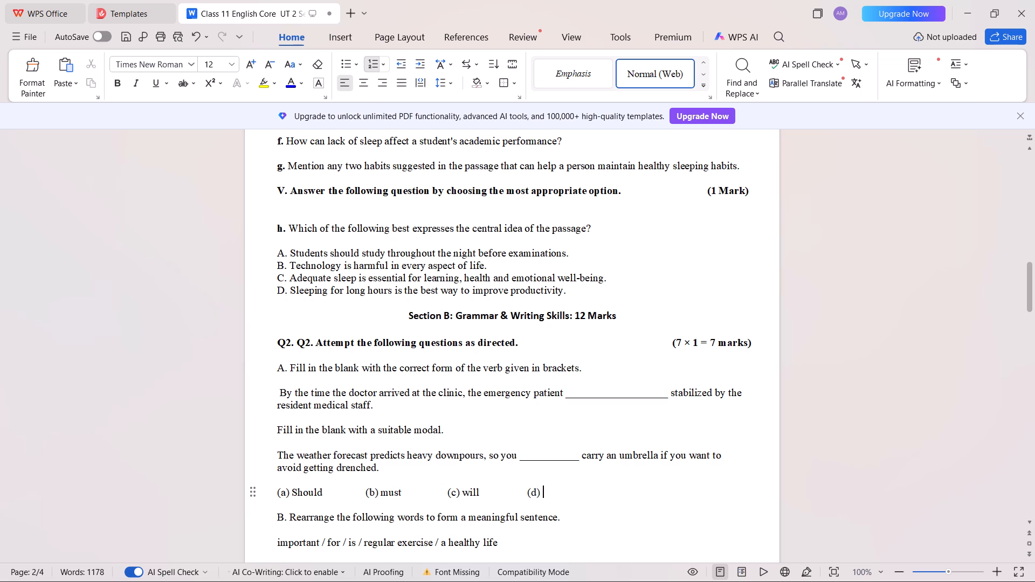
pyautogui.write('may')
# Widen the gaps between the four modal options with extra spaces so they spread evenly across the line.
pyautogui.click(353, 488)
pyautogui.press('space')
pyautogui.press('space')
pyautogui.press('space')
pyautogui.press('space')
pyautogui.press('space')
pyautogui.press('space')
pyautogui.press('space')
pyautogui.press('space')
pyautogui.press('space')
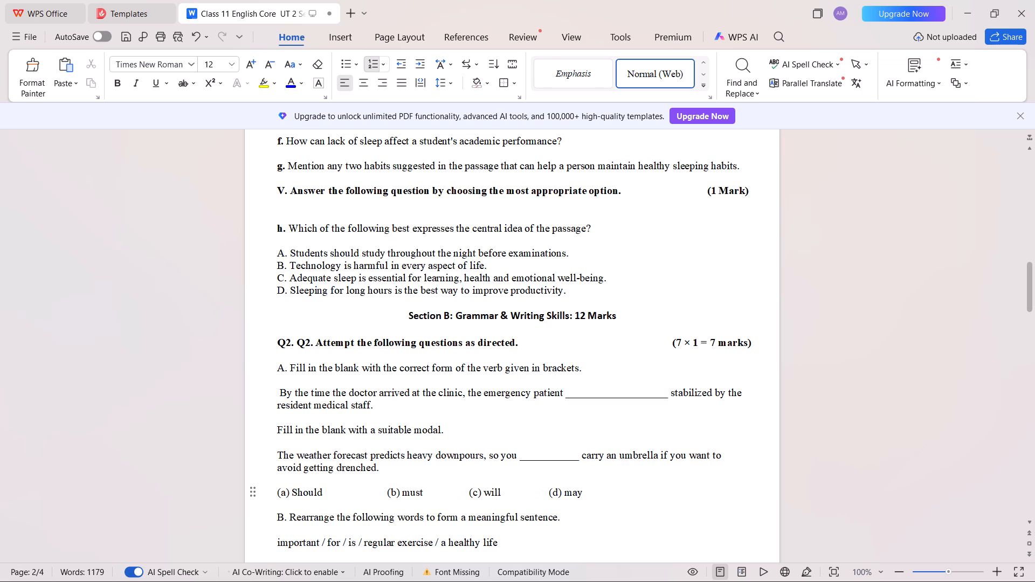
pyautogui.press('space')
pyautogui.press('space')
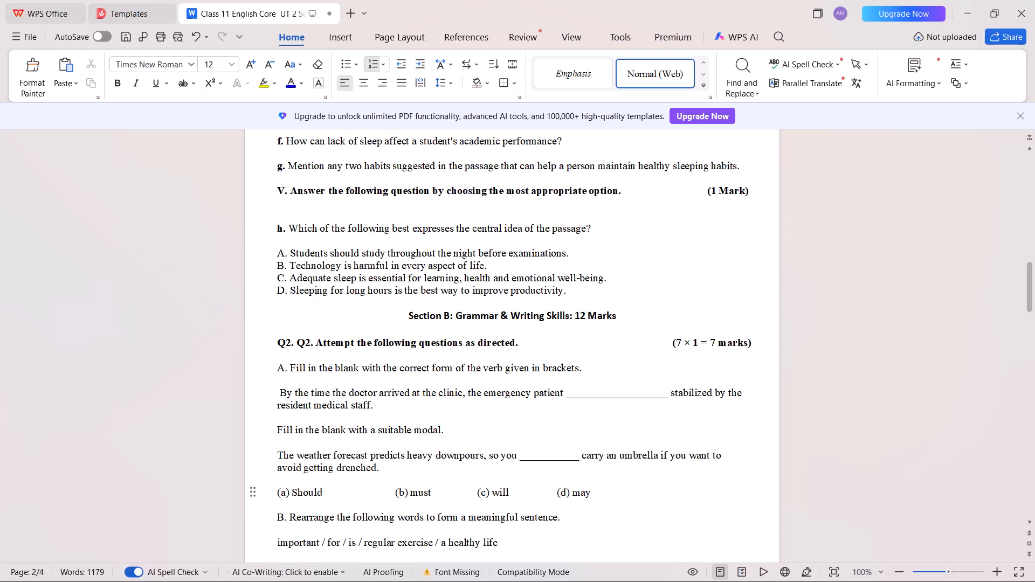
pyautogui.click(454, 495)
pyautogui.press('space')
pyautogui.press('space')
pyautogui.press('space')
pyautogui.press('space')
pyautogui.press('space')
pyautogui.press('space')
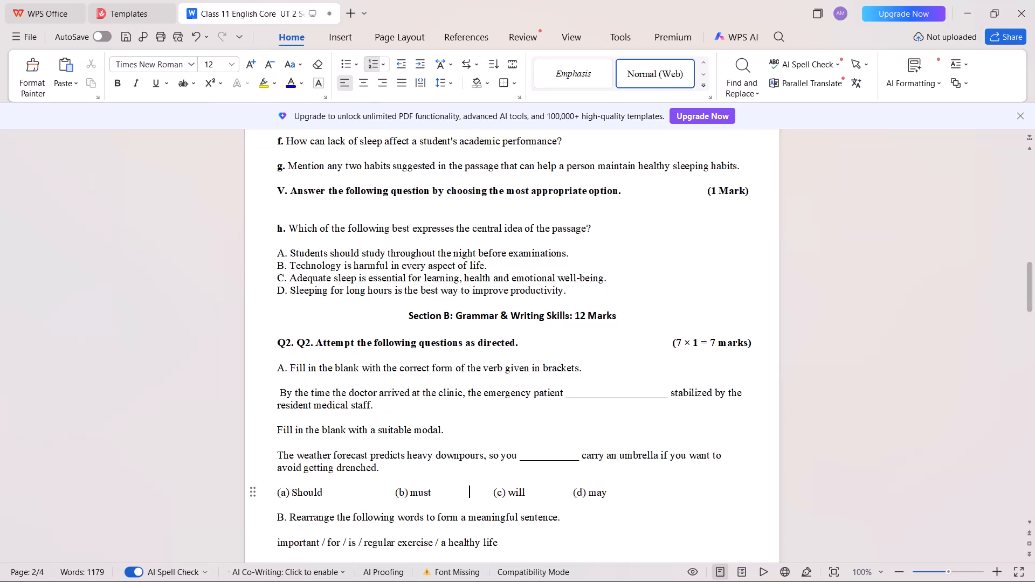
pyautogui.click(549, 494)
pyautogui.press('space')
pyautogui.press('space')
pyautogui.press('space')
pyautogui.press('space')
pyautogui.press('space')
pyautogui.press('space')
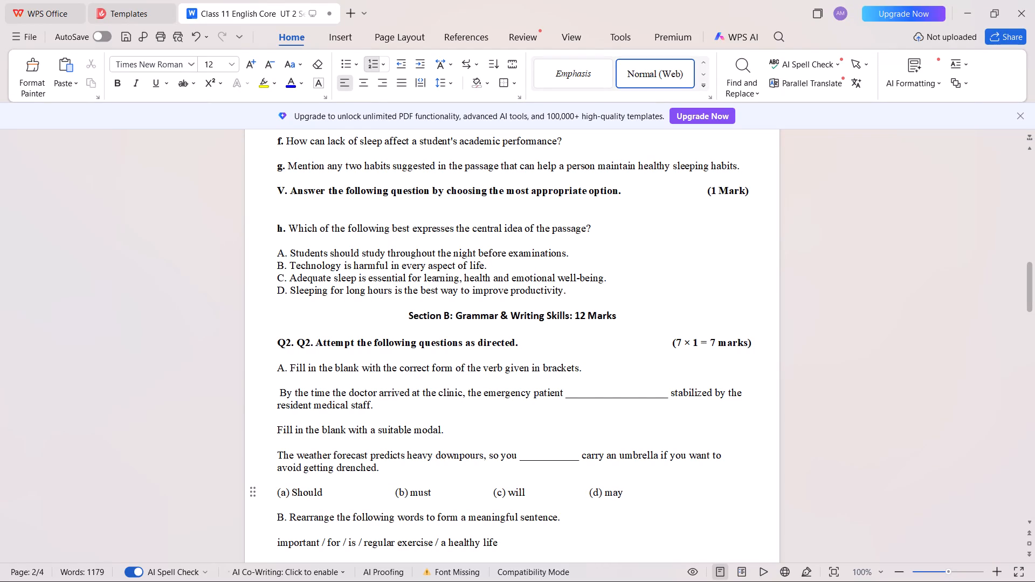
pyautogui.press('space')
# Look over the rest of the paper, from the remaining Q2 grammar items to the end of Q6.
pyautogui.scroll(-3, 549, 494)
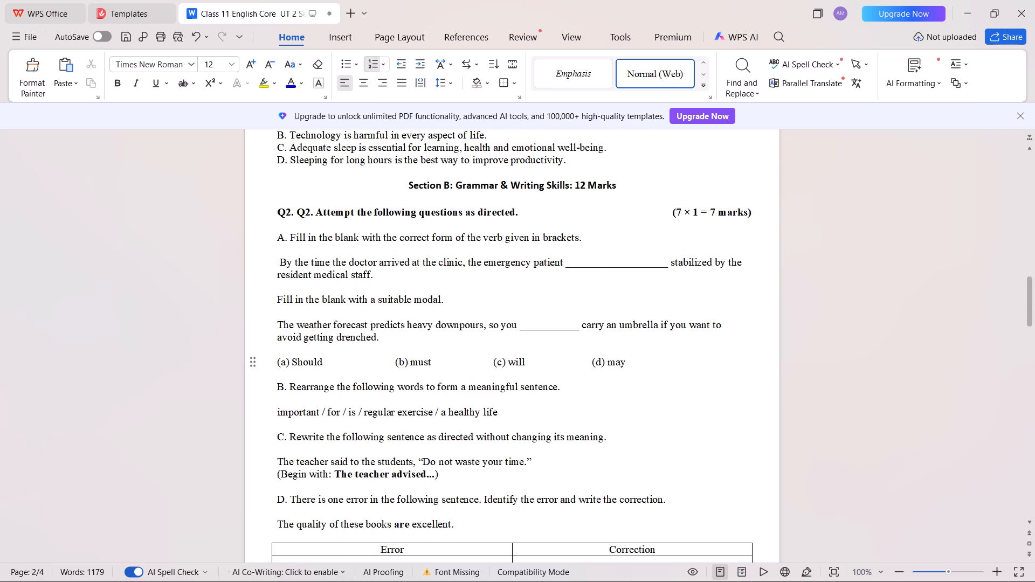
pyautogui.scroll(-19, 549, 494)
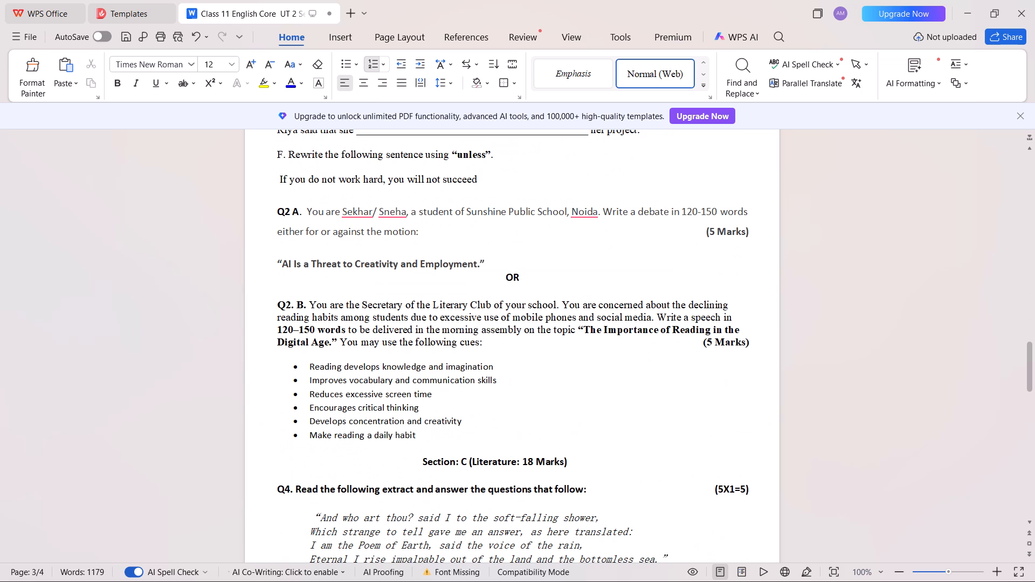
pyautogui.scroll(-18, 549, 494)
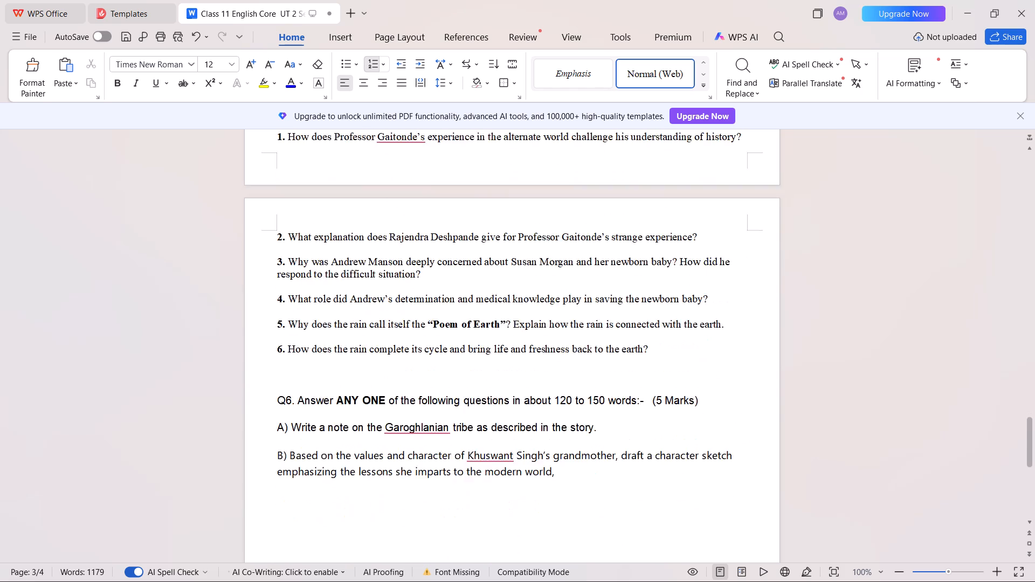
pyautogui.scroll(-2, 549, 494)
pyautogui.scroll(8, 549, 494)
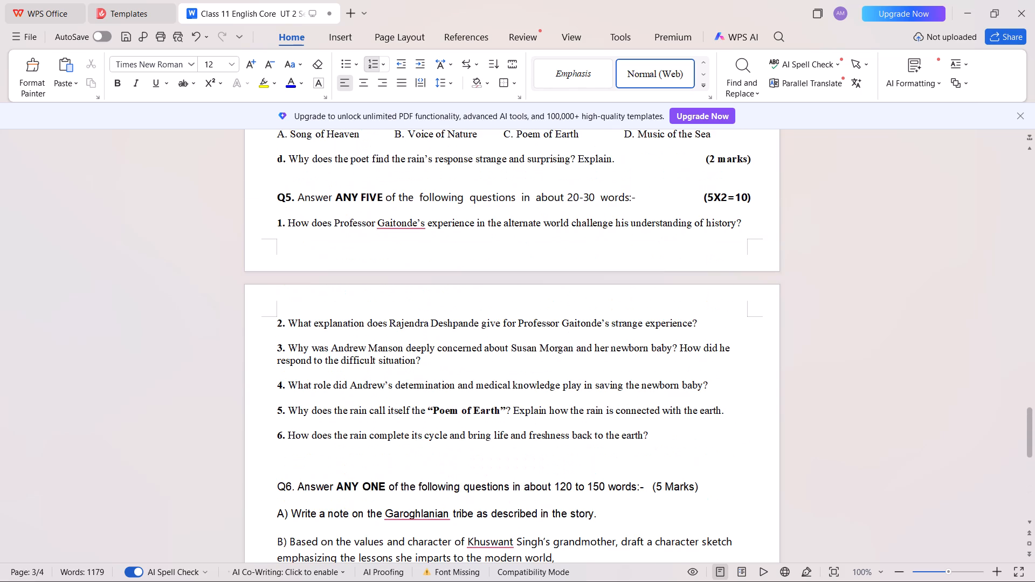
pyautogui.scroll(-3, 549, 494)
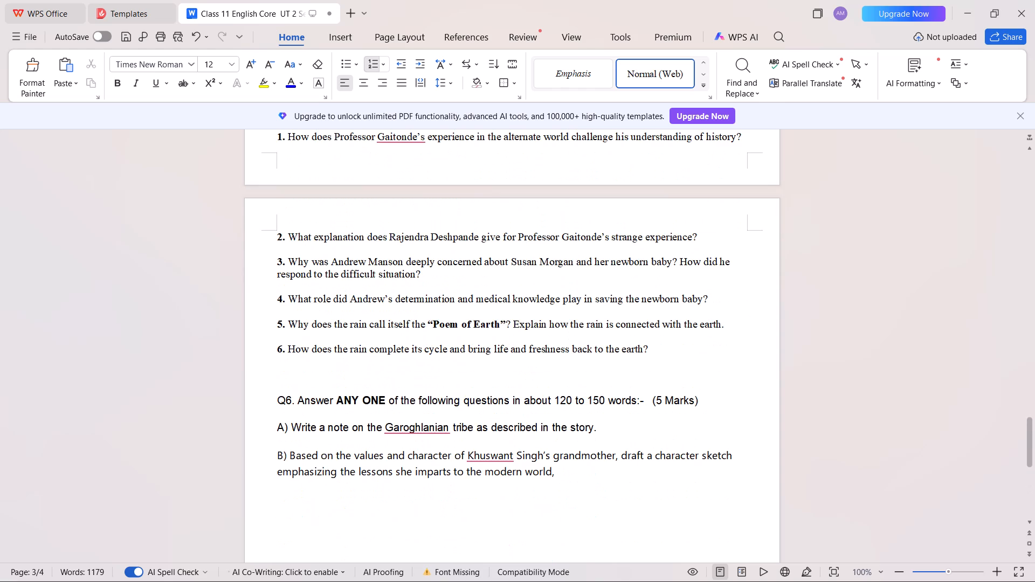
pyautogui.scroll(13, 549, 494)
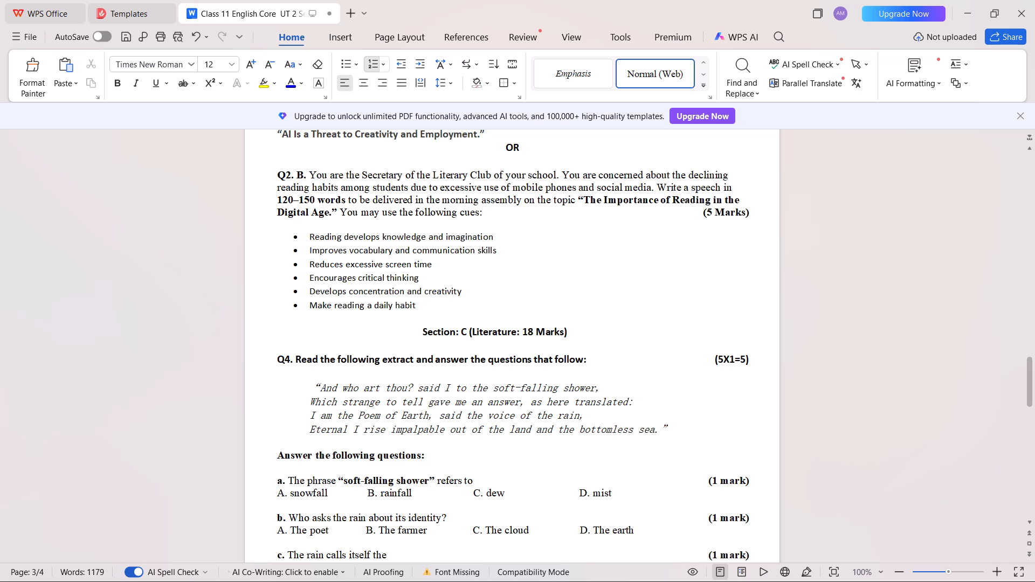
# Set the font size of the six bulleted speech cues under Q2. B to 12.
pyautogui.moveTo(303, 234); pyautogui.dragTo(376, 293)
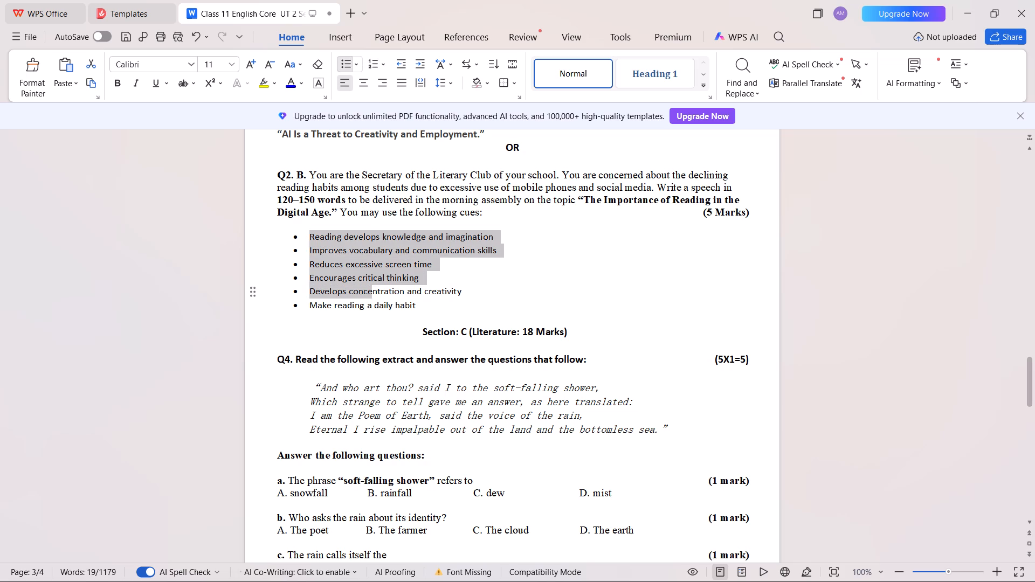
pyautogui.moveTo(376, 293); pyautogui.dragTo(415, 301)
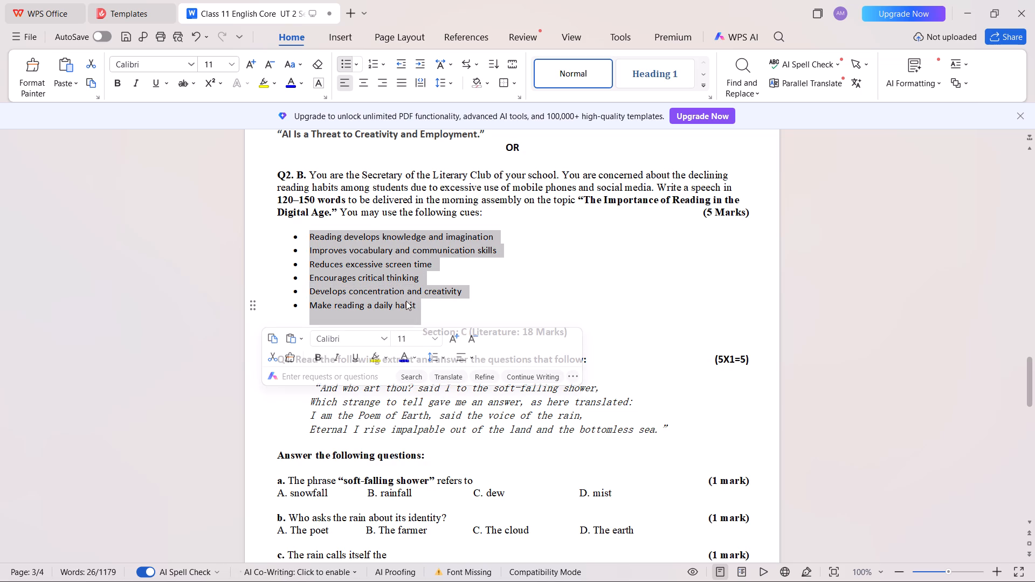
pyautogui.click(233, 64)
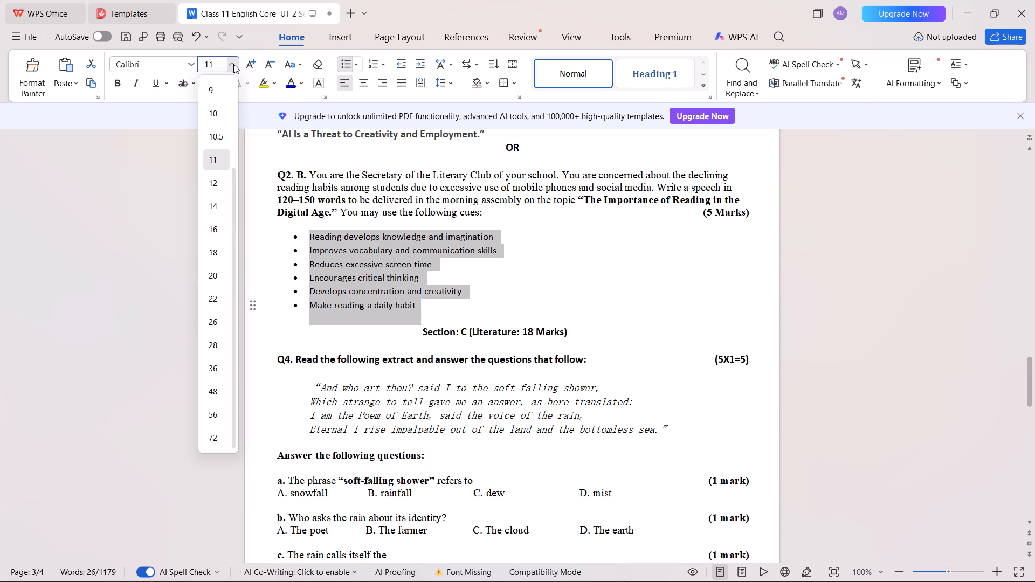
pyautogui.click(216, 181)
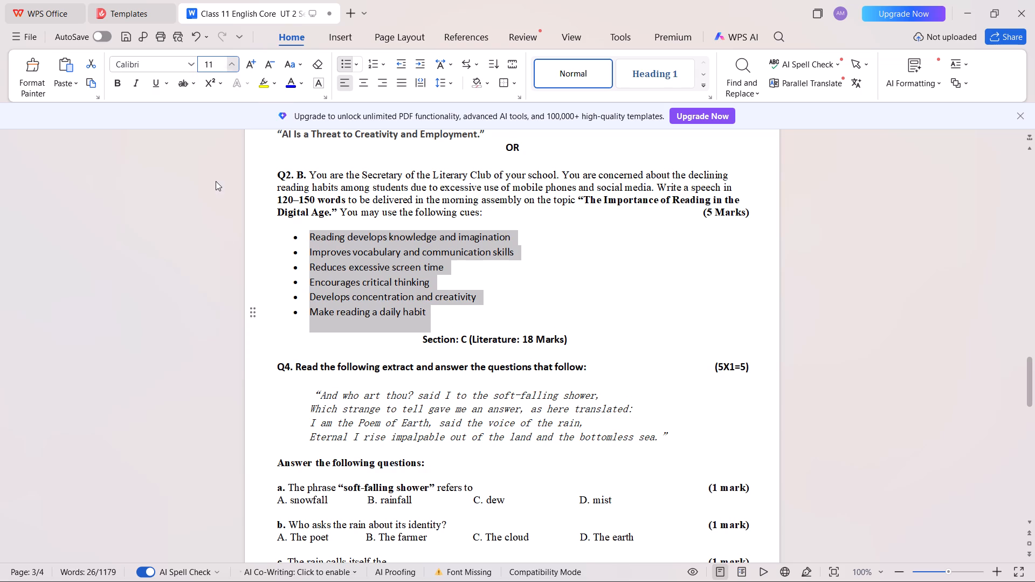
pyautogui.click(609, 279)
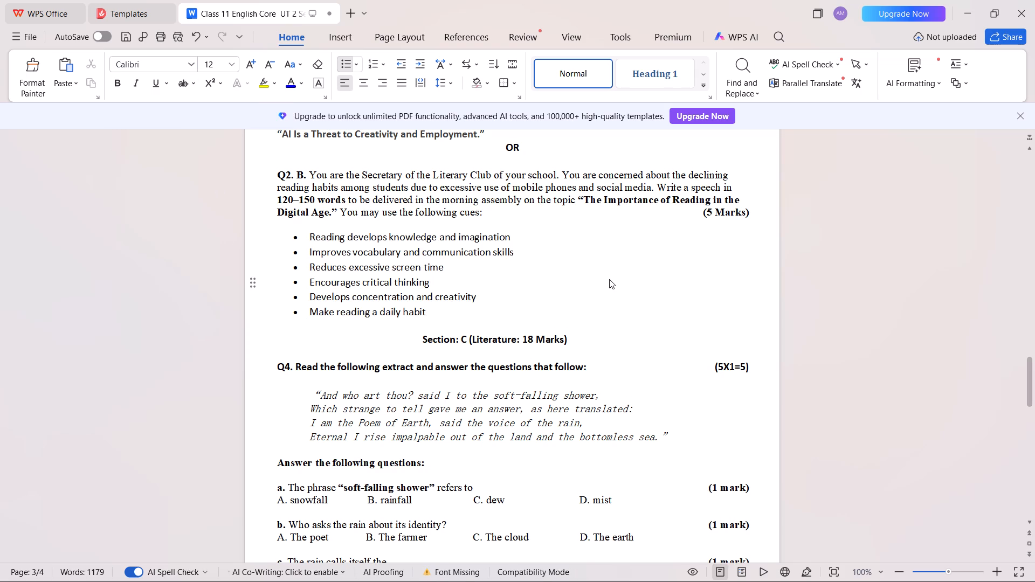
# Check the layout of the Q5 and Q6 questions across the last two pages.
pyautogui.scroll(-11, 609, 279)
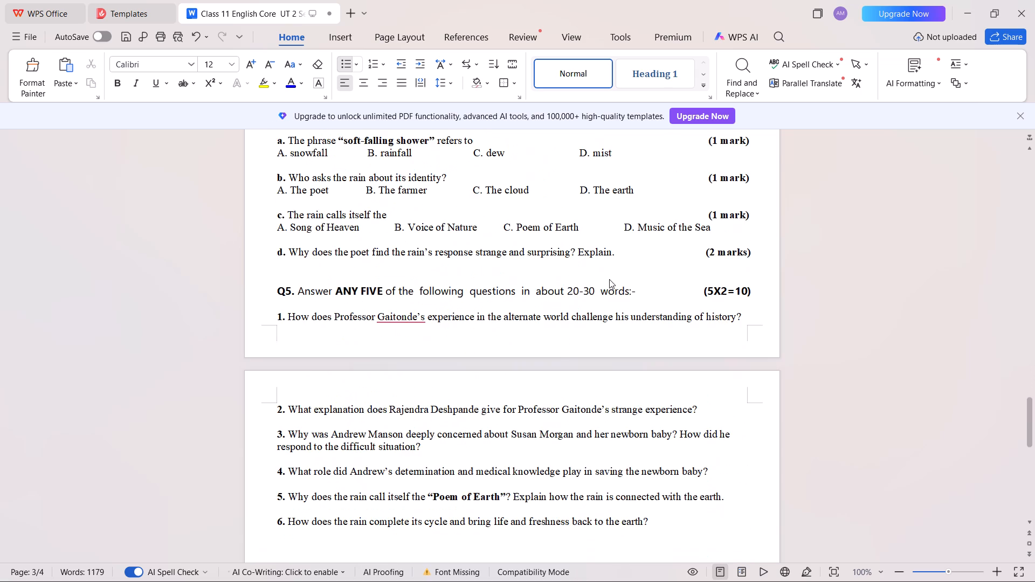
pyautogui.scroll(-5, 609, 279)
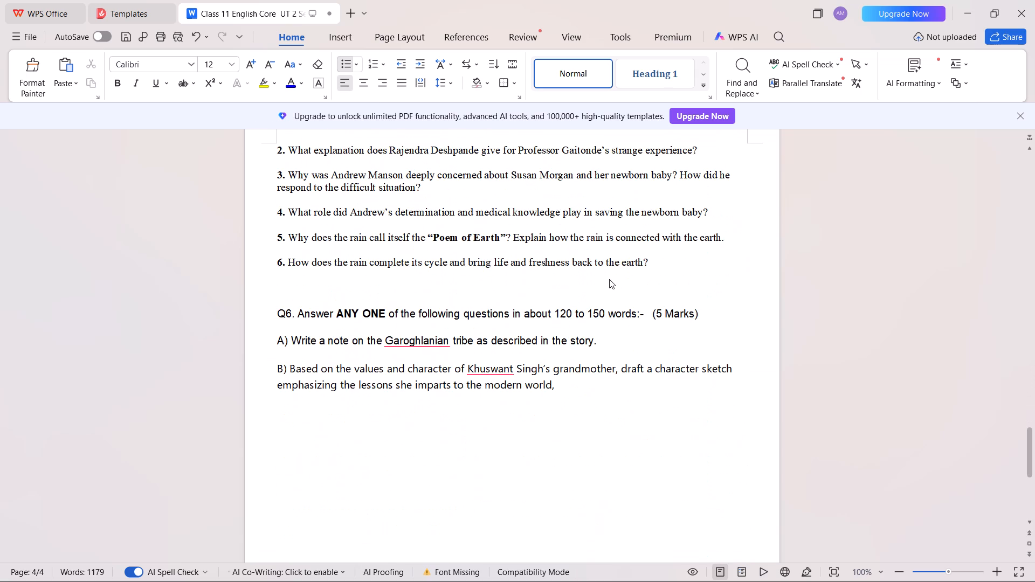
pyautogui.scroll(3, 609, 279)
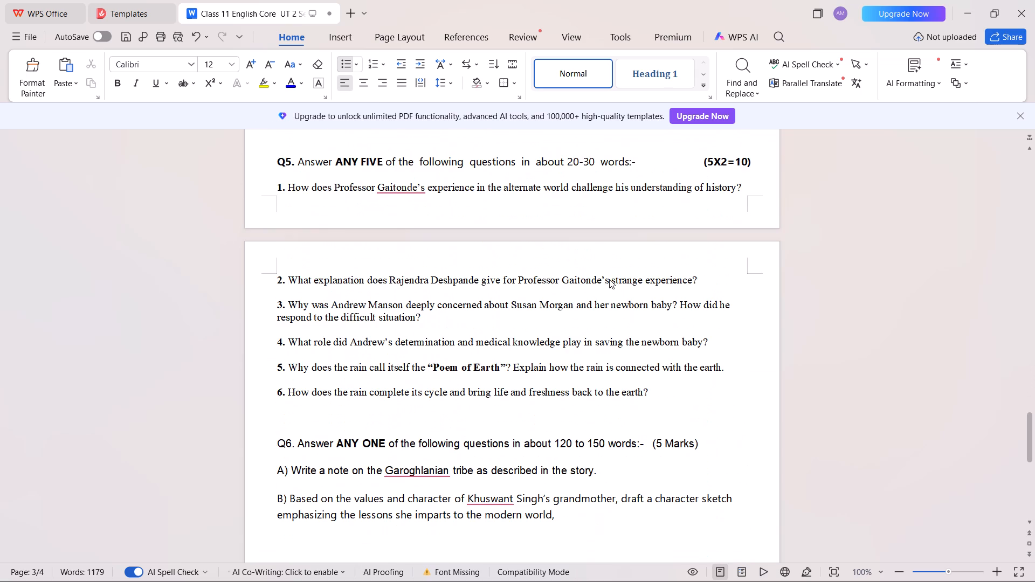
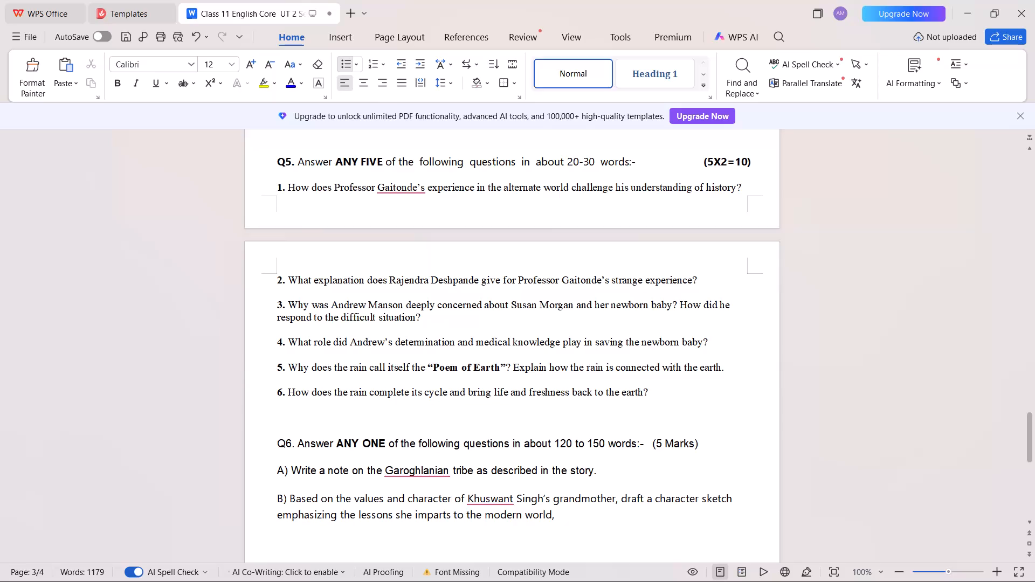
# Relabel the six numbered sub-questions under Q5 with the lowercase letters a to f.
pyautogui.click(280, 185)
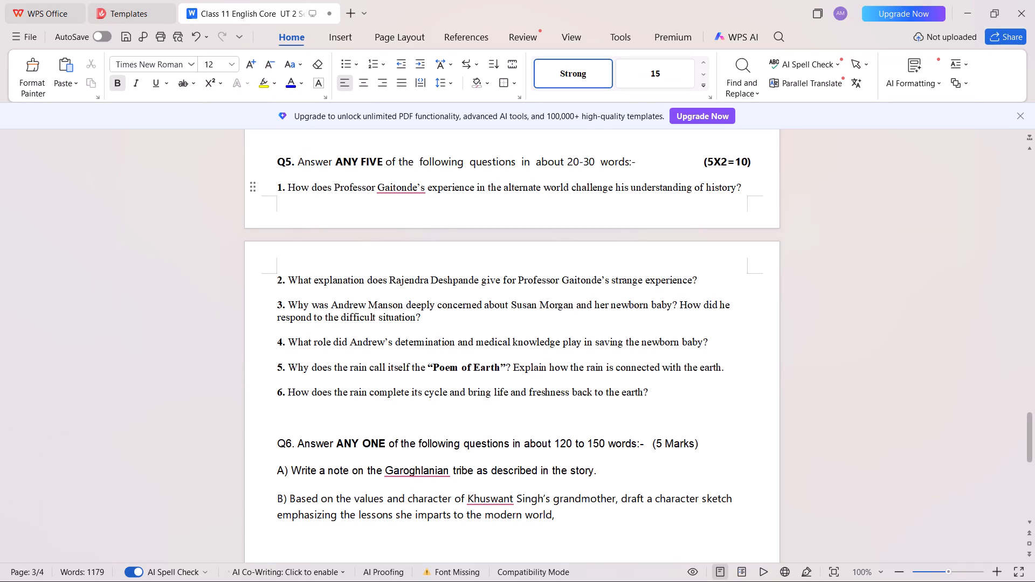
pyautogui.press('BackSpace')
pyautogui.press('a')
pyautogui.click(283, 280)
pyautogui.press('BackSpace')
pyautogui.press('b')
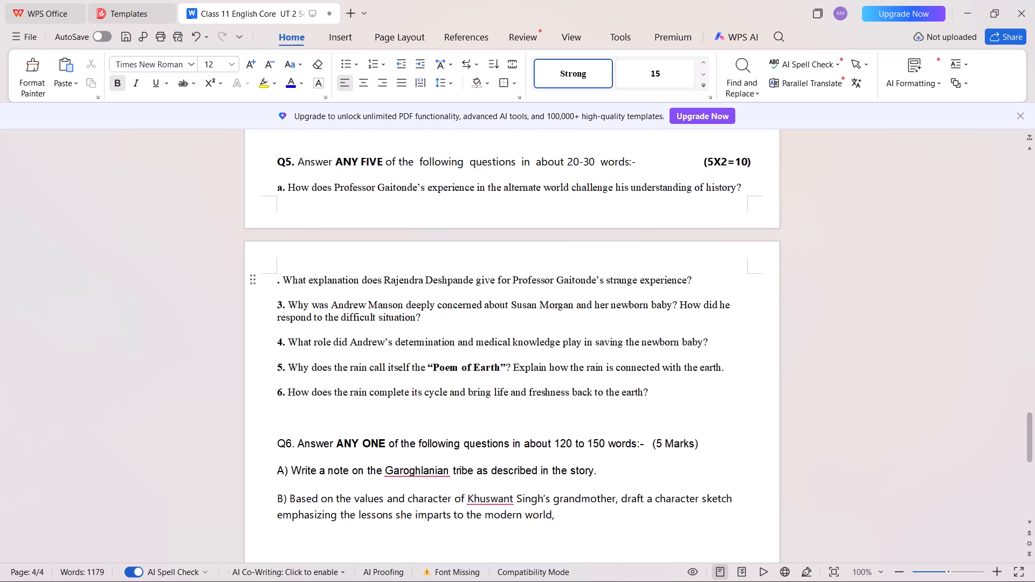
pyautogui.click(281, 302)
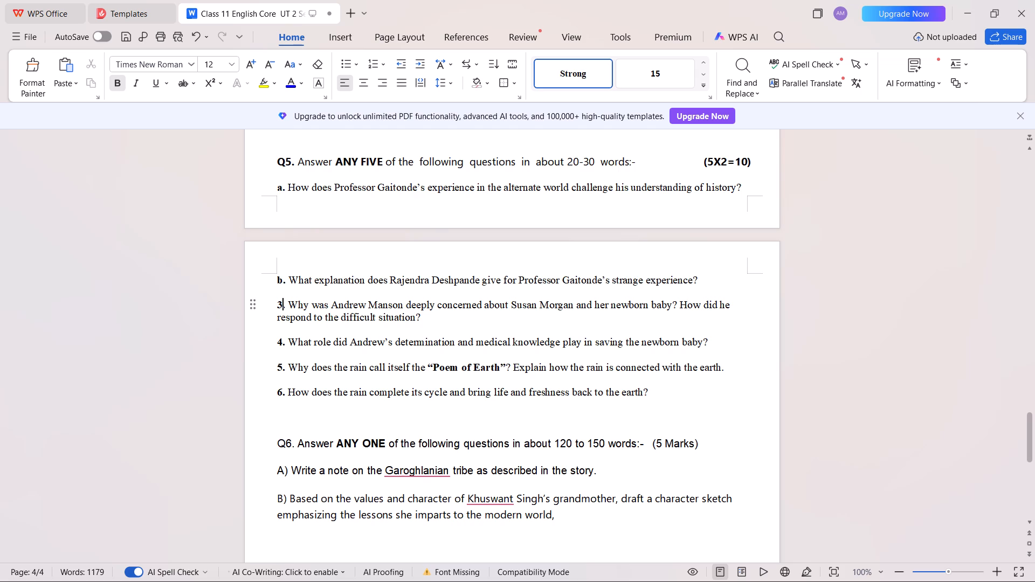
pyautogui.press('BackSpace')
pyautogui.press('c')
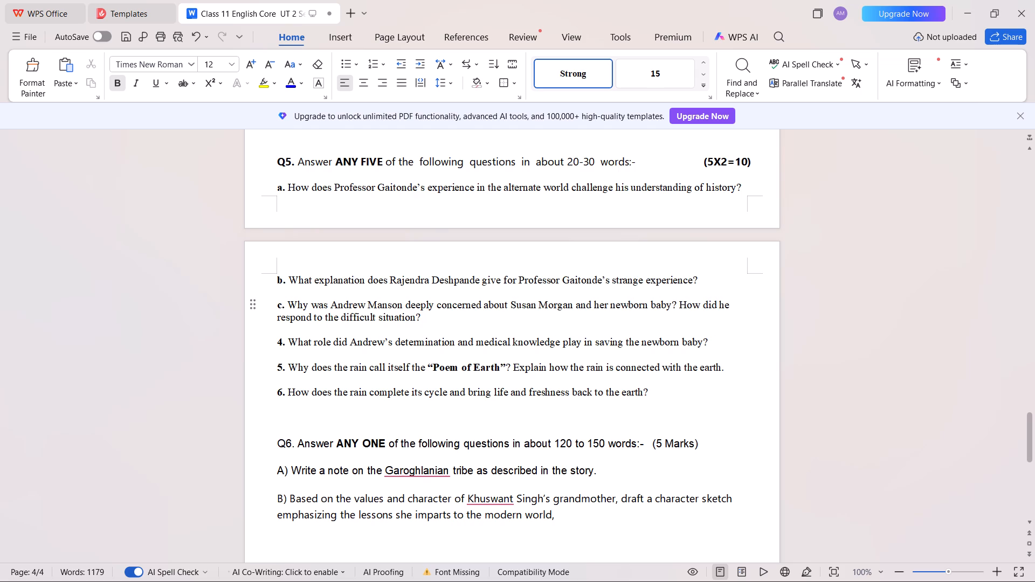
pyautogui.click(281, 341)
pyautogui.press('BackSpace')
pyautogui.press('d')
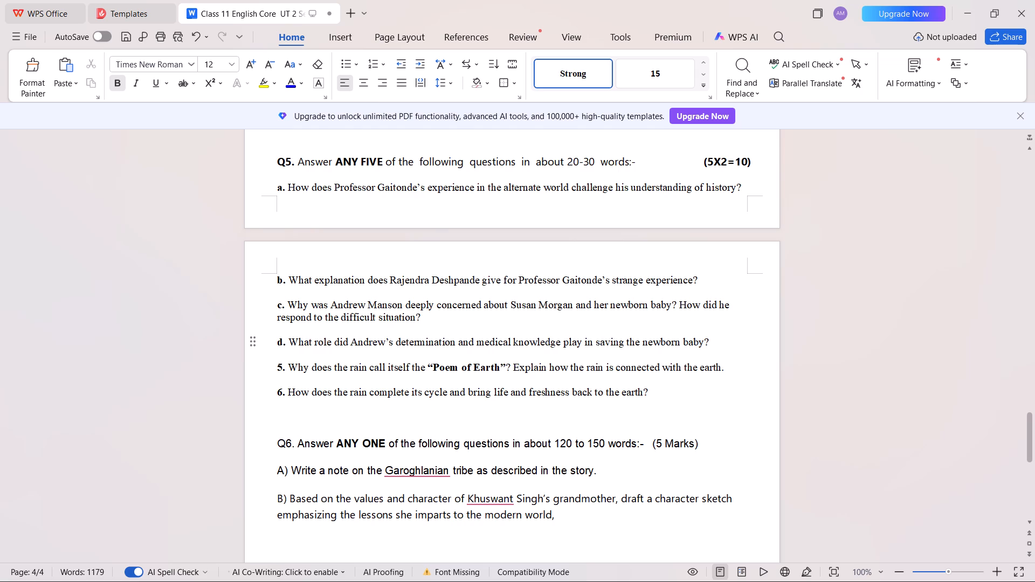
pyautogui.click(279, 368)
pyautogui.click(283, 368)
pyautogui.press('BackSpace')
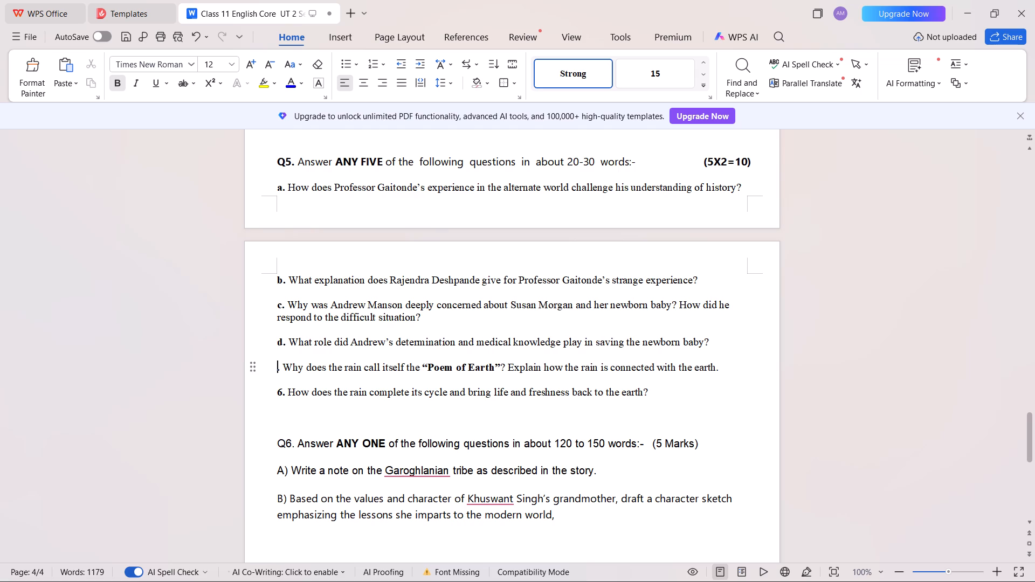
pyautogui.press('e')
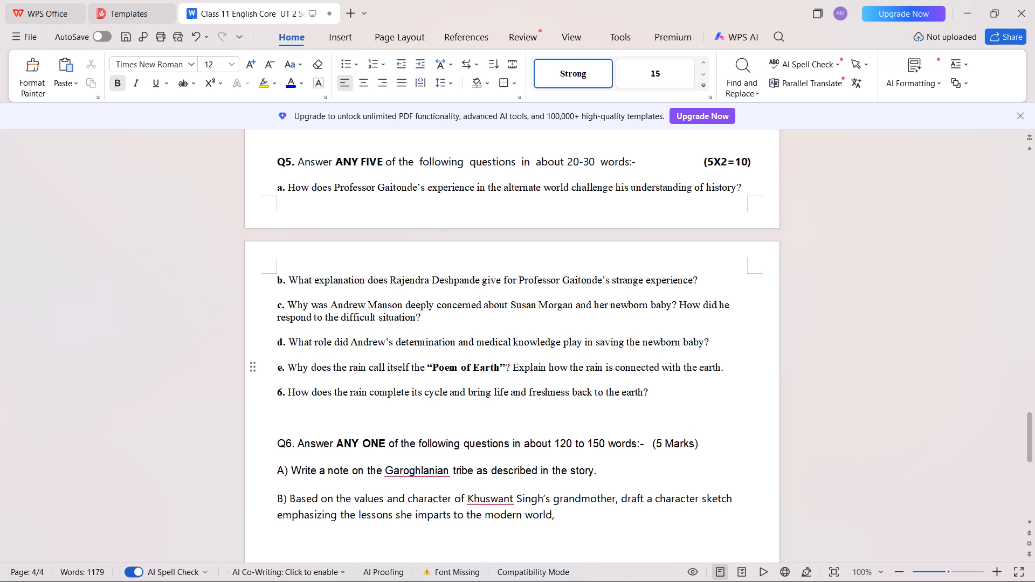
pyautogui.click(282, 393)
pyautogui.press('BackSpace')
pyautogui.press('f')
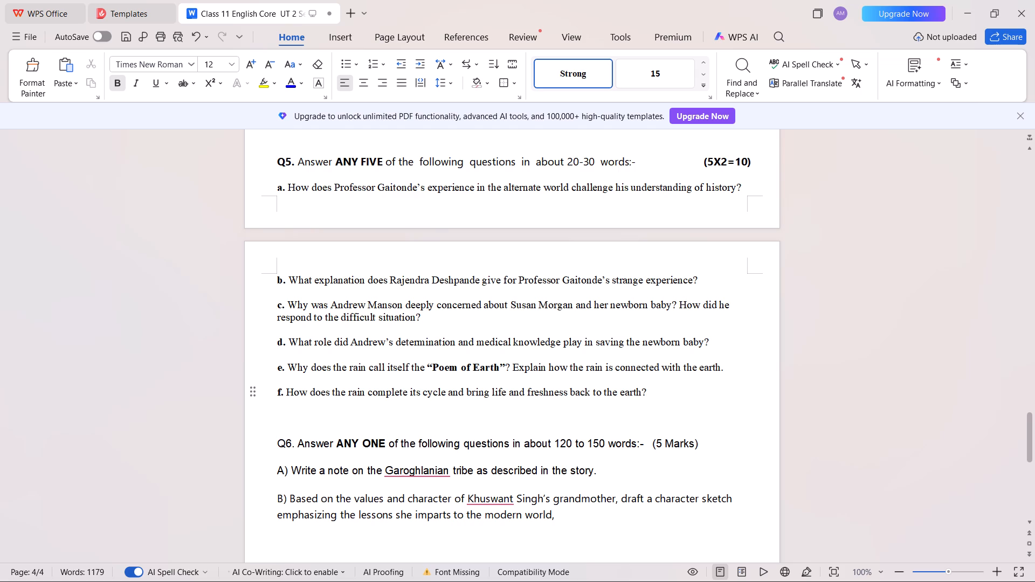
# Make the bracketed marks at the end of the Q6 heading bold.
pyautogui.scroll(-1, 285, 466)
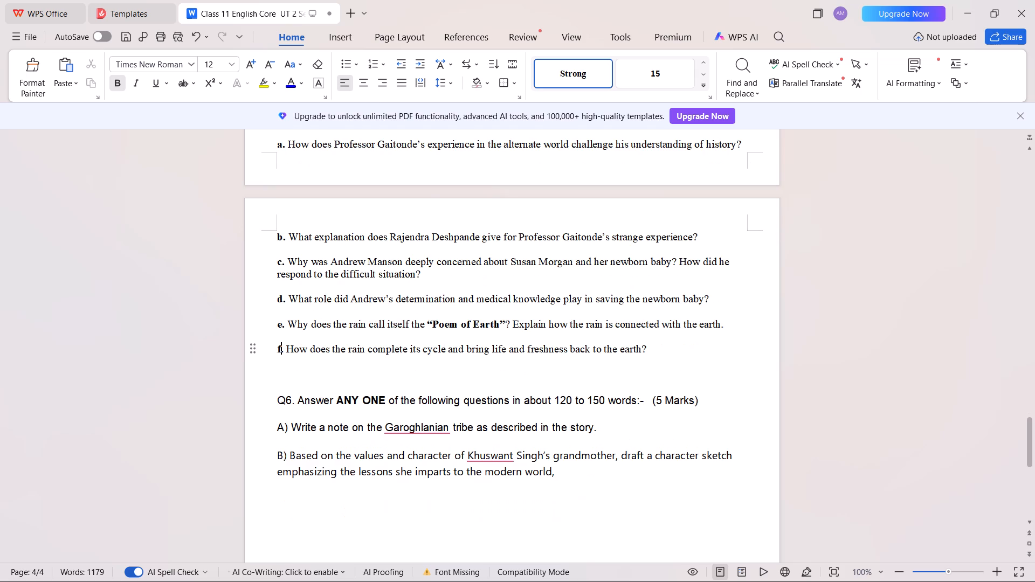
pyautogui.scroll(-1, 285, 466)
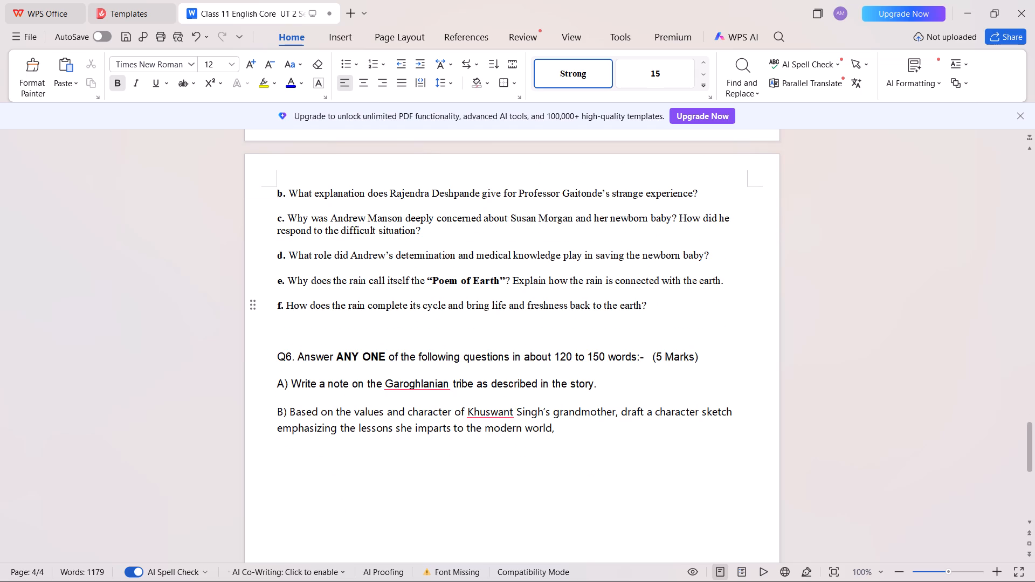
pyautogui.click(702, 355)
pyautogui.moveTo(702, 355); pyautogui.dragTo(701, 355)
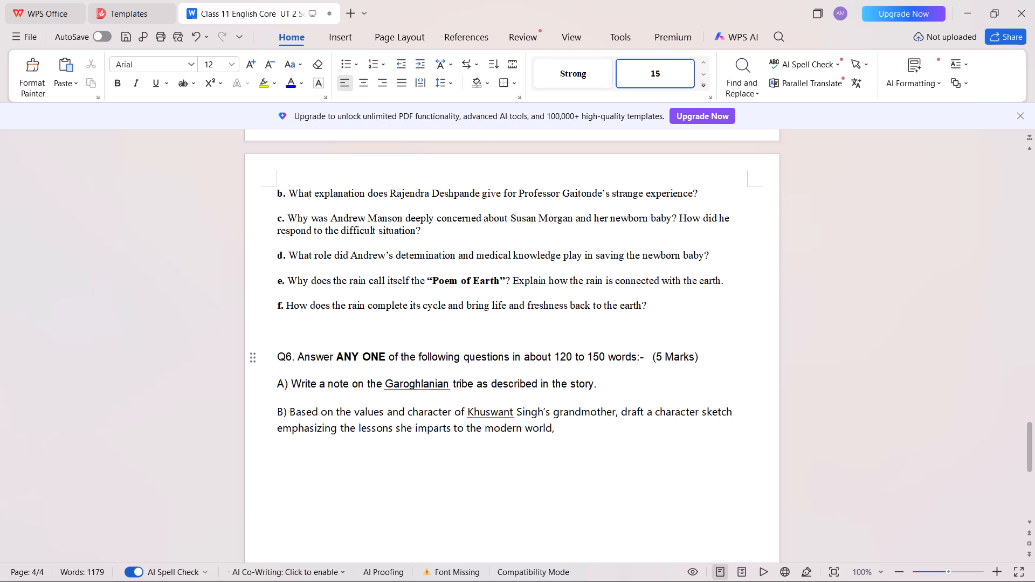
pyautogui.moveTo(701, 355); pyautogui.dragTo(680, 358)
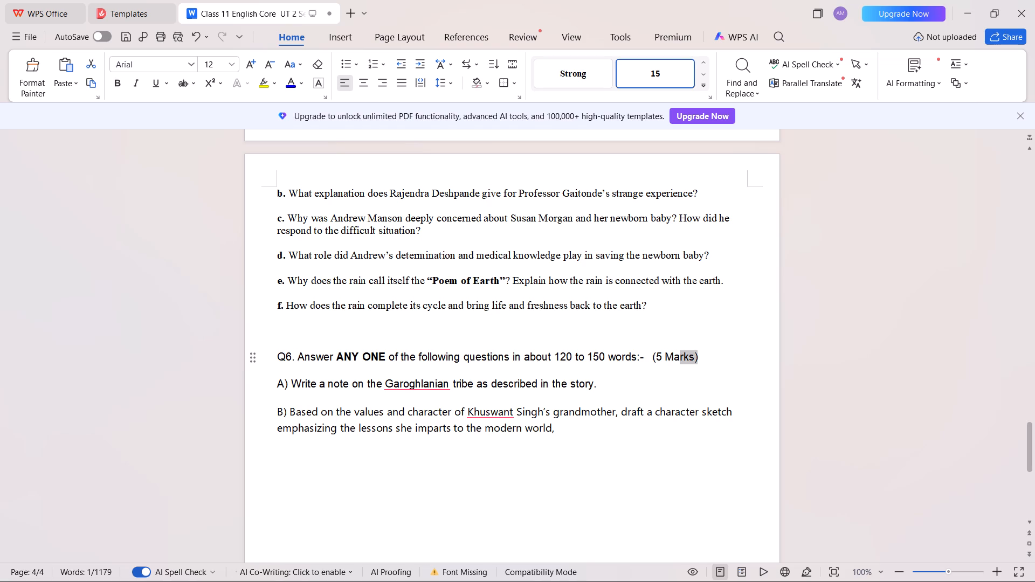
pyautogui.moveTo(680, 358); pyautogui.dragTo(647, 360)
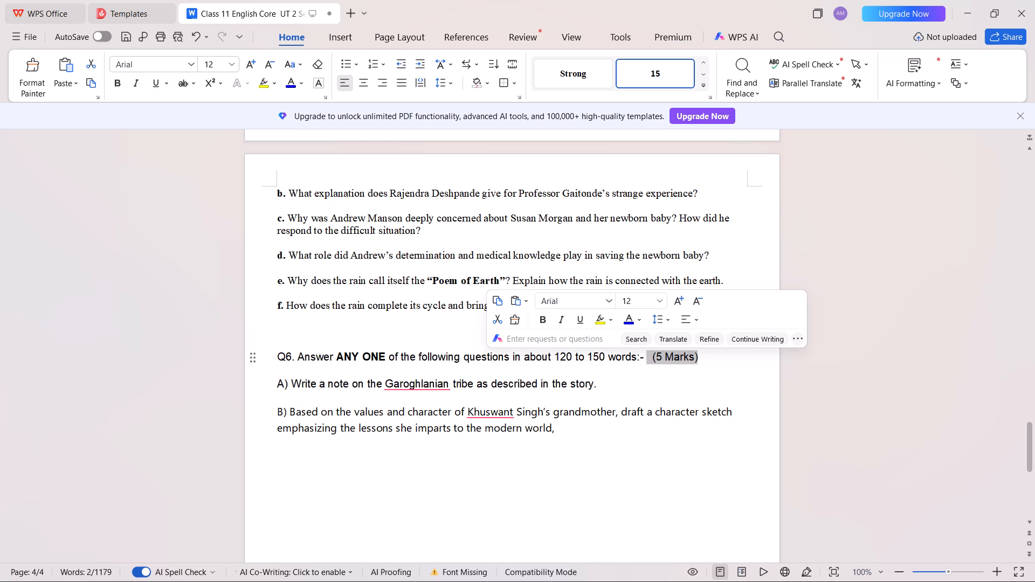
pyautogui.click(538, 325)
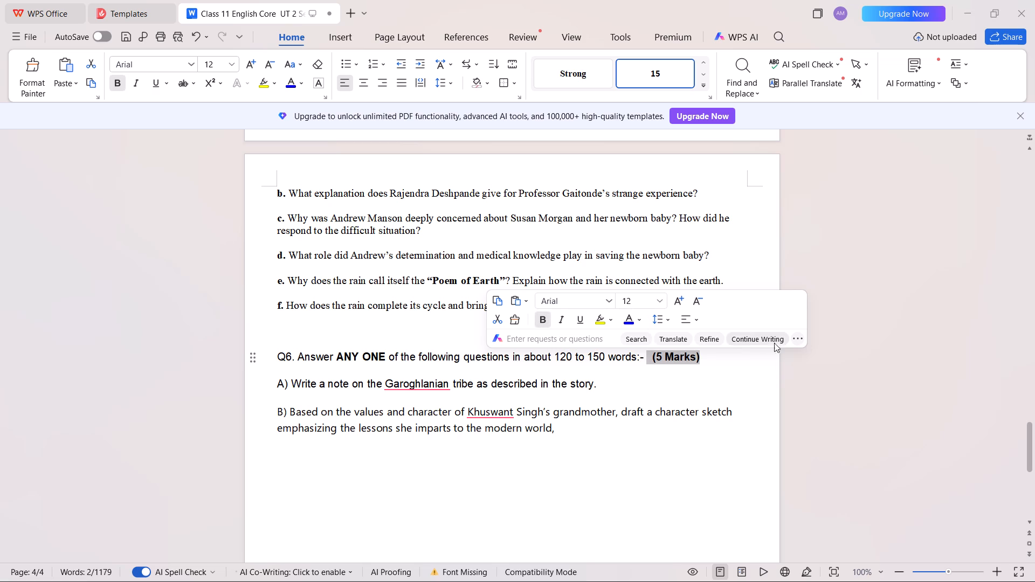
pyautogui.click(739, 363)
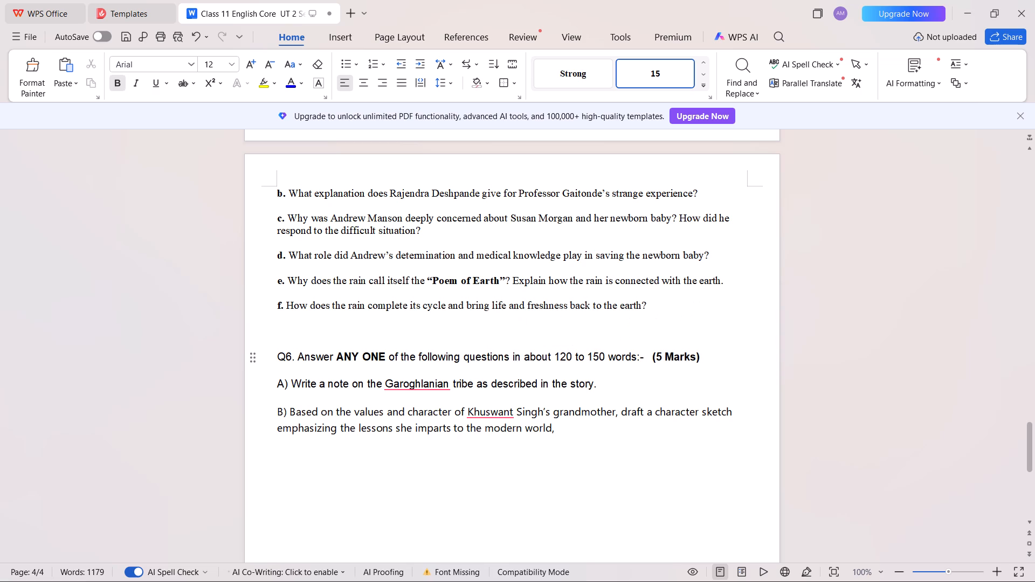
# Widen the gap before the bracketed marks in the Q6 heading with spaces so they reach the right margin.
pyautogui.click(648, 354)
pyautogui.press('space')
pyautogui.press('space')
pyautogui.press('space')
pyautogui.press('space')
pyautogui.press('space')
pyautogui.press('space')
pyautogui.press('space')
pyautogui.press('space')
pyautogui.press('space')
pyautogui.press('space')
pyautogui.press('space')
pyautogui.press('space')
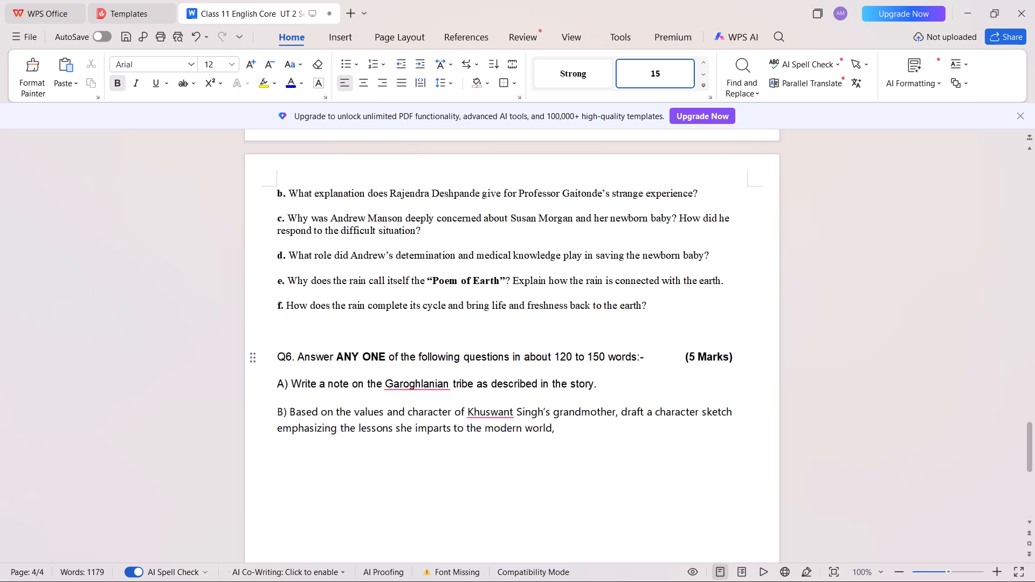
pyautogui.press('space')
pyautogui.press('space')
pyautogui.press('space')
pyautogui.press('space')
pyautogui.press('space')
pyautogui.press('space')
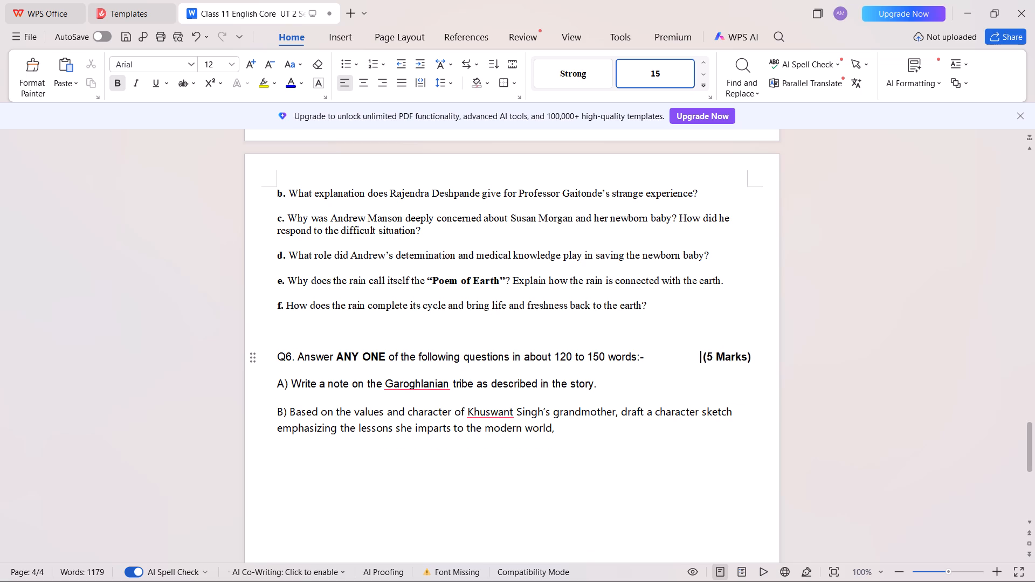
pyautogui.press('BackSpace')
# Change the marks allotted to Q6 to 3.
pyautogui.click(713, 356)
pyautogui.press('BackSpace')
pyautogui.press('3')
# Change the word limit in the Q6 heading to 40-50 words.
pyautogui.click(604, 358)
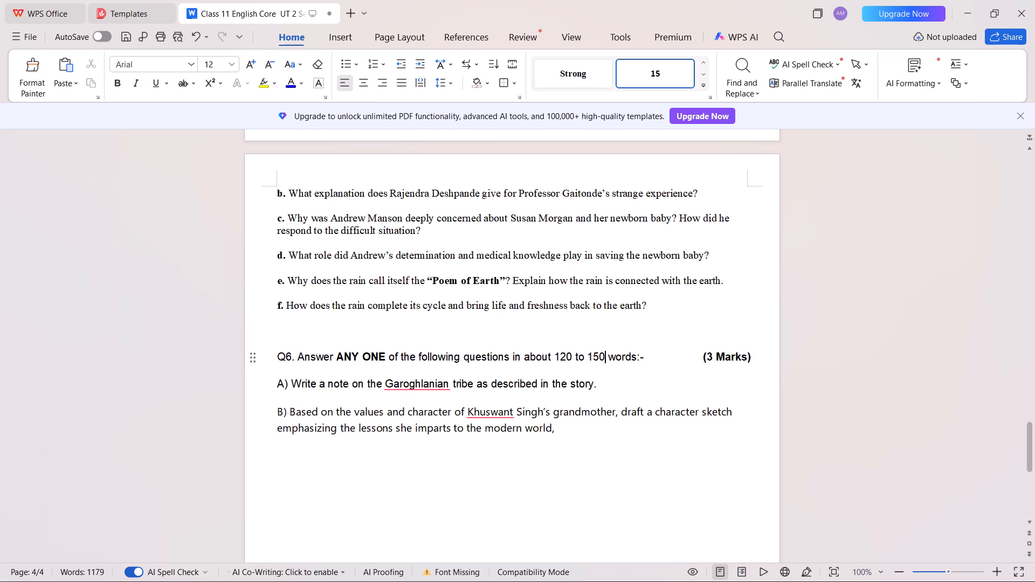
pyautogui.press('BackSpace')
pyautogui.press('BackSpace')
pyautogui.press('BackSpace')
pyautogui.press('BackSpace')
pyautogui.press('BackSpace')
pyautogui.press('BackSpace')
pyautogui.press('BackSpace')
pyautogui.press('BackSpace')
pyautogui.press('BackSpace')
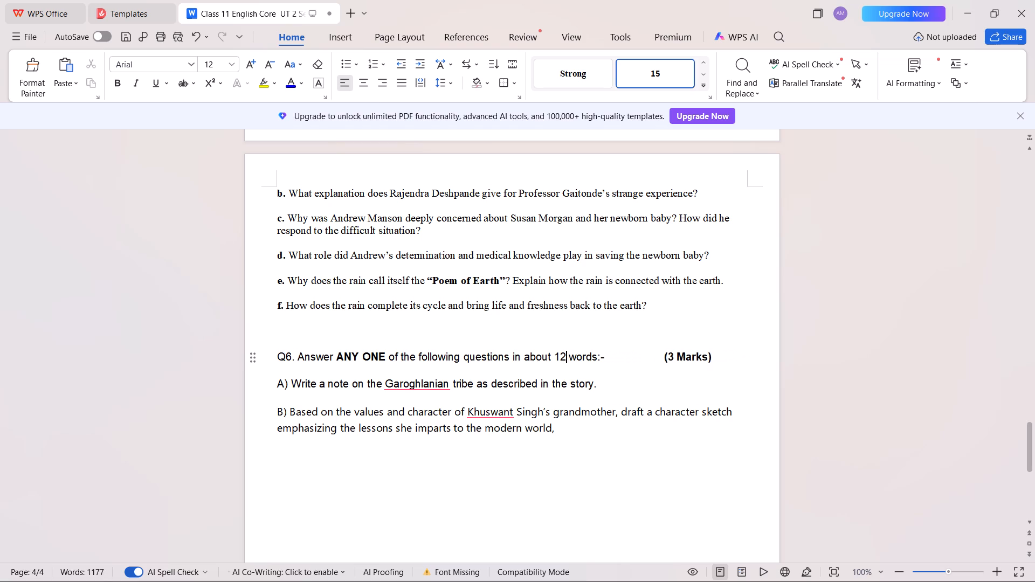
pyautogui.press('BackSpace')
pyautogui.write('40')
pyautogui.press('-')
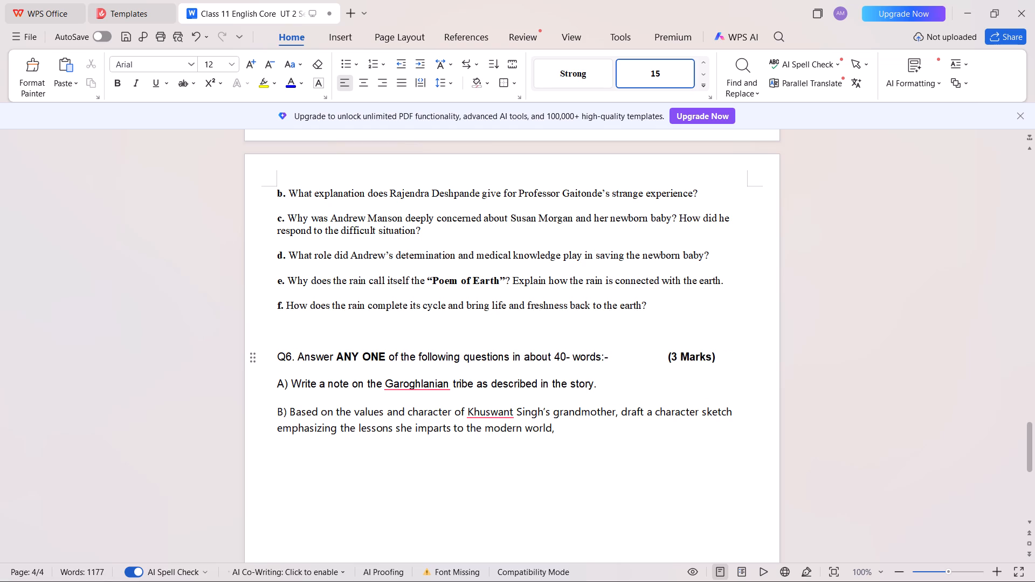
pyautogui.write('50')
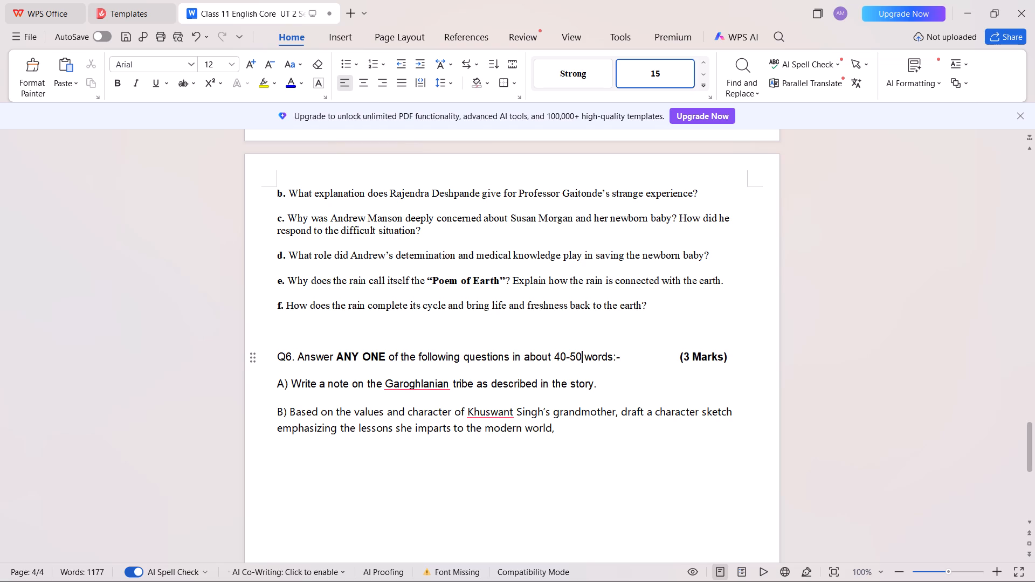
# Delete both existing questions, A and B, under the Q6 heading.
pyautogui.moveTo(275, 383); pyautogui.dragTo(404, 424)
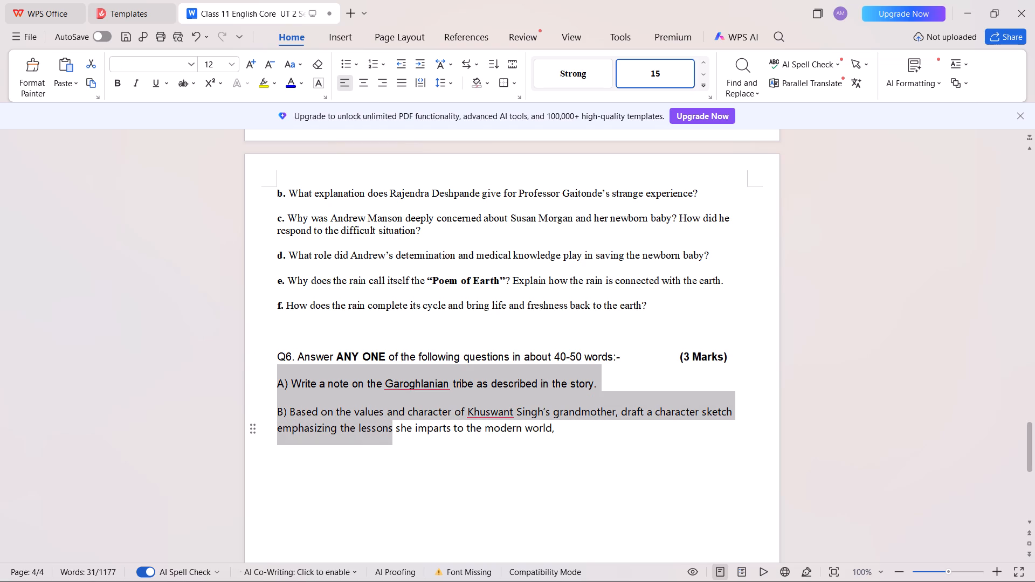
pyautogui.moveTo(404, 424); pyautogui.dragTo(577, 427)
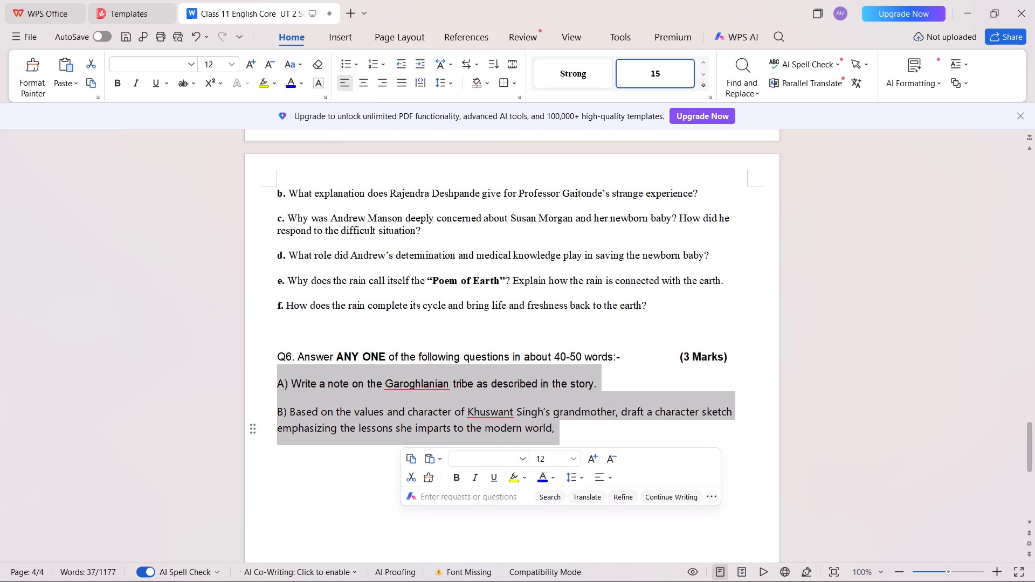
pyautogui.press('.')
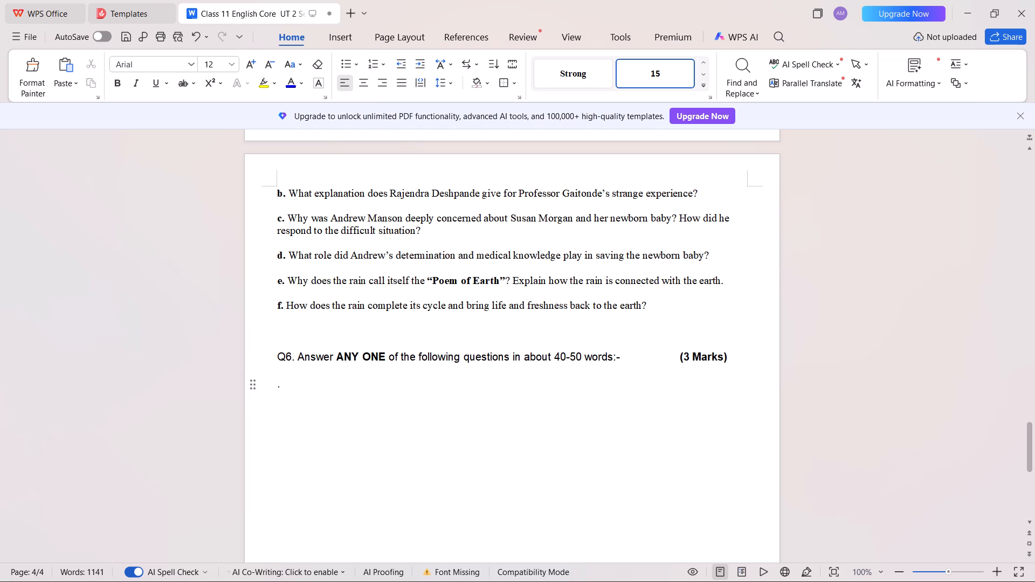
pyautogui.press('BackSpace')
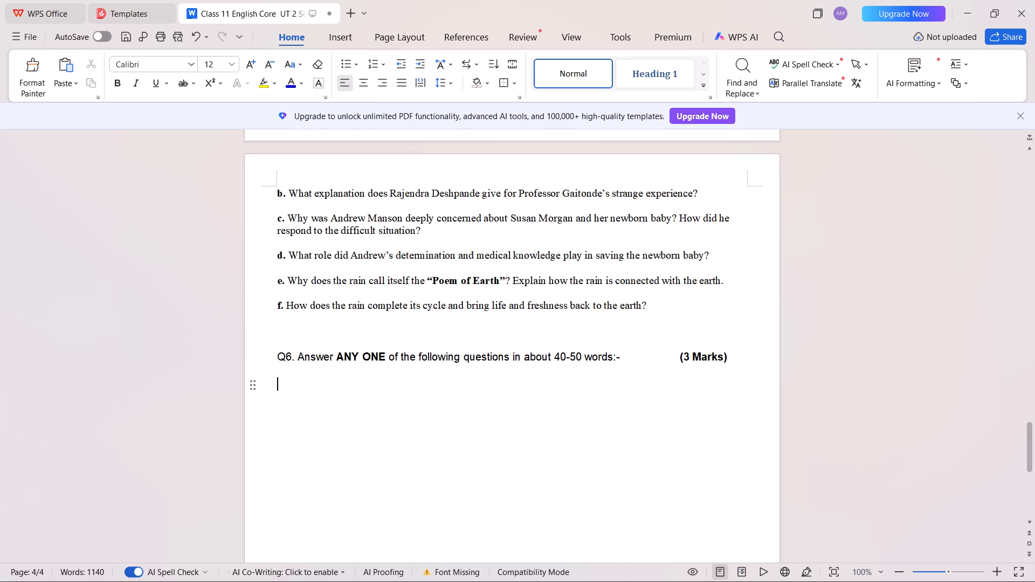
# Enter the option label "A." on the empty line under the Q6 heading.
pyautogui.hotkey('shift', 'a')
pyautogui.write('.')
pyautogui.press('space')
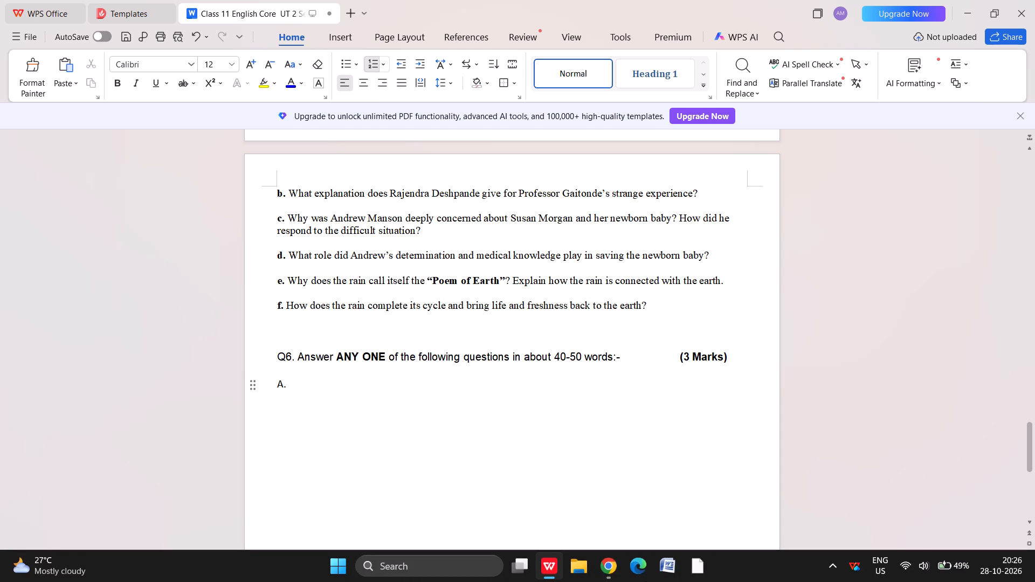
pyautogui.click(608, 565)
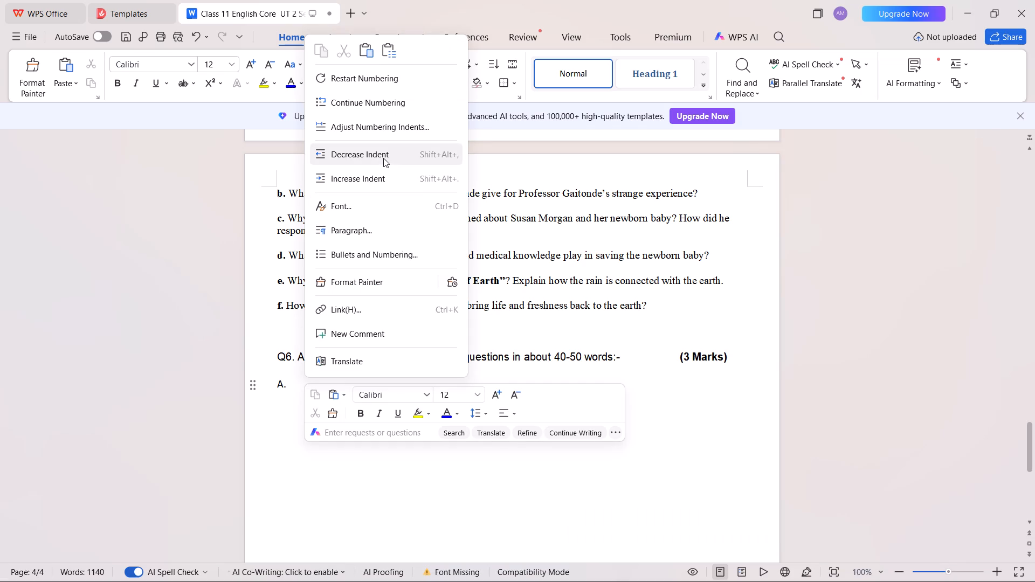
pyautogui.click(368, 52)
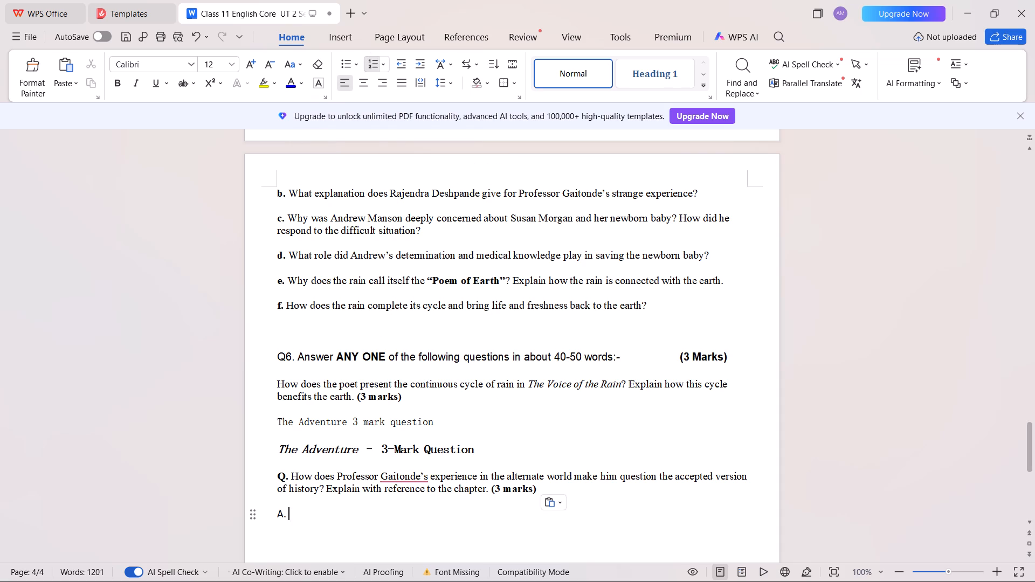
# Delete "(3 marks)" from the end of the pasted Voice of the Rain question.
pyautogui.click(404, 397)
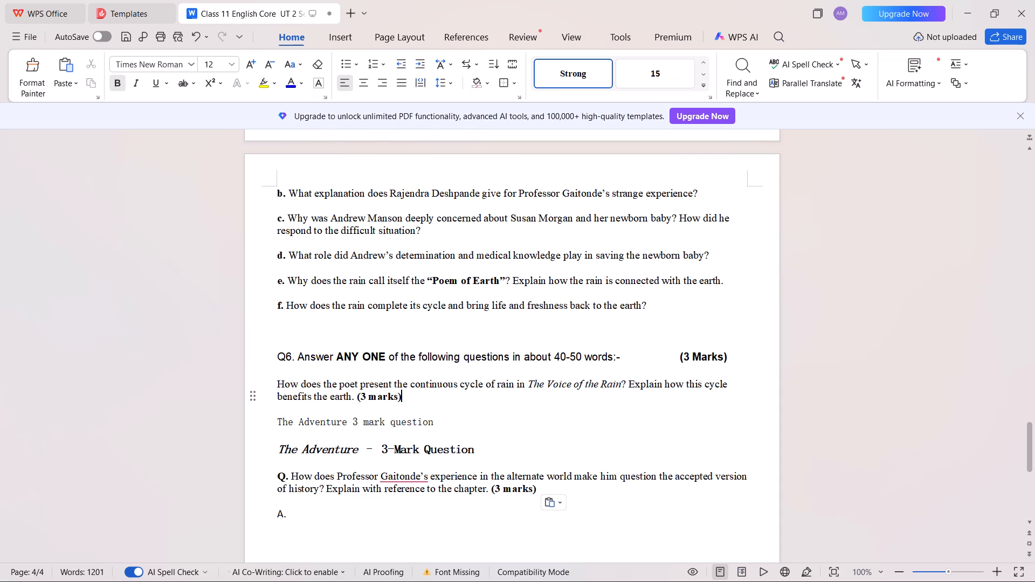
pyautogui.press('BackSpace')
pyautogui.press('BackSpace')
pyautogui.press('BackSpace')
pyautogui.press('BackSpace')
pyautogui.press('BackSpace')
pyautogui.press('BackSpace')
pyautogui.press('BackSpace')
pyautogui.press('BackSpace')
pyautogui.press('BackSpace')
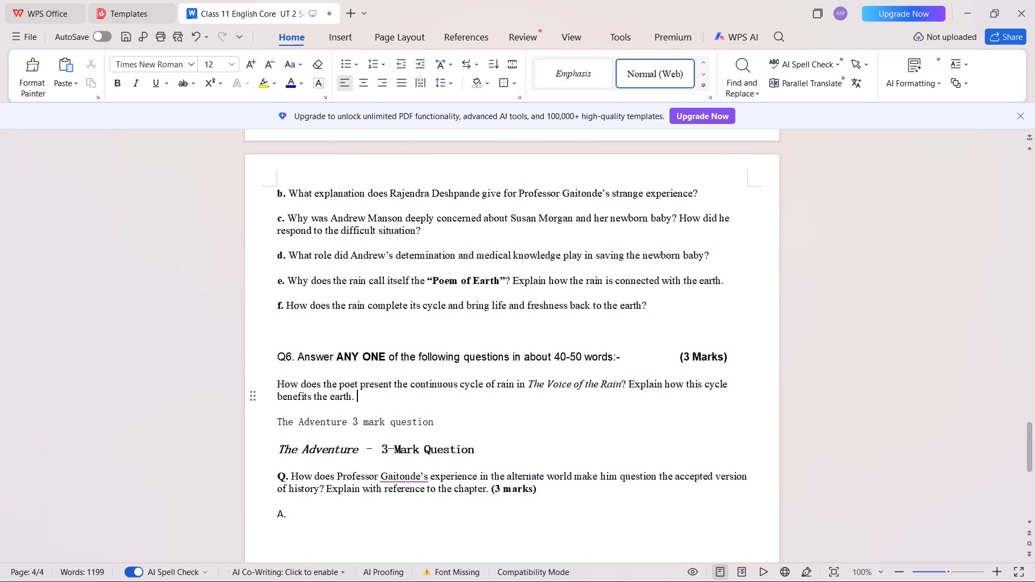
# Delete the pasted prompt text "The Adventure 3 mark question" between the two Q6 questions.
pyautogui.click(437, 419)
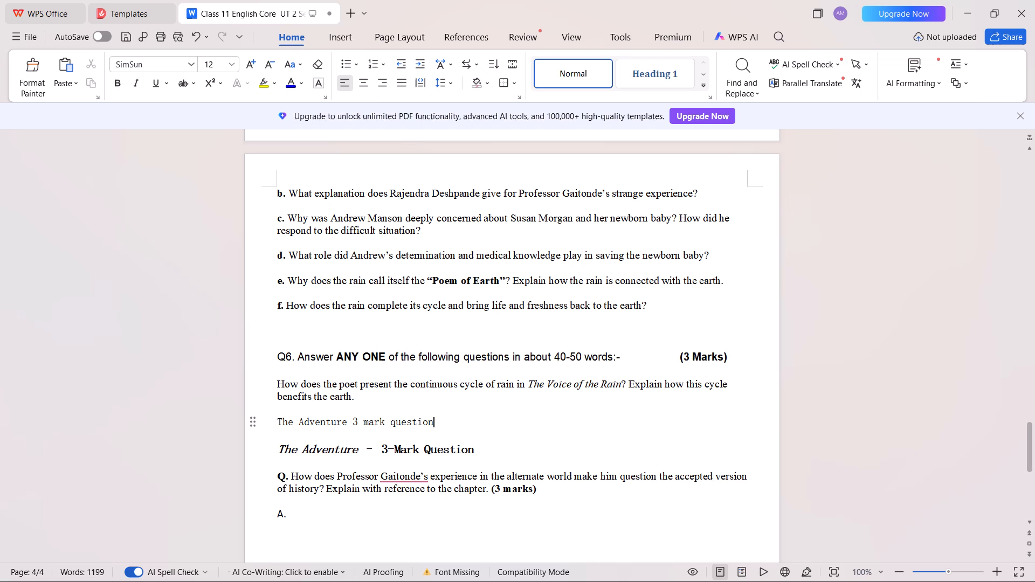
pyautogui.press('BackSpace')
pyautogui.press('BackSpace')
pyautogui.press('BackSpace')
pyautogui.press('BackSpace')
pyautogui.press('BackSpace')
pyautogui.press('BackSpace')
pyautogui.press('BackSpace')
pyautogui.press('BackSpace')
pyautogui.press('BackSpace')
pyautogui.press('BackSpace')
pyautogui.press('BackSpace')
pyautogui.press('BackSpace')
pyautogui.press('BackSpace')
pyautogui.press('BackSpace')
pyautogui.press('BackSpace')
pyautogui.press('BackSpace')
pyautogui.press('BackSpace')
pyautogui.press('BackSpace')
pyautogui.press('BackSpace')
pyautogui.press('BackSpace')
pyautogui.press('BackSpace')
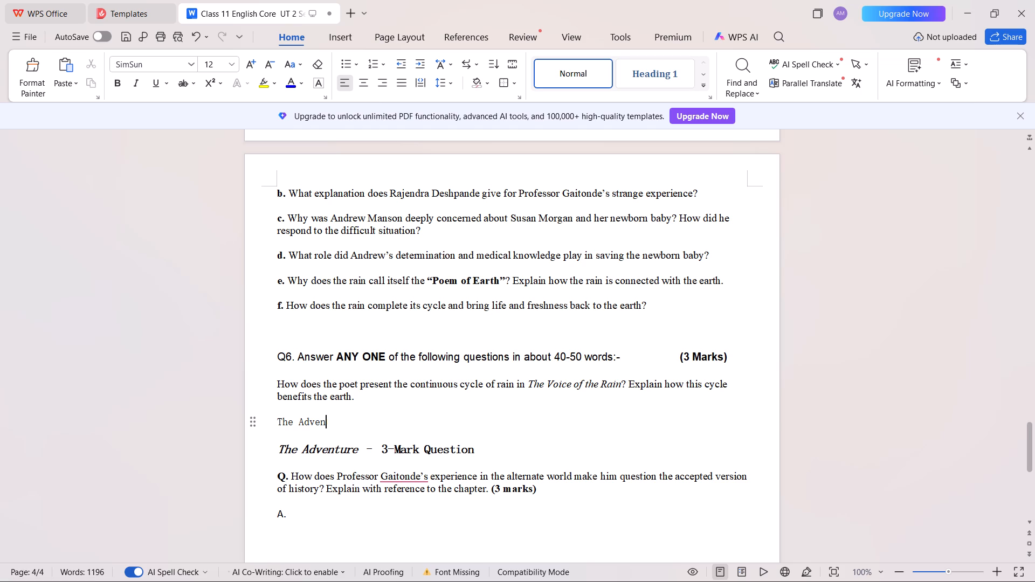
pyautogui.press('BackSpace')
pyautogui.press('BackSpace')
pyautogui.press('BackSpace')
pyautogui.press('BackSpace')
pyautogui.press('BackSpace')
pyautogui.press('BackSpace')
pyautogui.press('BackSpace')
pyautogui.press('BackSpace')
# Delete the pasted heading "The Adventure – 3-Mark Question" and the empty lines between the two Q6 questions.
pyautogui.click(479, 446)
pyautogui.press('BackSpace')
pyautogui.press('BackSpace')
pyautogui.press('BackSpace')
pyautogui.press('BackSpace')
pyautogui.press('BackSpace')
pyautogui.press('BackSpace')
pyautogui.press('BackSpace')
pyautogui.press('BackSpace')
pyautogui.press('BackSpace')
pyautogui.press('BackSpace')
pyautogui.press('BackSpace')
pyautogui.press('BackSpace')
pyautogui.press('BackSpace')
pyautogui.press('BackSpace')
pyautogui.press('BackSpace')
pyautogui.press('BackSpace')
pyautogui.press('BackSpace')
pyautogui.press('BackSpace')
pyautogui.press('BackSpace')
pyautogui.press('BackSpace')
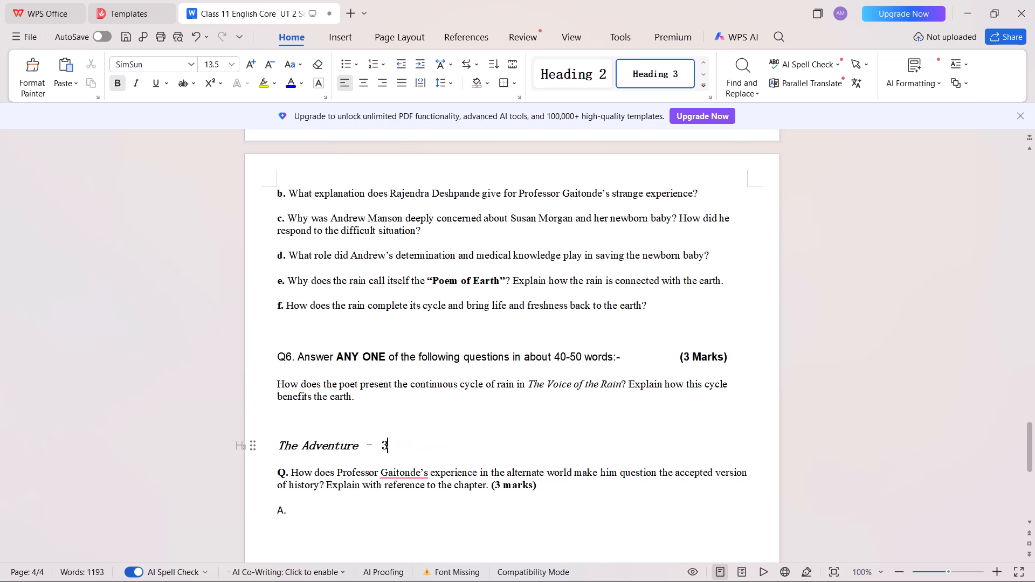
pyautogui.press('BackSpace')
pyautogui.press('BackSpace')
pyautogui.press('BackSpace')
pyautogui.press('BackSpace')
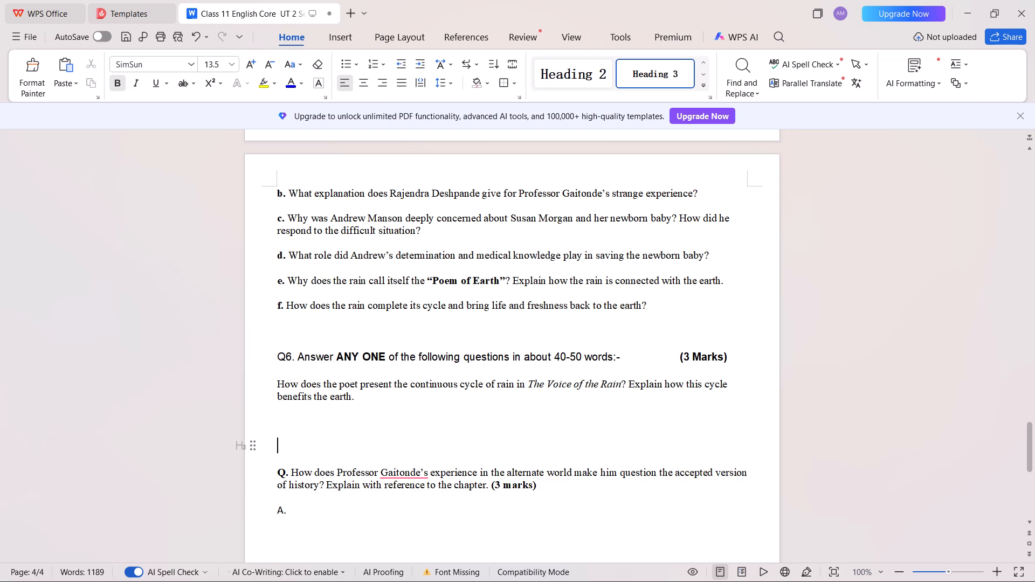
pyautogui.press('BackSpace')
pyautogui.press('BackSpace')
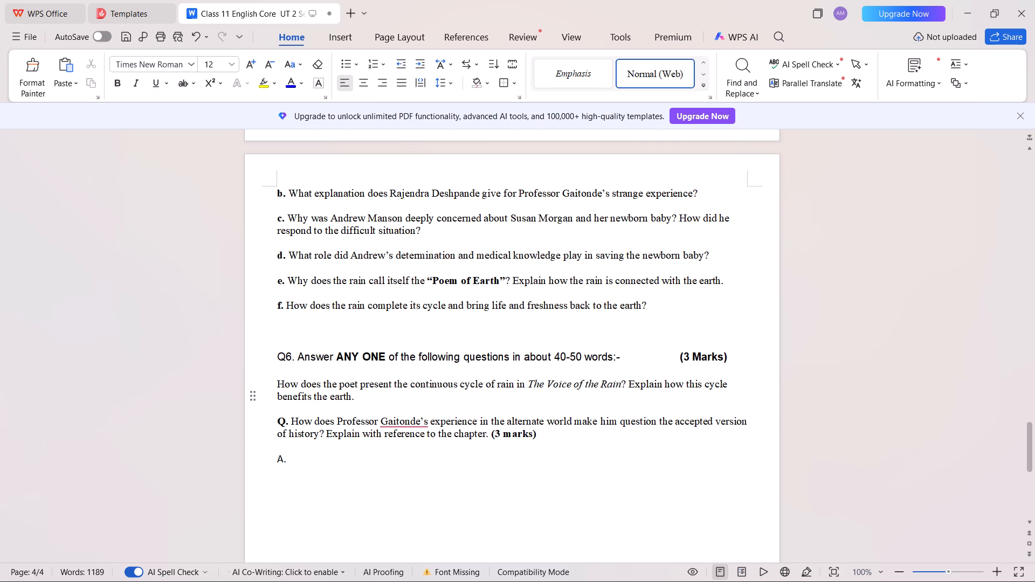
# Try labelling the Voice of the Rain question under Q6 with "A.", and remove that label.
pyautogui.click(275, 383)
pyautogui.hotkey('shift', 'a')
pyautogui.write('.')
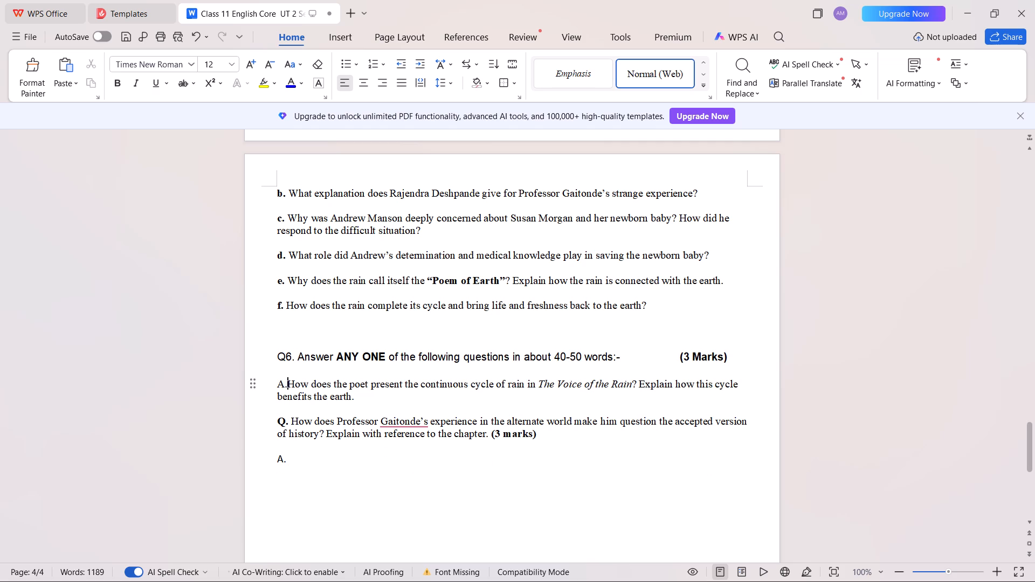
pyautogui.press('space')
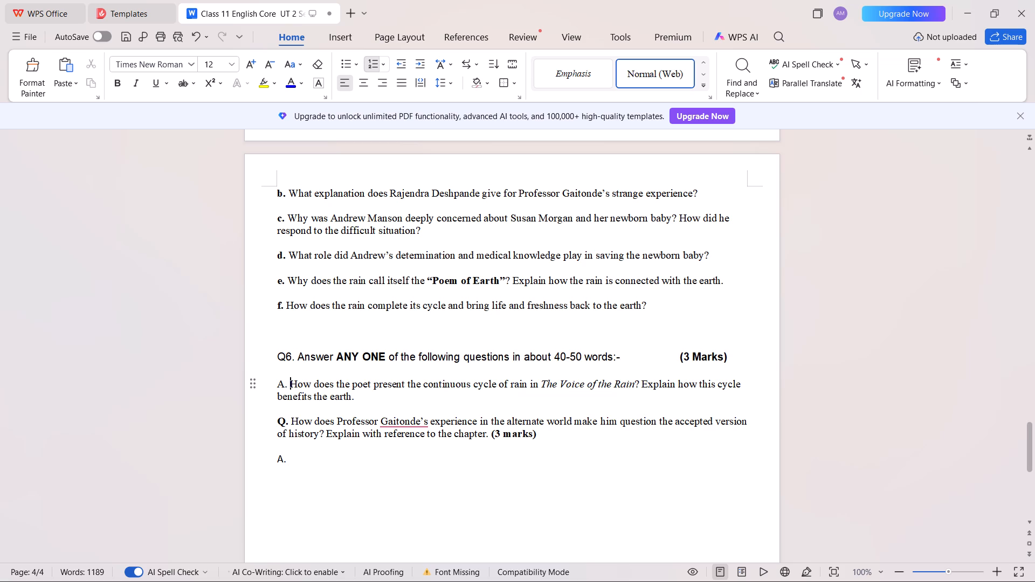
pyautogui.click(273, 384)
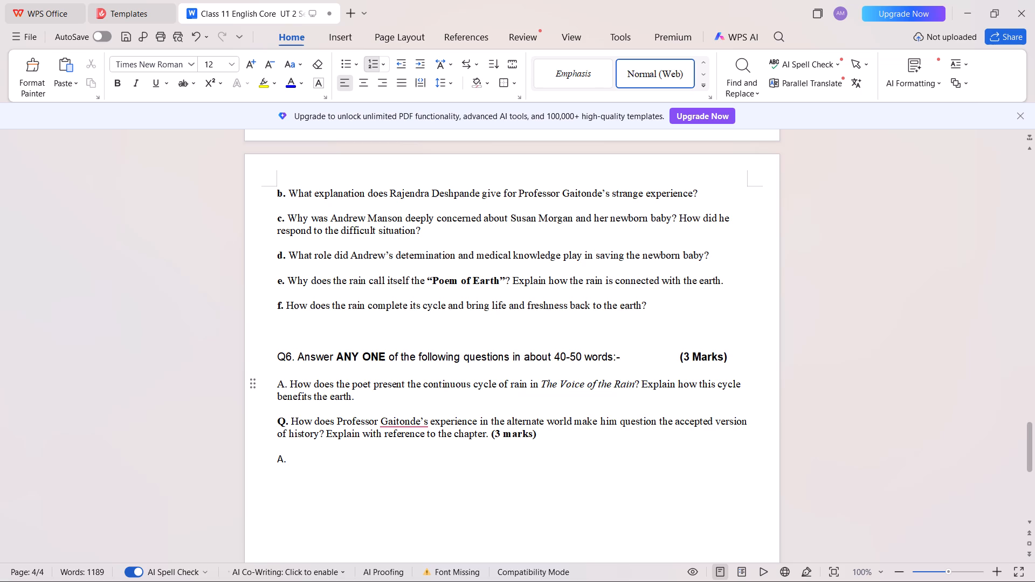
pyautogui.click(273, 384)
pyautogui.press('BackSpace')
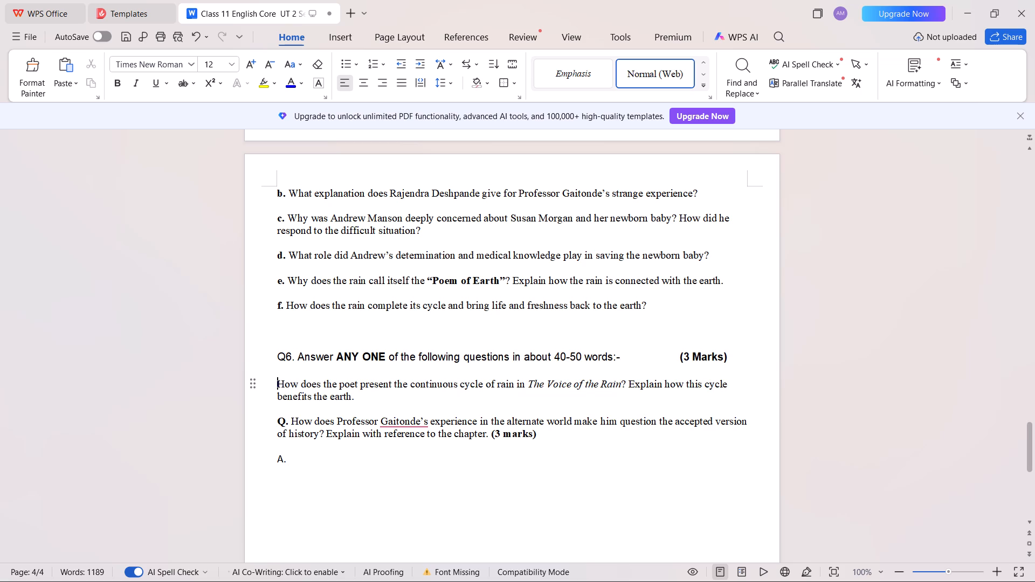
# Label the Voice of the Rain question under Q6 with "QA." at its start.
pyautogui.hotkey('shift', 'q')
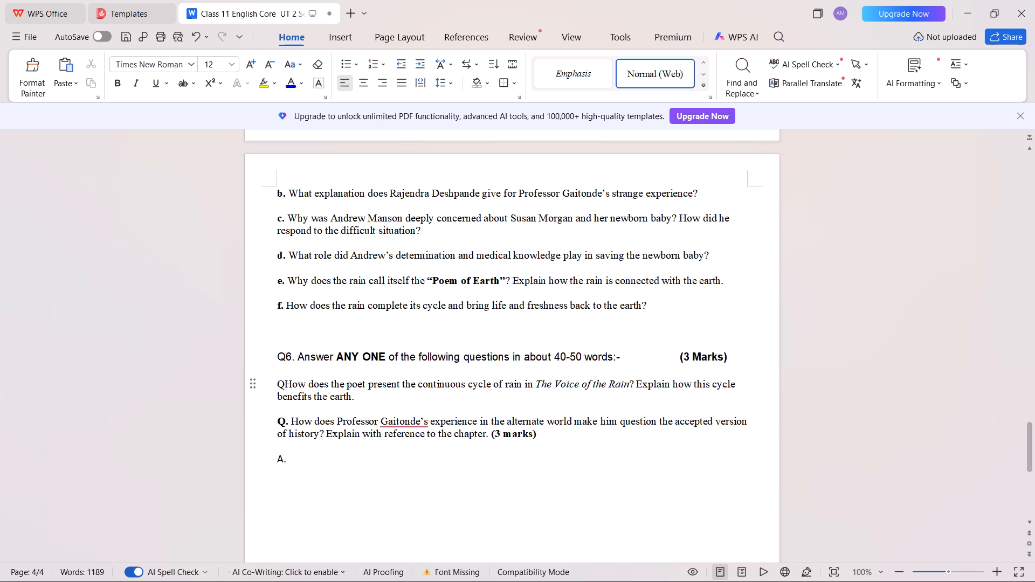
pyautogui.hotkey('shift', 'a')
pyautogui.write('.')
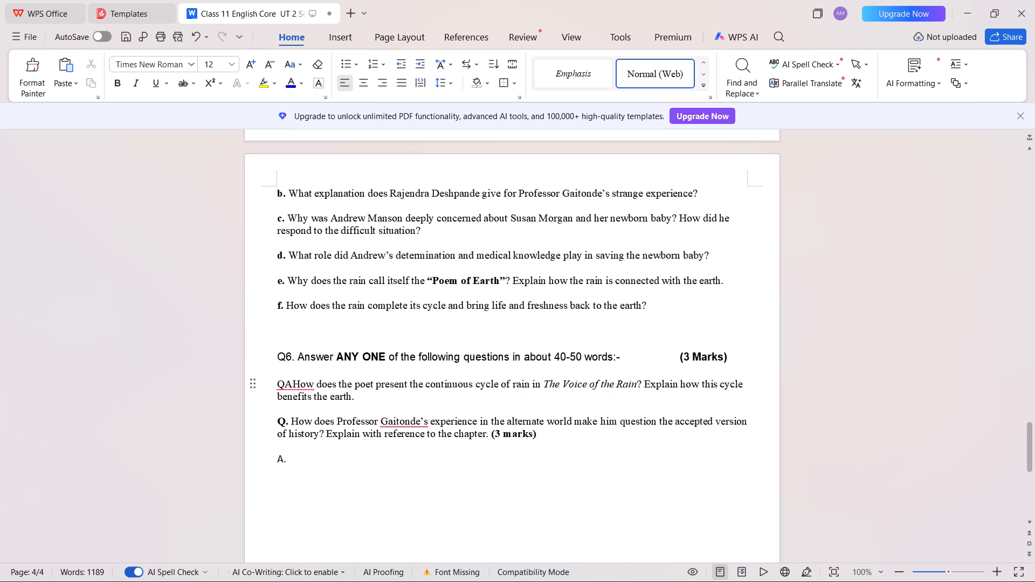
pyautogui.press('space')
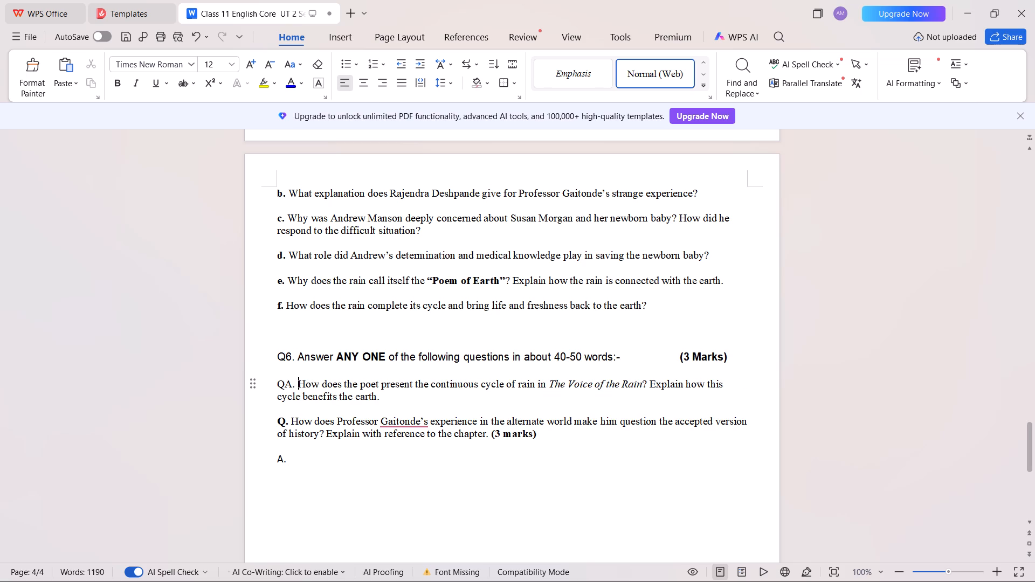
# Replace the "Q." label of the Professor Gaitonde question under Q6 with "QB.".
pyautogui.click(289, 420)
pyautogui.press('BackSpace')
pyautogui.press('BackSpace')
pyautogui.press('BackSpace')
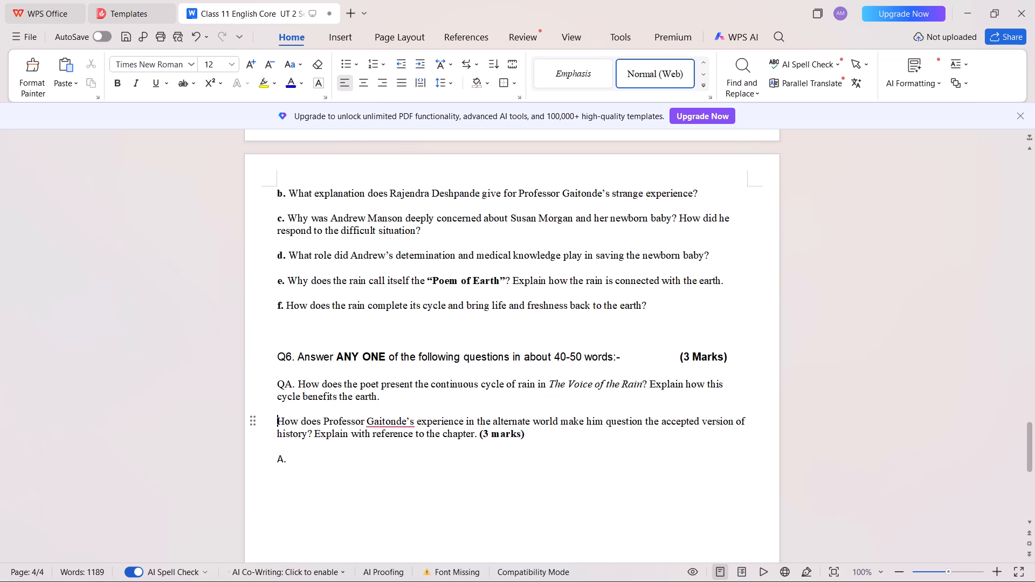
pyautogui.hotkey('shift', 'q')
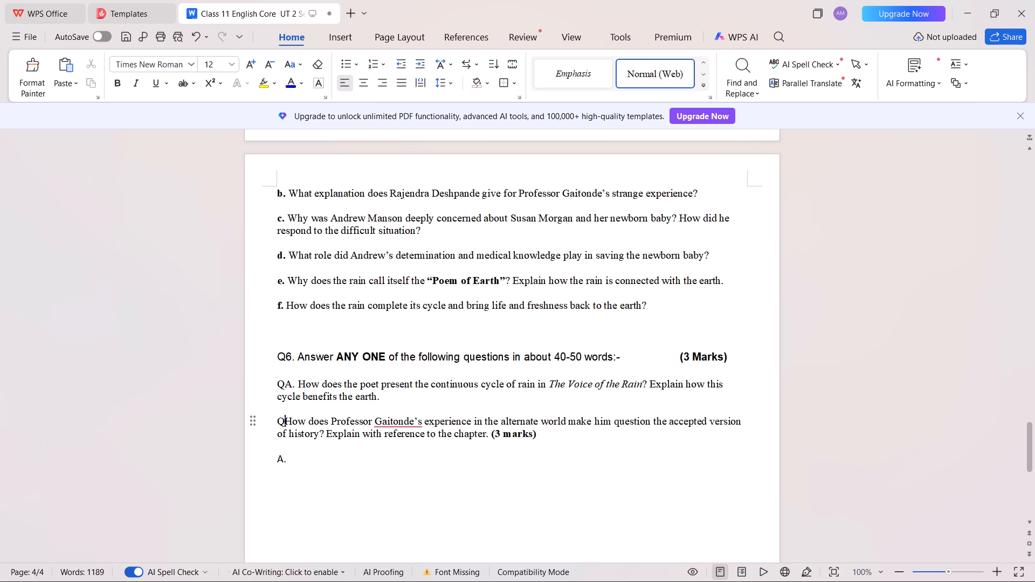
pyautogui.hotkey('shift', 'b')
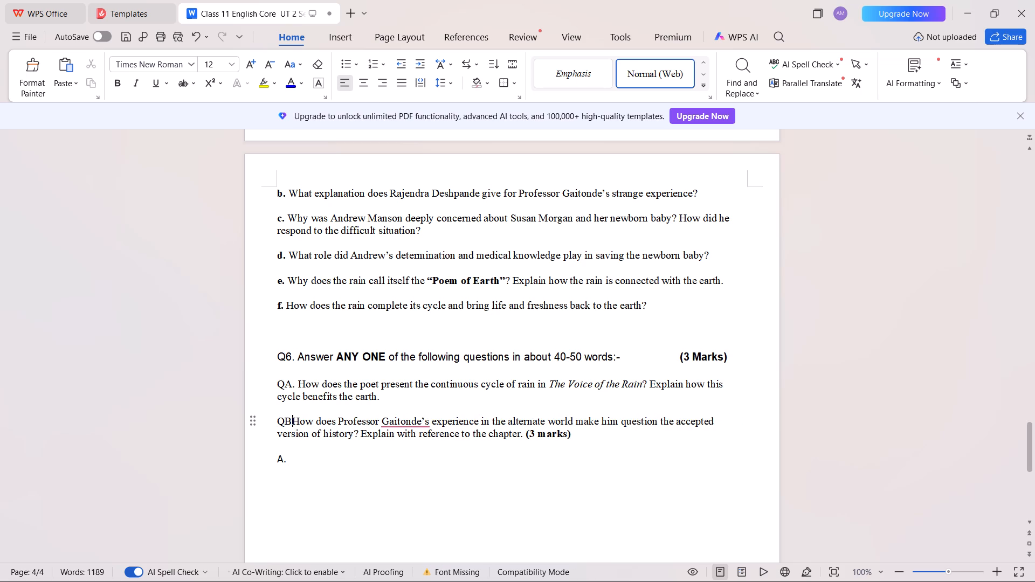
pyautogui.write('.')
pyautogui.press('space')
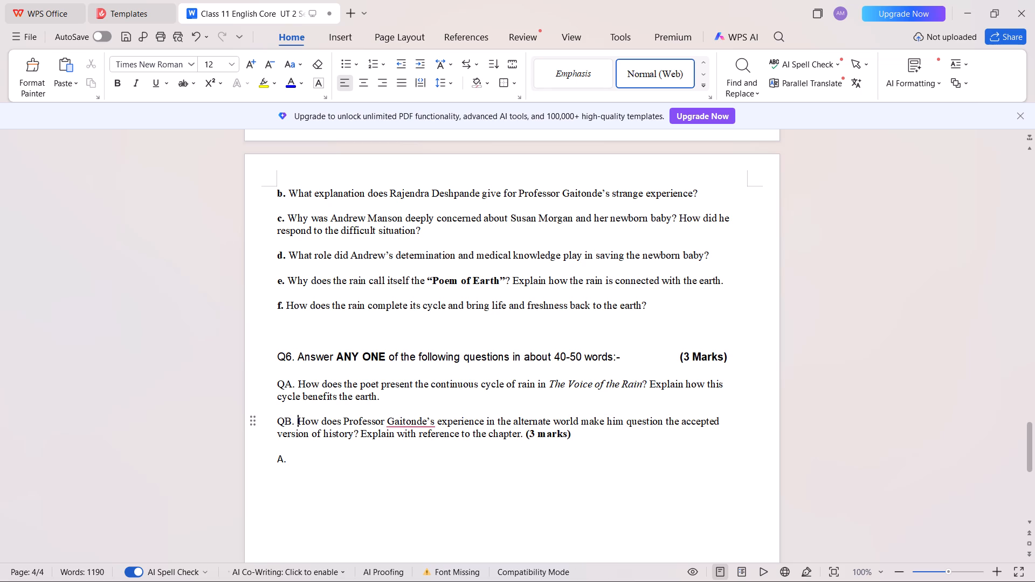
# Make the QB and QA labels of the two Q6 questions bold.
pyautogui.moveTo(291, 418); pyautogui.dragTo(277, 420)
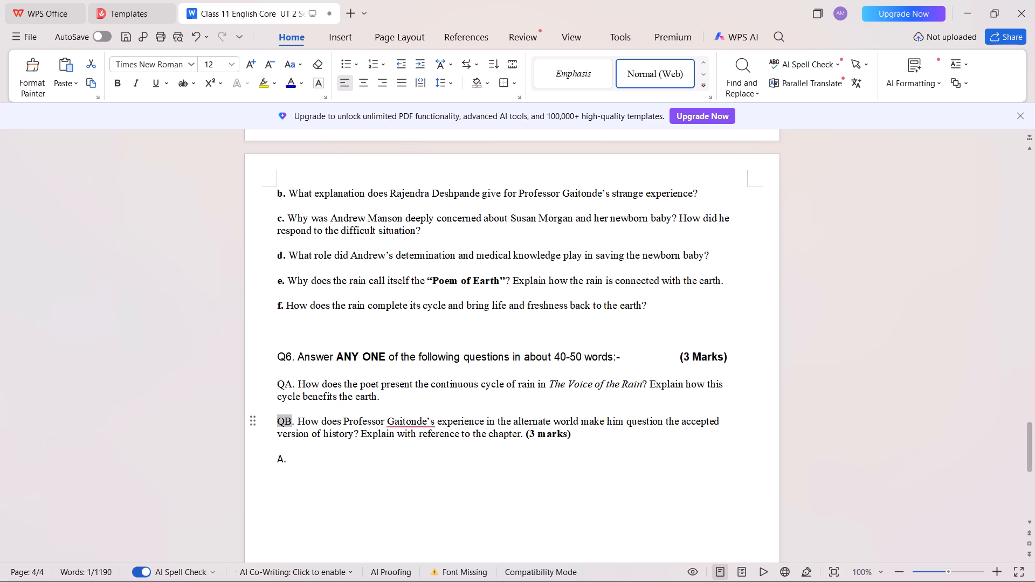
pyautogui.moveTo(277, 420); pyautogui.dragTo(276, 420)
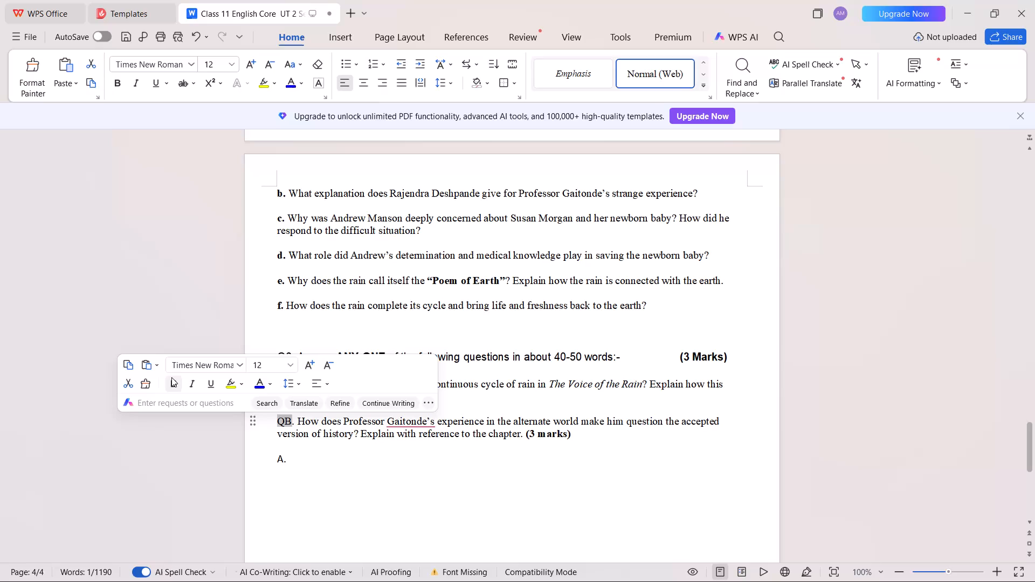
pyautogui.click(171, 379)
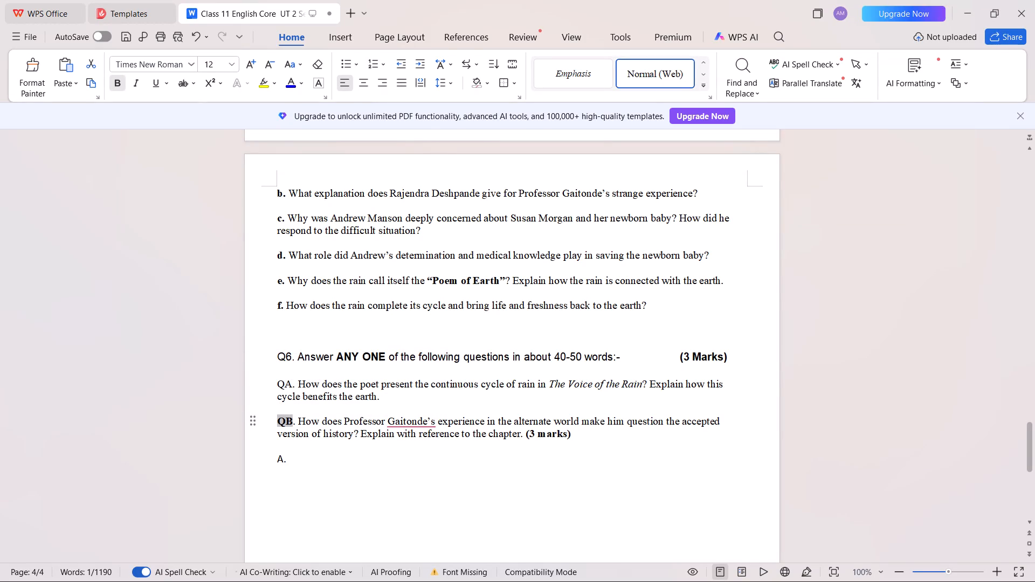
pyautogui.moveTo(293, 382); pyautogui.dragTo(292, 382)
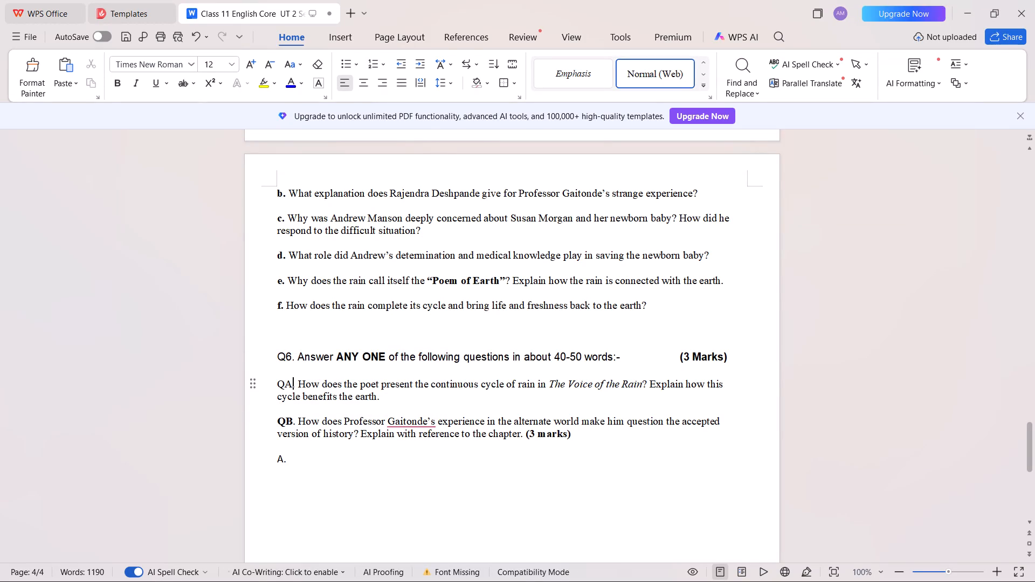
pyautogui.moveTo(292, 382); pyautogui.dragTo(269, 385)
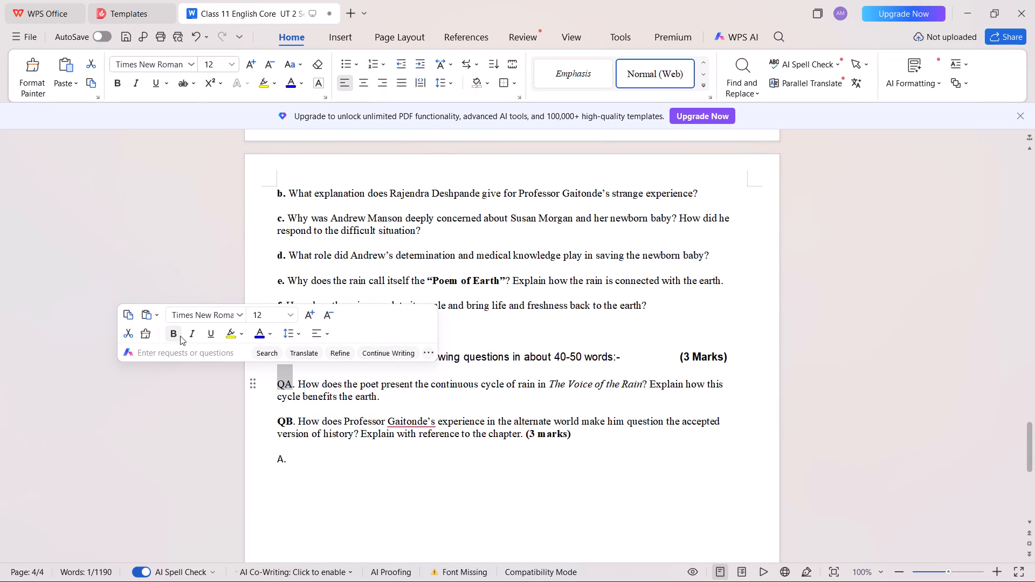
pyautogui.click(180, 336)
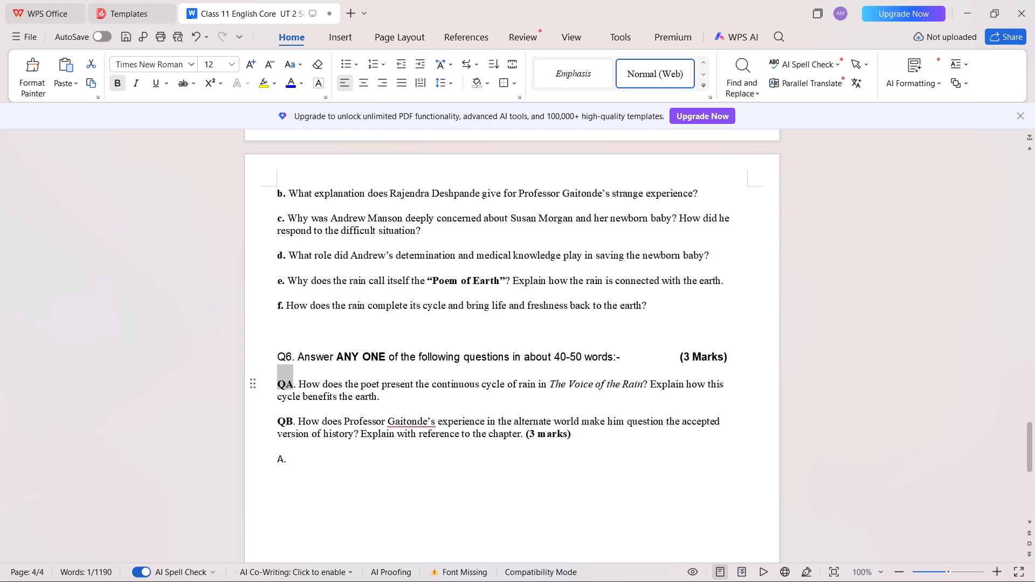
# Remove the leftover list label "A." from the empty line below the QB question.
pyautogui.click(302, 463)
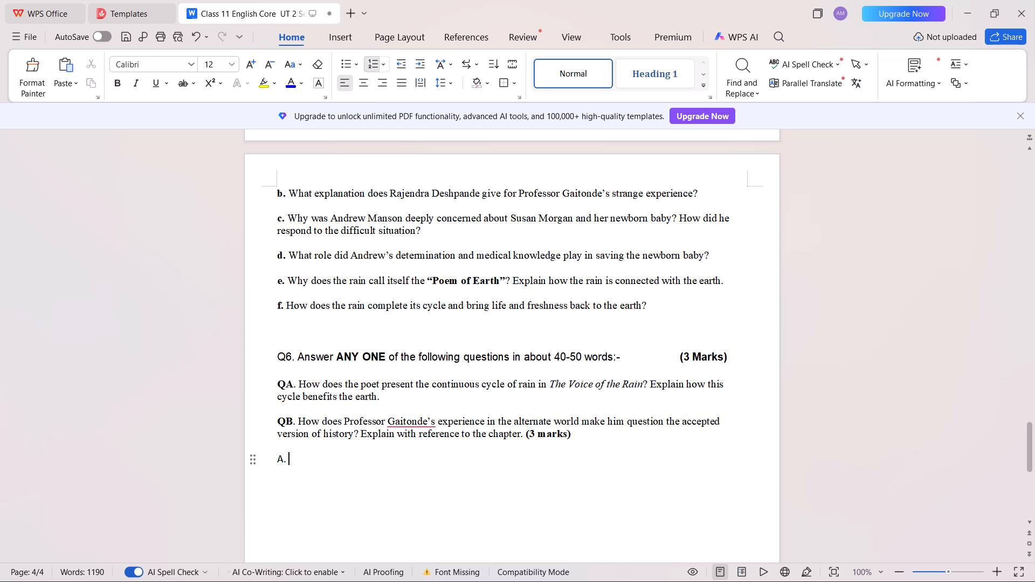
pyautogui.press('BackSpace')
# Delete "(3 marks)" from the end of the QB question about Professor Gaitonde.
pyautogui.click(577, 432)
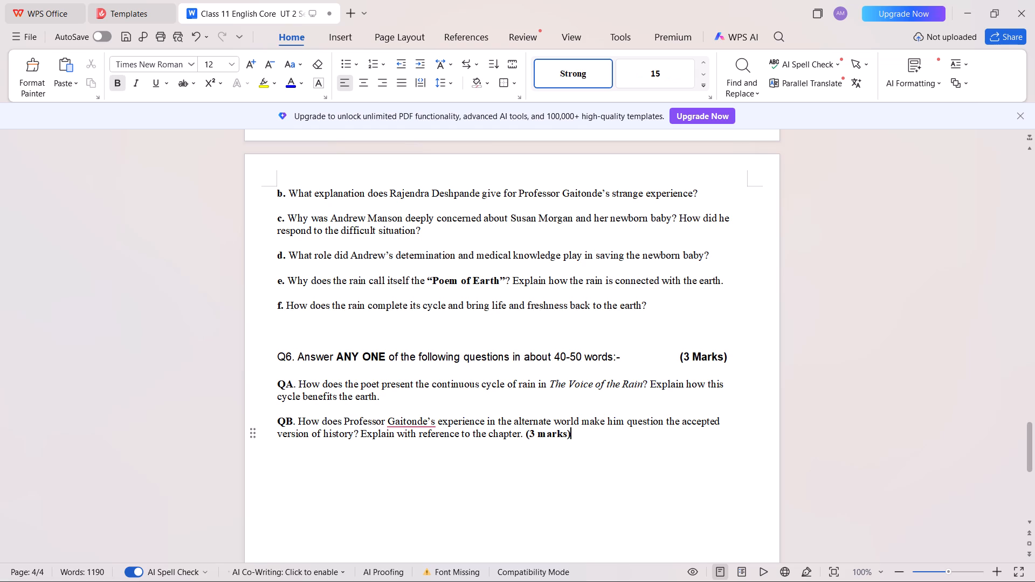
pyautogui.press('BackSpace')
pyautogui.press('BackSpace')
pyautogui.press('BackSpace')
pyautogui.press('BackSpace')
pyautogui.press('BackSpace')
pyautogui.press('BackSpace')
pyautogui.press('BackSpace')
pyautogui.press('BackSpace')
pyautogui.press('BackSpace')
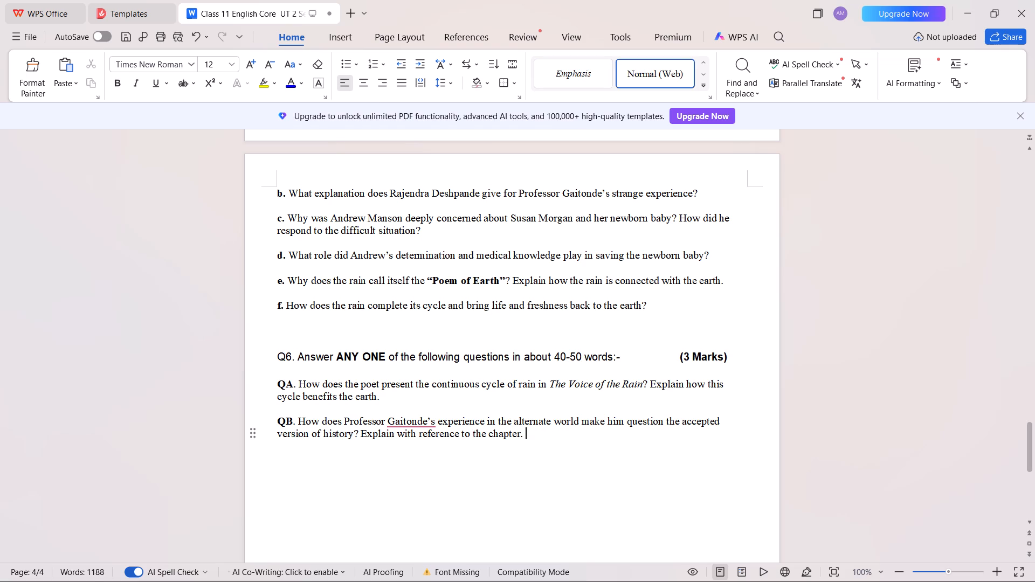
# Add a line of twelve asterisks below the QB question as the paper's end marker.
pyautogui.press('Return')
pyautogui.hotkey('shift', '*')
pyautogui.hotkey('shift', '*')
pyautogui.hotkey('shift', '*')
pyautogui.hotkey('shift', '*')
pyautogui.hotkey('shift', '*')
pyautogui.hotkey('shift', '*')
pyautogui.hotkey('shift', '*')
pyautogui.hotkey('shift', '*')
pyautogui.hotkey('shift', '*')
pyautogui.hotkey('shift', '*')
pyautogui.hotkey('shift', '*')
pyautogui.hotkey('shift', '*')
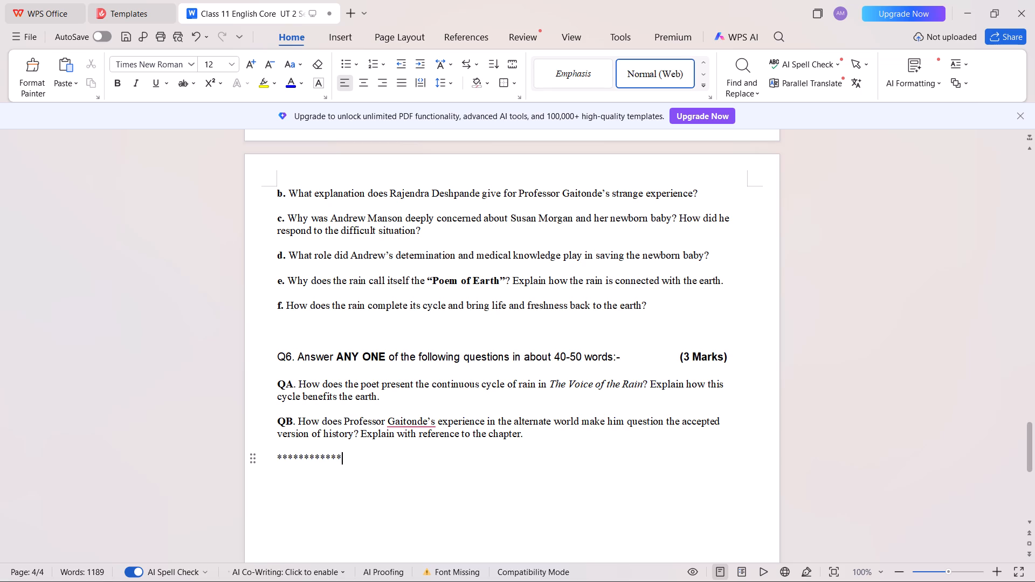
# Centre the line of asterisks at the end of the paper.
pyautogui.click(274, 455)
pyautogui.moveTo(274, 455); pyautogui.dragTo(414, 462, button='right')
pyautogui.moveTo(342, 458); pyautogui.dragTo(275, 454)
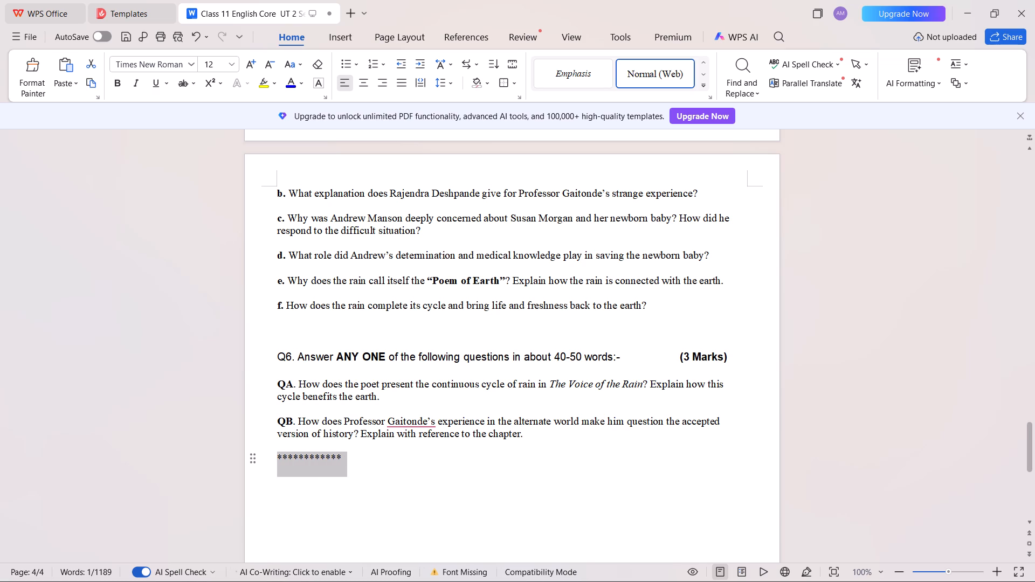
pyautogui.moveTo(275, 454); pyautogui.dragTo(275, 456)
pyautogui.click(361, 81)
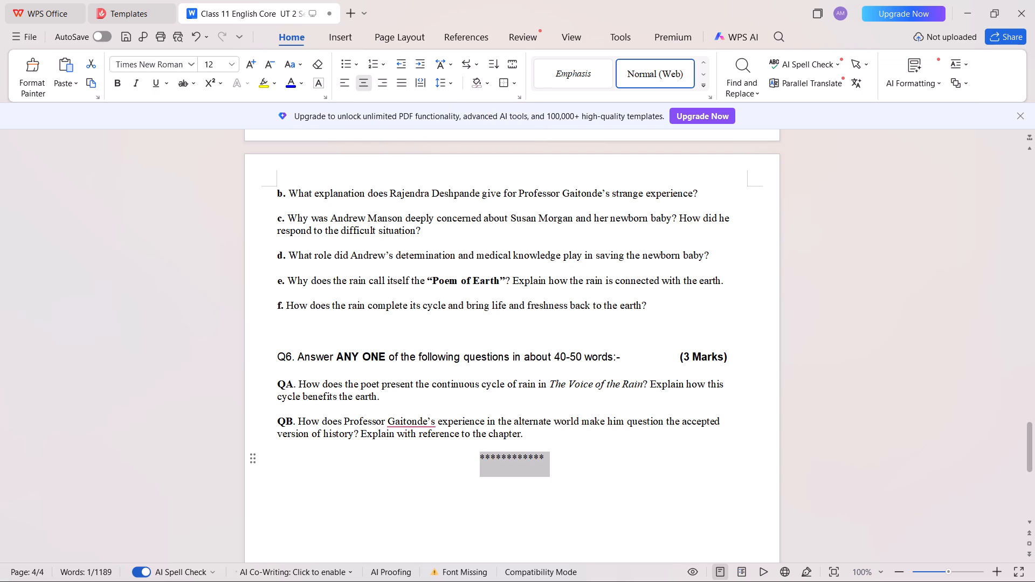
pyautogui.click(641, 495)
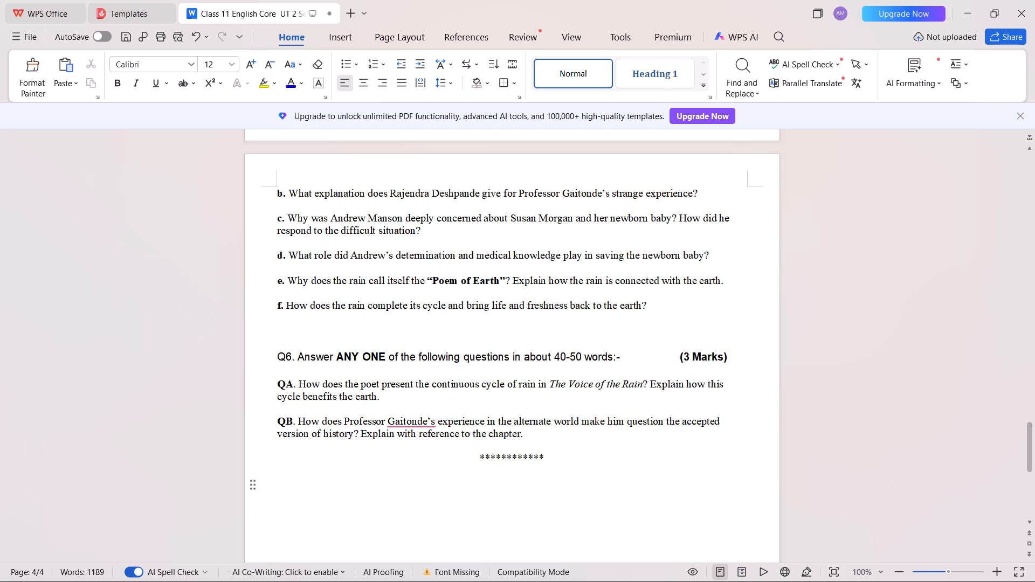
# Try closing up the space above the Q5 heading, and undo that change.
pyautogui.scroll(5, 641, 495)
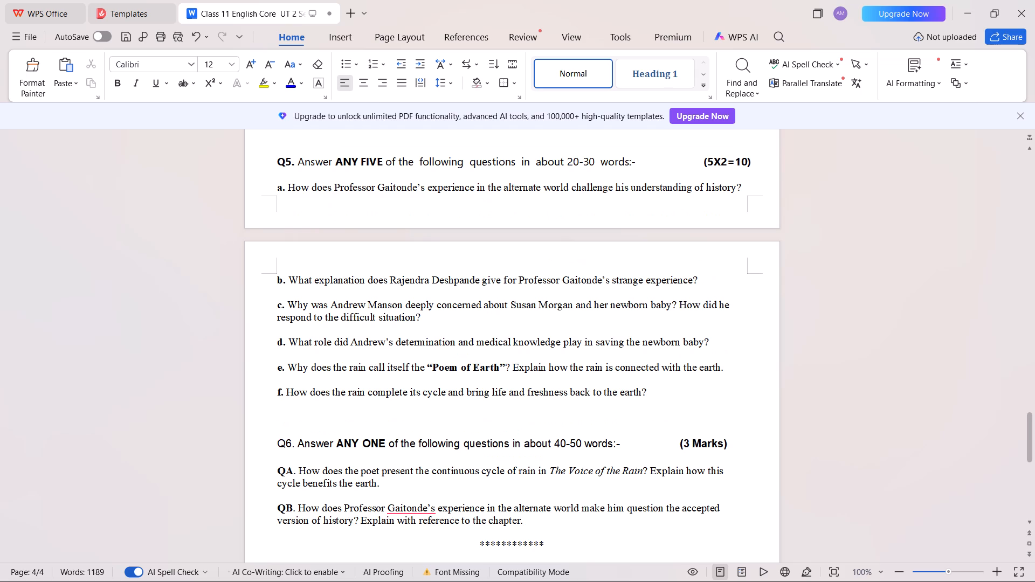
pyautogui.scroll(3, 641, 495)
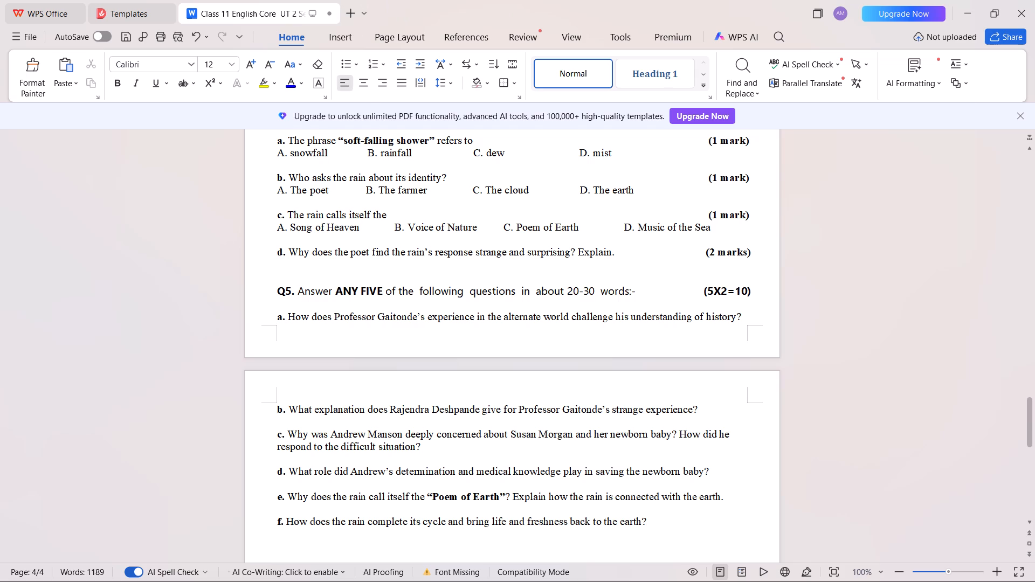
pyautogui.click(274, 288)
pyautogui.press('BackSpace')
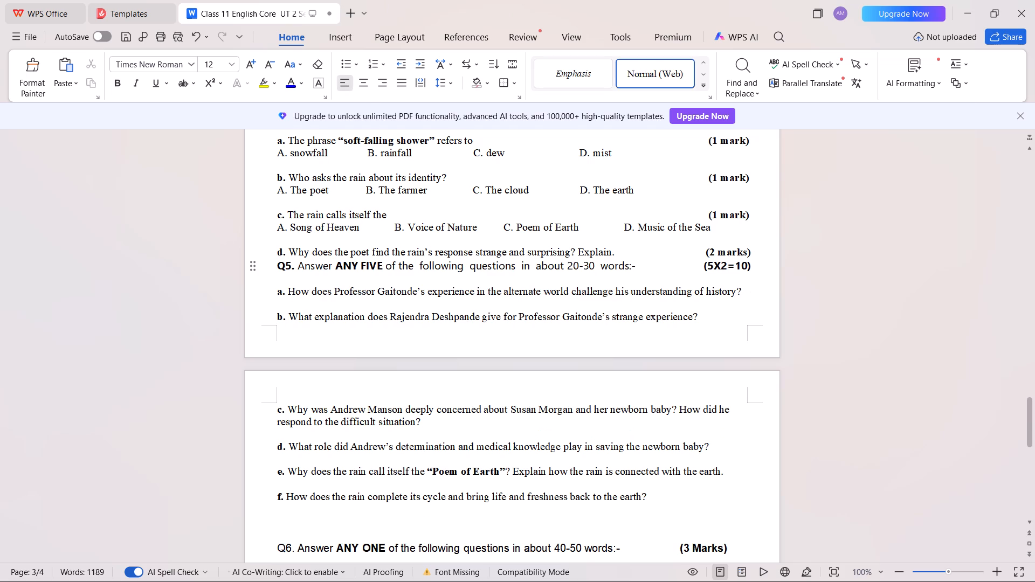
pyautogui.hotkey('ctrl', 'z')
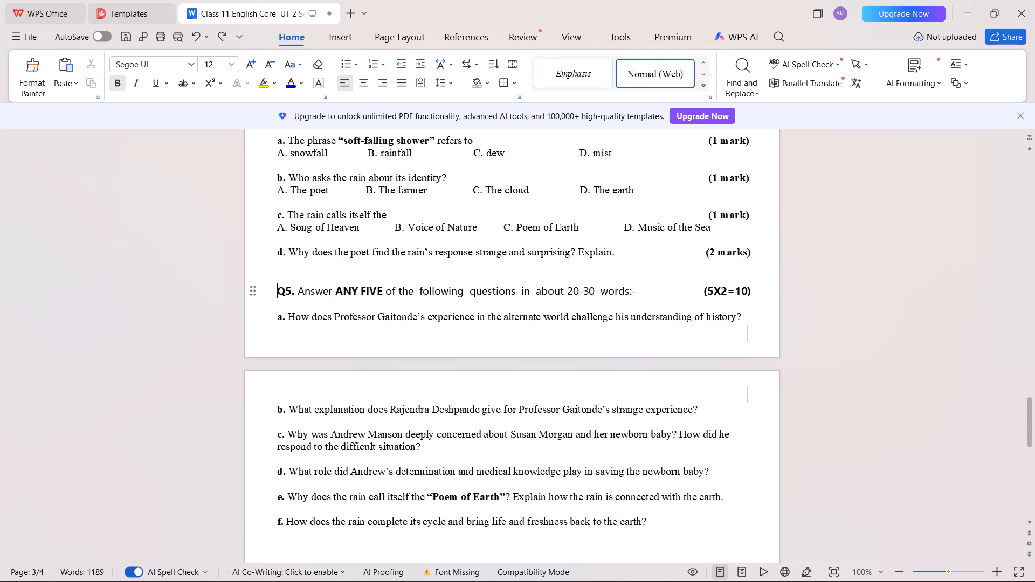
# Save the question paper, leaving no text selected around the Q5 heading.
pyautogui.click(274, 288)
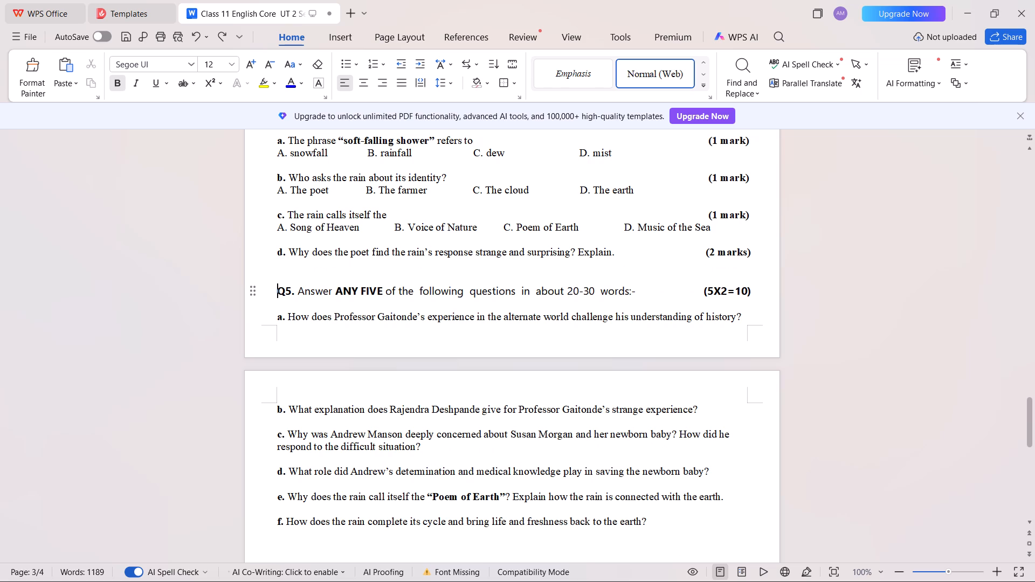
pyautogui.hotkey('ctrl', 's')
pyautogui.keyDown('ctrl'); pyautogui.click(274, 288); pyautogui.keyUp('ctrl')
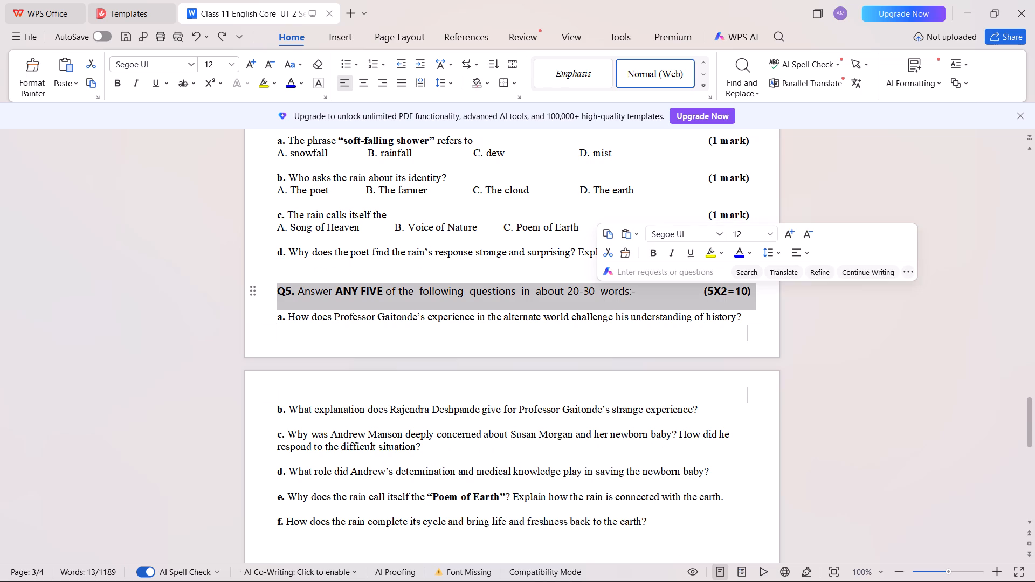
pyautogui.click(867, 337)
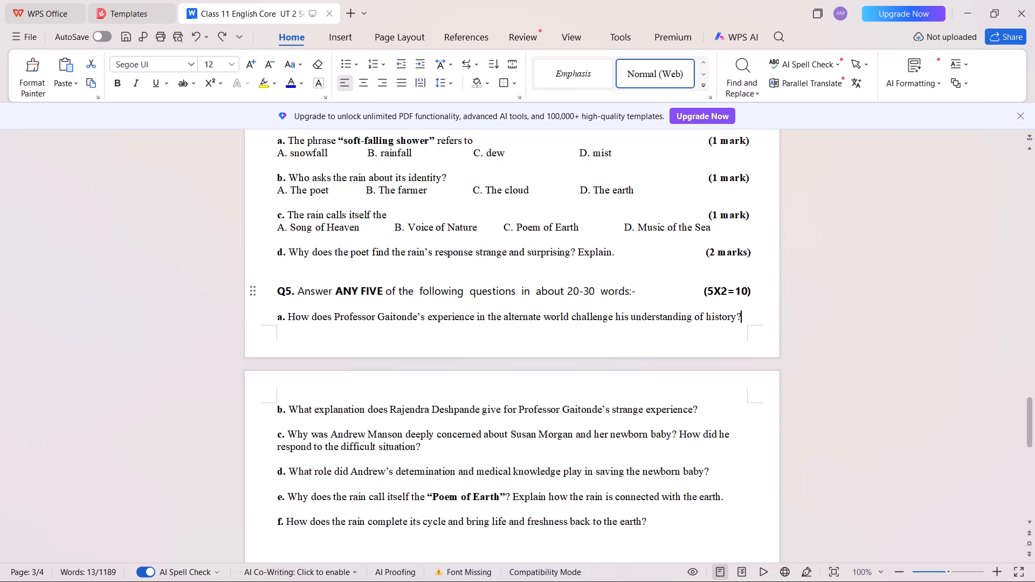
# Save the question paper.
pyautogui.hotkey('ctrl', 's')
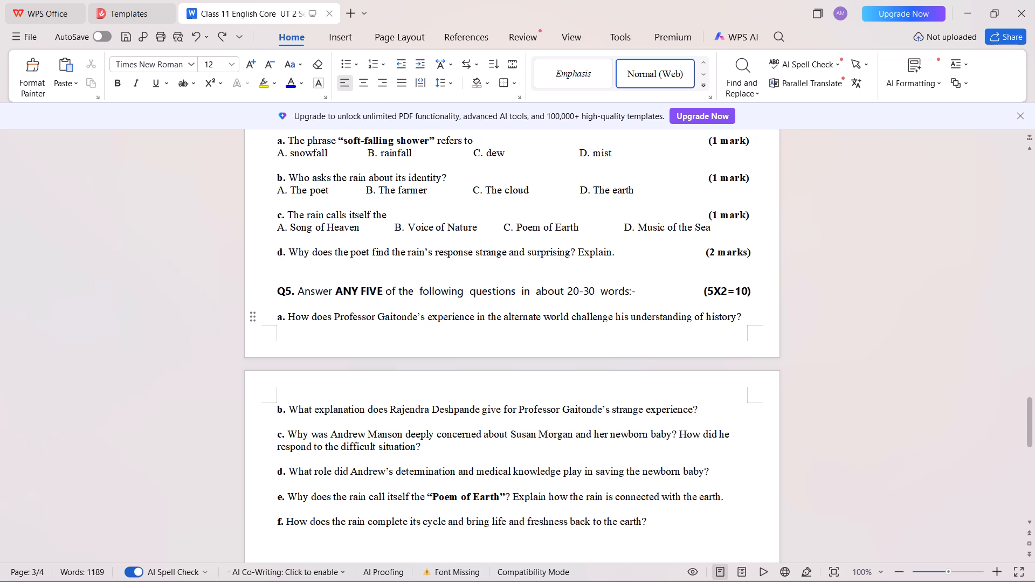
# Remove the underline from the whole "Time: 2 Hours … M. M. 40" line in the paper's header.
pyautogui.scroll(10, 867, 337)
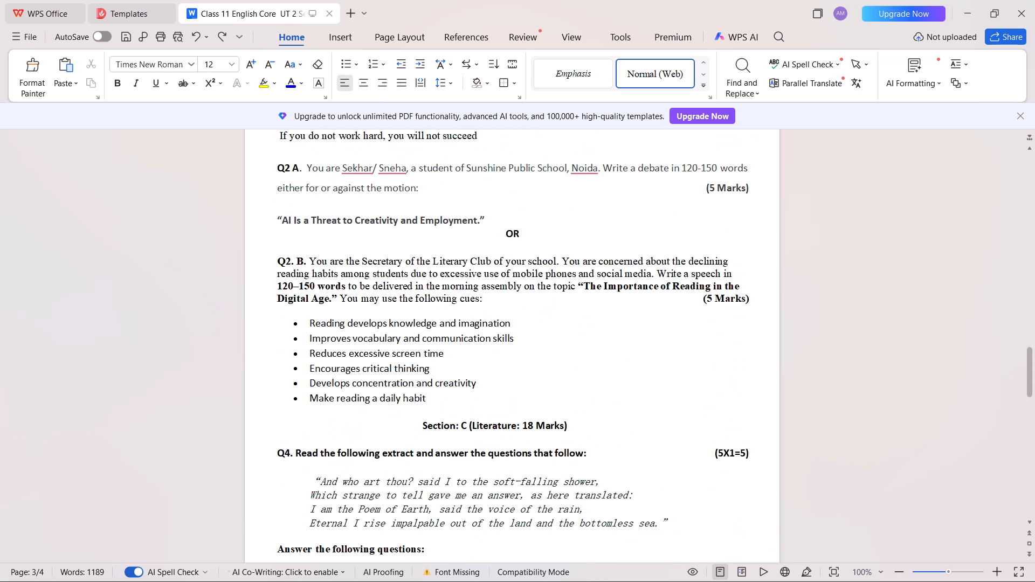
pyautogui.scroll(20, 858, 344)
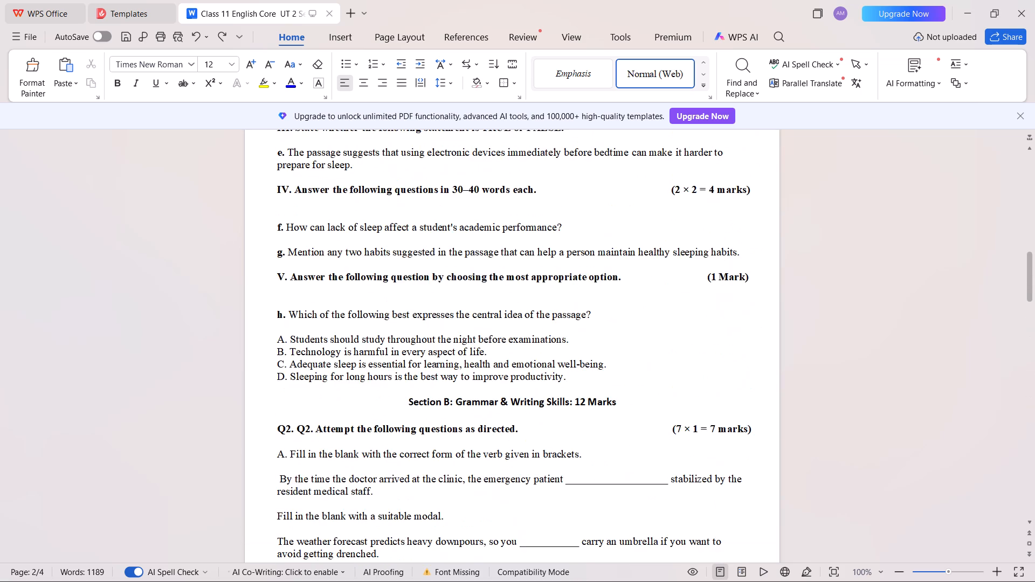
pyautogui.scroll(14, 858, 344)
pyautogui.scroll(7, 858, 344)
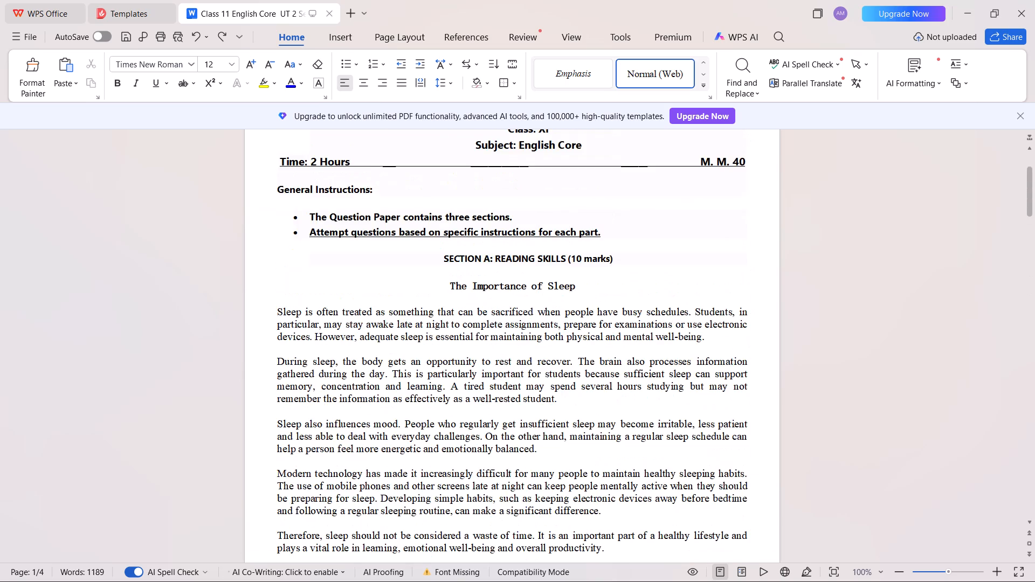
pyautogui.scroll(5, 858, 344)
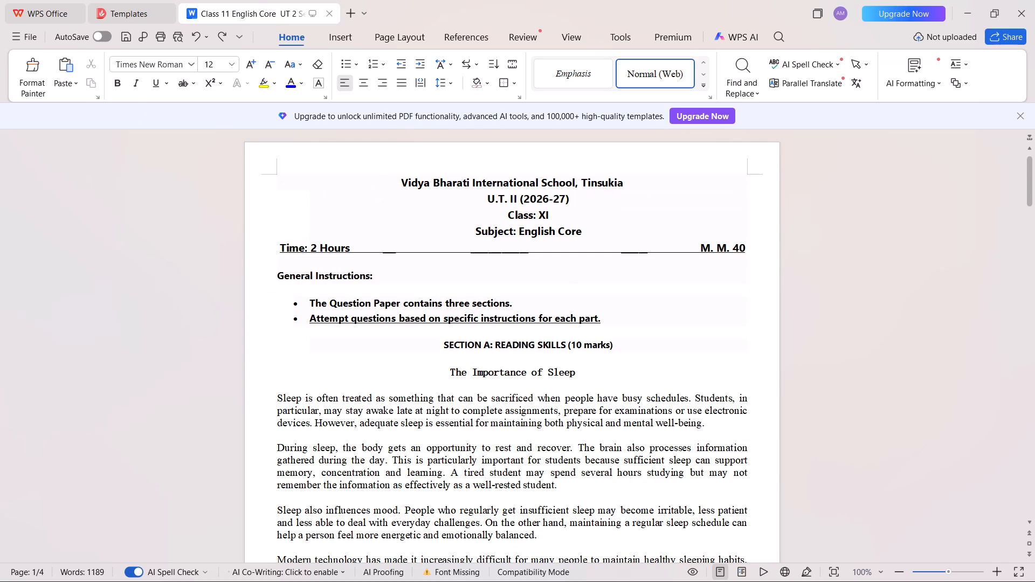
pyautogui.moveTo(277, 247); pyautogui.dragTo(364, 251)
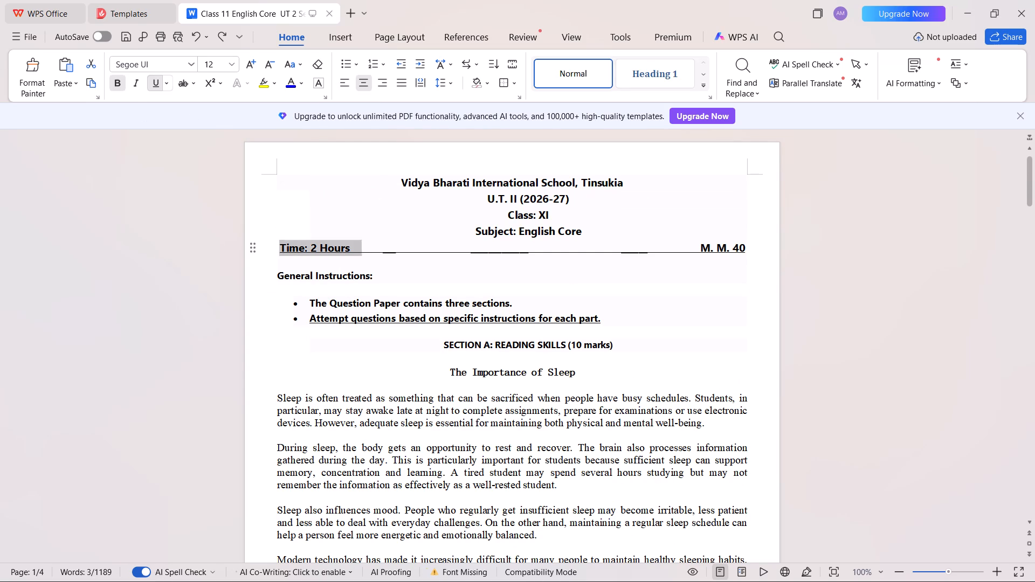
pyautogui.moveTo(364, 251); pyautogui.dragTo(566, 259)
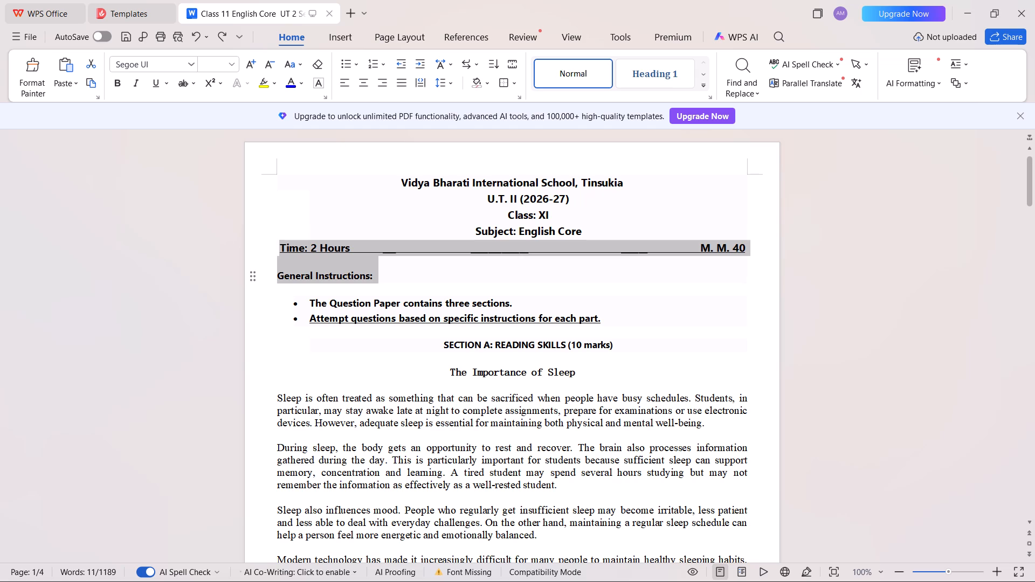
pyautogui.moveTo(566, 259); pyautogui.dragTo(764, 252)
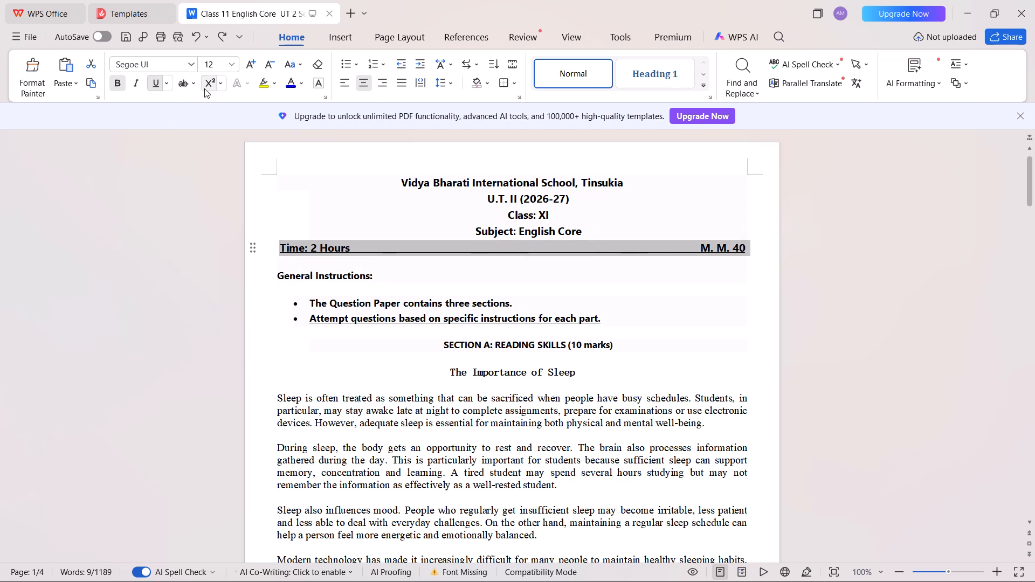
pyautogui.click(150, 81)
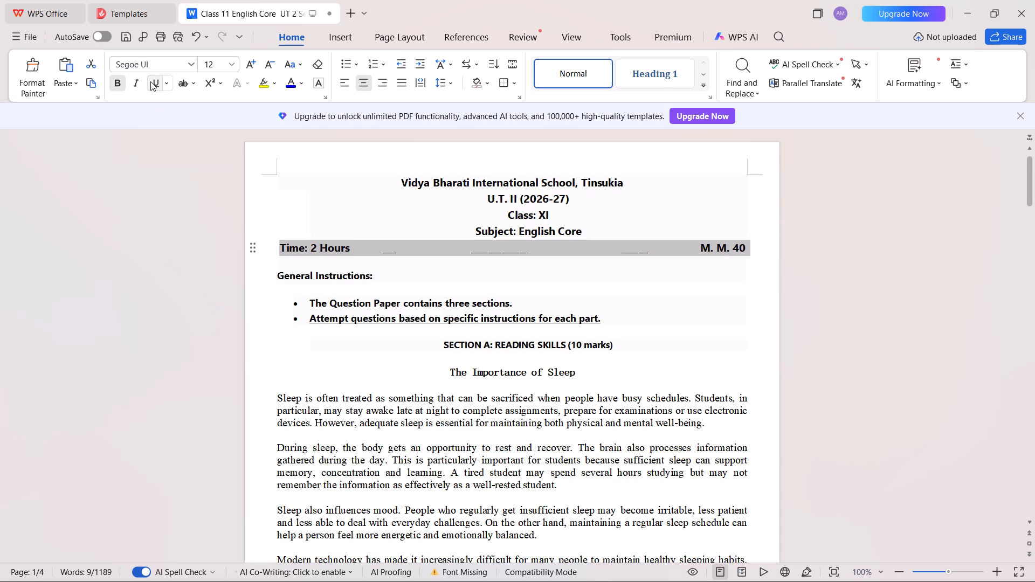
pyautogui.click(668, 283)
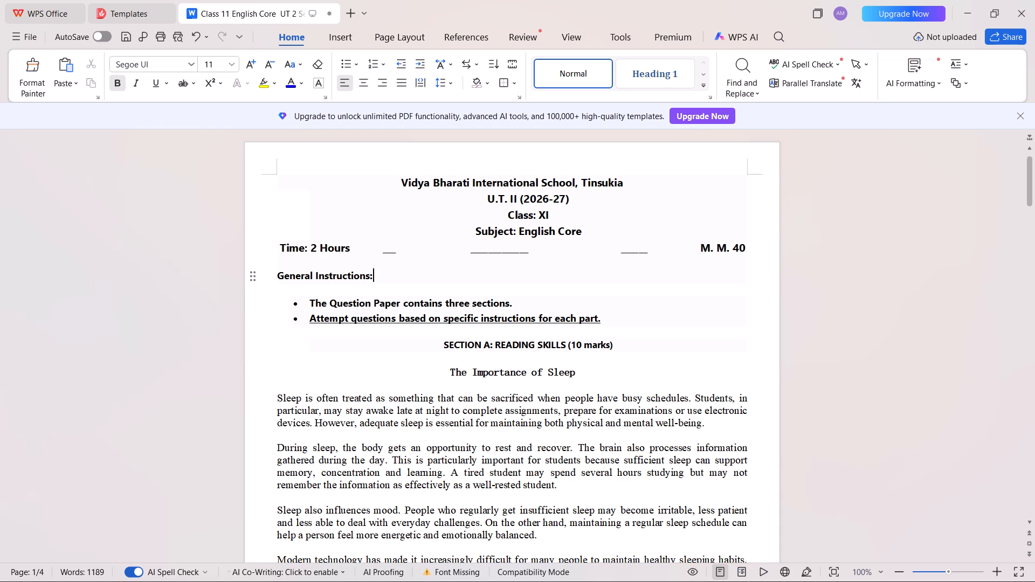
# Delete the three stray underscore segments and the spacing around them between "Time: 2 Hours" and "M. M. 40".
pyautogui.click(659, 253)
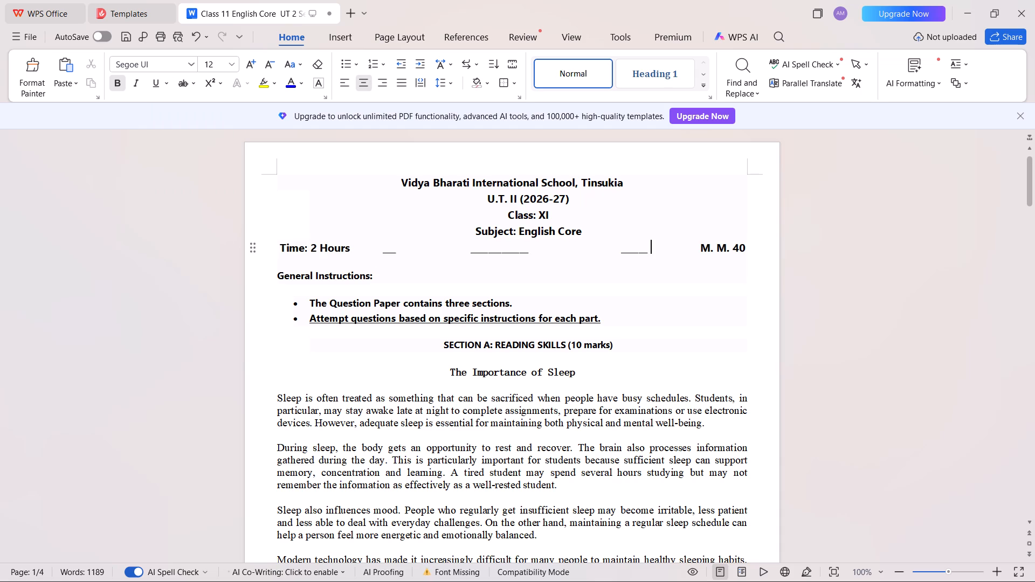
pyautogui.press('BackSpace')
pyautogui.press('BackSpace')
pyautogui.press('BackSpace')
pyautogui.press('BackSpace')
pyautogui.press('BackSpace')
pyautogui.press('BackSpace')
pyautogui.press('BackSpace')
pyautogui.press('BackSpace')
pyautogui.press('BackSpace')
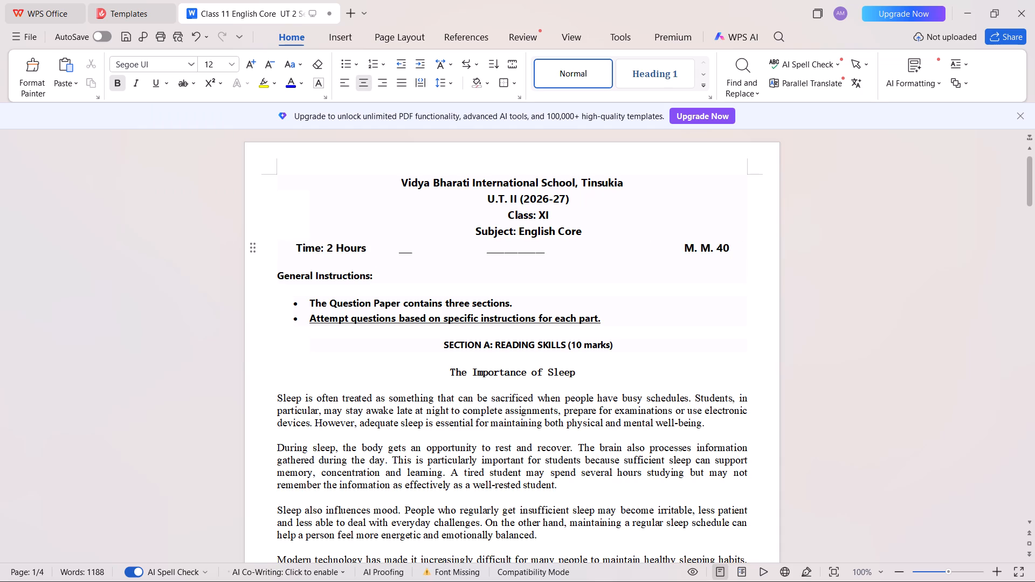
pyautogui.press('BackSpace')
pyautogui.press('BackSpace')
pyautogui.press('BackSpace')
pyautogui.press('BackSpace')
pyautogui.press('BackSpace')
pyautogui.press('BackSpace')
pyautogui.press('BackSpace')
pyautogui.press('BackSpace')
pyautogui.press('BackSpace')
pyautogui.press('BackSpace')
pyautogui.press('BackSpace')
pyautogui.press('BackSpace')
pyautogui.press('BackSpace')
pyautogui.press('BackSpace')
pyautogui.press('BackSpace')
pyautogui.press('BackSpace')
pyautogui.press('BackSpace')
pyautogui.press('BackSpace')
pyautogui.press('BackSpace')
pyautogui.press('BackSpace')
pyautogui.press('BackSpace')
pyautogui.press('BackSpace')
pyautogui.press('BackSpace')
pyautogui.press('BackSpace')
pyautogui.press('BackSpace')
pyautogui.press('BackSpace')
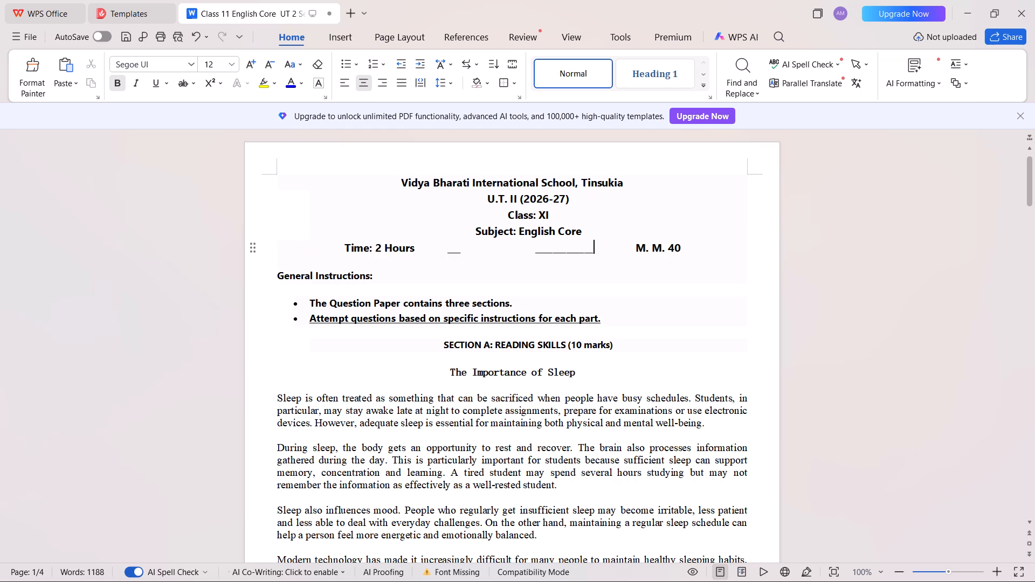
pyautogui.press('BackSpace')
pyautogui.press('BackSpace')
pyautogui.press('BackSpace')
pyautogui.press('BackSpace')
pyautogui.press('BackSpace')
pyautogui.press('BackSpace')
pyautogui.press('BackSpace')
pyautogui.press('BackSpace')
pyautogui.press('BackSpace')
pyautogui.press('BackSpace')
pyautogui.press('BackSpace')
pyautogui.press('BackSpace')
pyautogui.press('BackSpace')
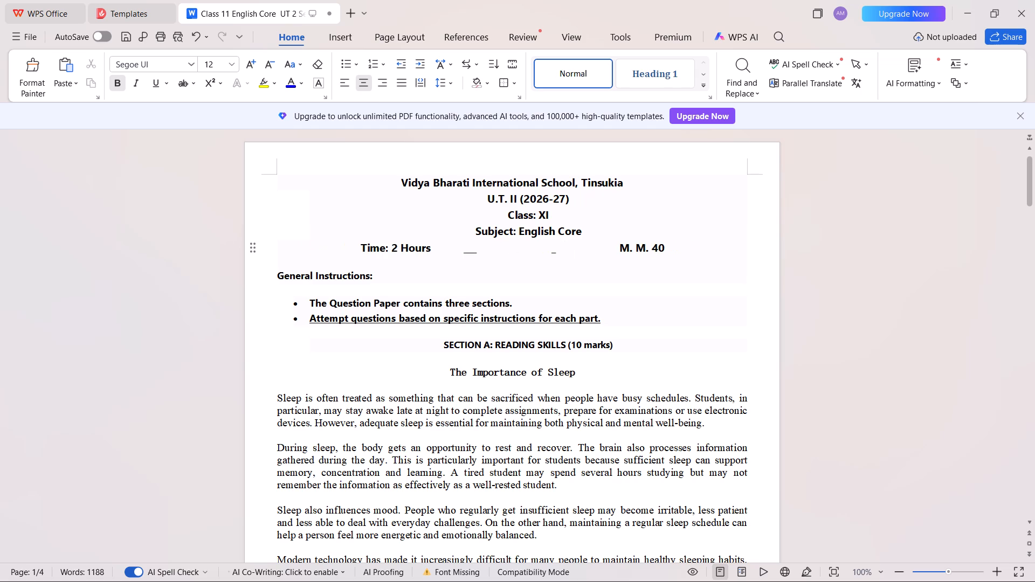
pyautogui.press('BackSpace')
pyautogui.press('BackSpace')
pyautogui.press('BackSpace')
pyautogui.press('BackSpace')
pyautogui.press('BackSpace')
pyautogui.press('BackSpace')
pyautogui.press('BackSpace')
pyautogui.press('BackSpace')
pyautogui.press('BackSpace')
pyautogui.press('BackSpace')
pyautogui.press('BackSpace')
pyautogui.press('BackSpace')
pyautogui.press('BackSpace')
pyautogui.press('BackSpace')
pyautogui.press('BackSpace')
pyautogui.press('BackSpace')
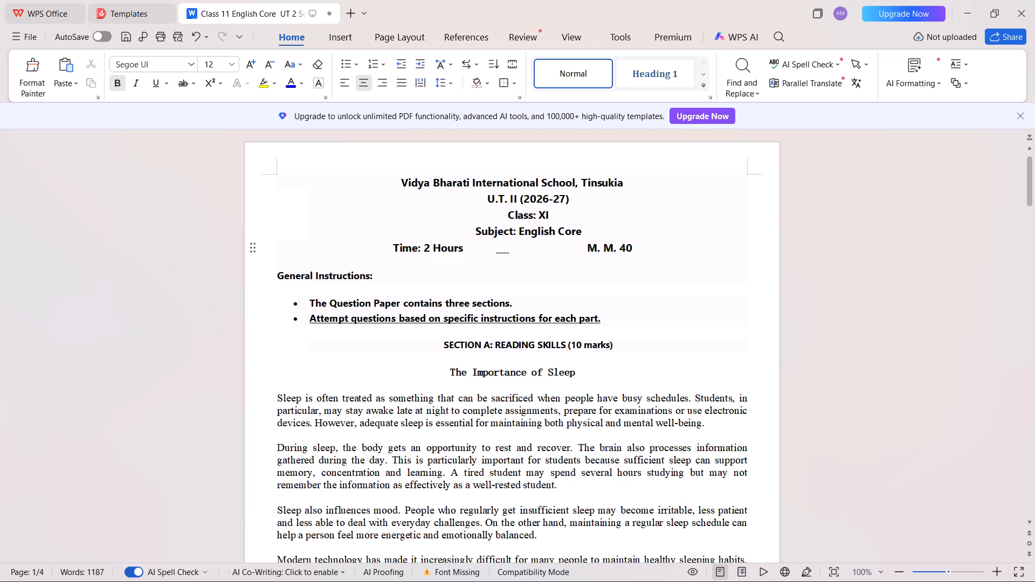
pyautogui.press('BackSpace')
pyautogui.press('BackSpace')
pyautogui.press('BackSpace')
pyautogui.press('BackSpace')
pyautogui.press('BackSpace')
pyautogui.press('BackSpace')
pyautogui.press('BackSpace')
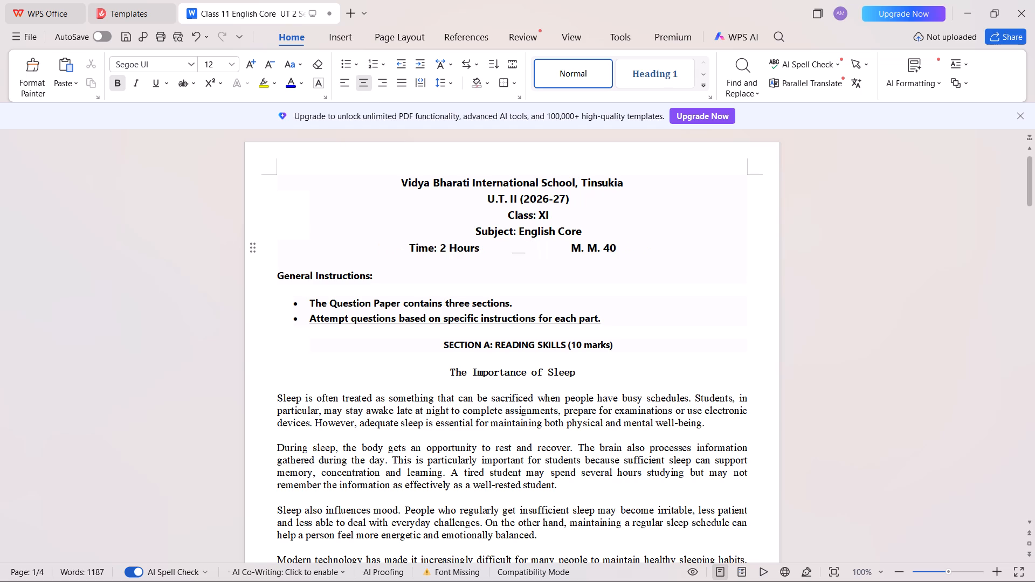
pyautogui.press('BackSpace')
pyautogui.press('BackSpace')
pyautogui.press('BackSpace')
pyautogui.press('BackSpace')
pyautogui.press('BackSpace')
# Add seven spaces in the gap between "Time: 2 Hours" and "M. M. 40".
pyautogui.press('space')
pyautogui.press('space')
pyautogui.press('space')
pyautogui.press('space')
pyautogui.press('space')
pyautogui.press('space')
pyautogui.press('space')
# Bring the "Time: 2 Hours" line to the left margin, undoing its merge into the Subject line.
pyautogui.click(401, 248)
pyautogui.press('BackSpace')
pyautogui.press('BackSpace')
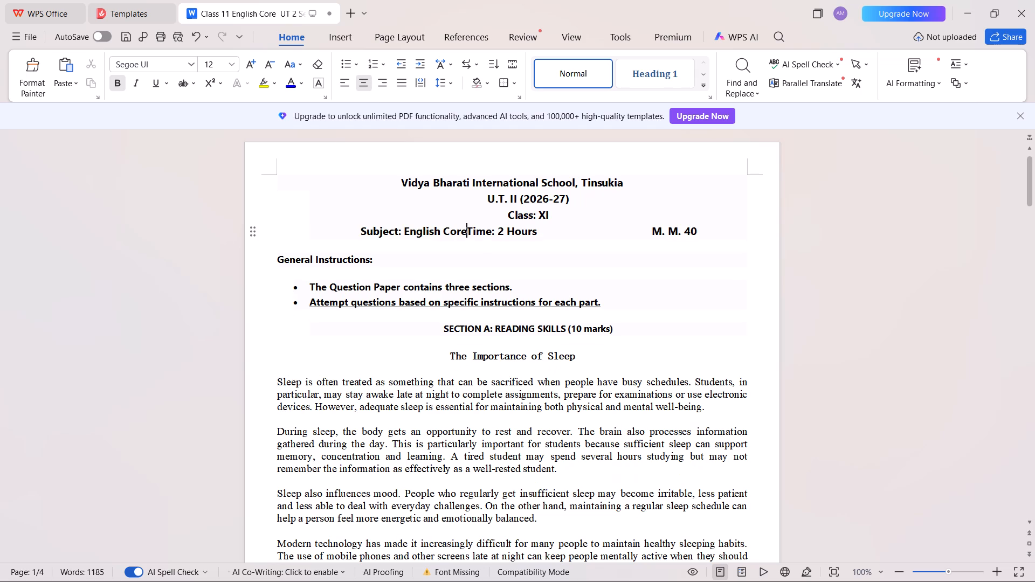
pyautogui.hotkey('ctrl', 'z')
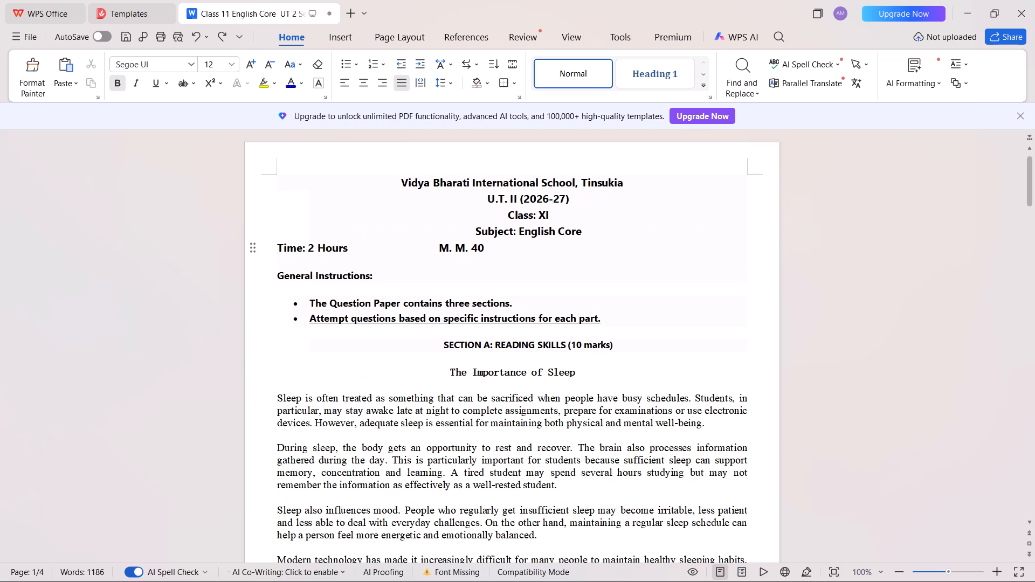
# Widen the gap after "Time: 2 Hours" with spaces and tabs so that "M. M. 40" sits near the right margin.
pyautogui.click(401, 248)
pyautogui.press('space')
pyautogui.press('space')
pyautogui.press('space')
pyautogui.press('space')
pyautogui.press('space')
pyautogui.press('space')
pyautogui.press('space')
pyautogui.press('space')
pyautogui.press('space')
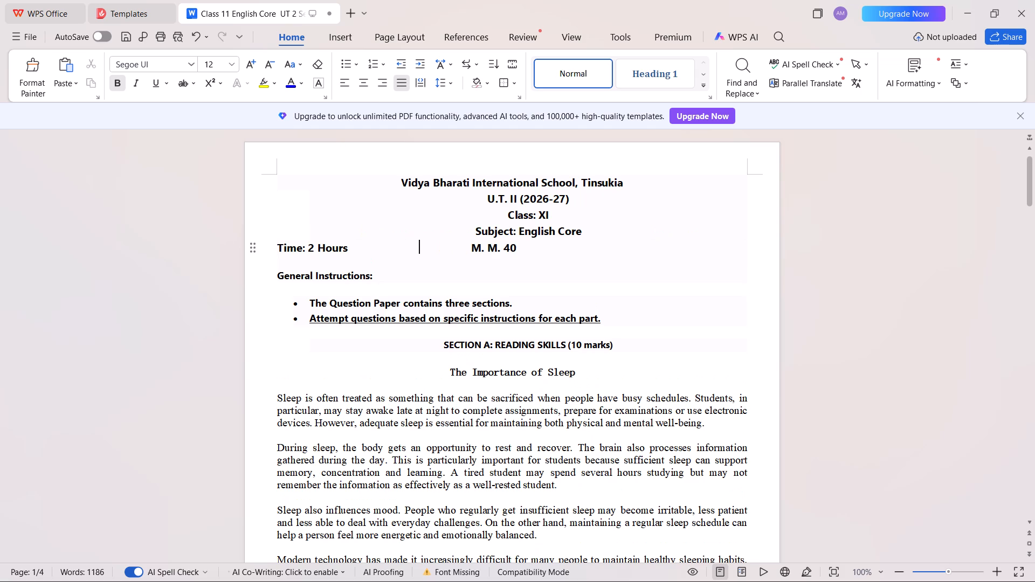
pyautogui.press('space')
pyautogui.press('space')
pyautogui.press('space')
pyautogui.press('Tab')
pyautogui.press('Tab')
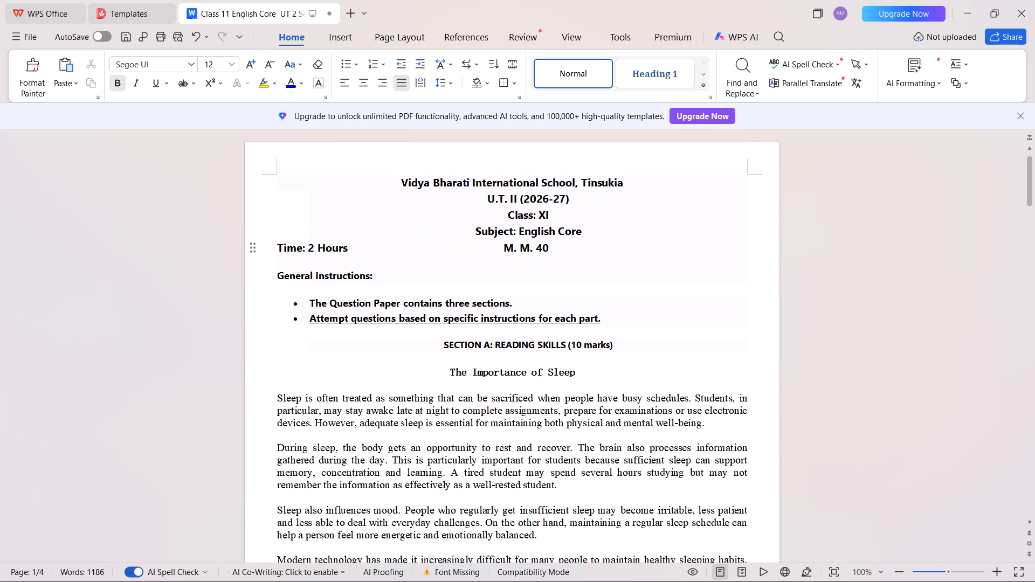
pyautogui.press('Tab')
pyautogui.press('Tab')
pyautogui.press('Tab')
pyautogui.press('Tab')
pyautogui.press('Tab')
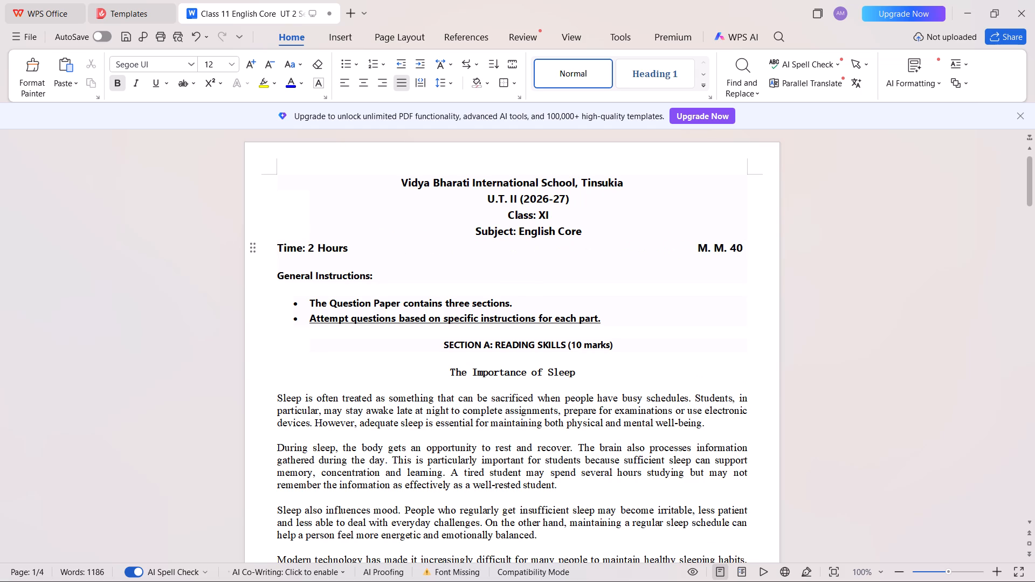
pyautogui.press('Tab')
pyautogui.press('BackSpace')
# Underline the full line running from "Time: 2 Hours" to "M. M. 40" and save the document.
pyautogui.moveTo(273, 246); pyautogui.dragTo(450, 271)
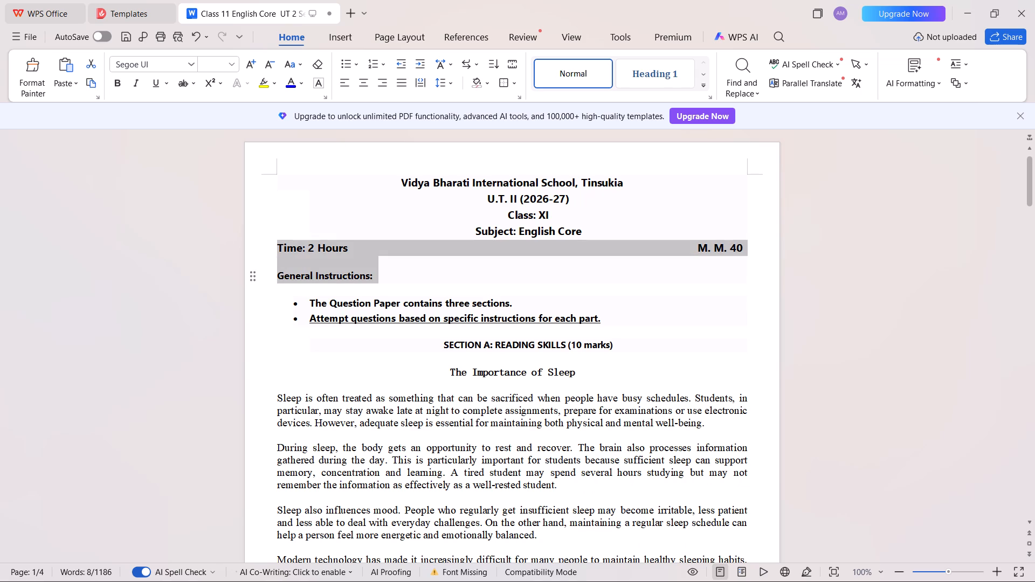
pyautogui.moveTo(450, 271); pyautogui.dragTo(458, 268)
pyautogui.moveTo(458, 268); pyautogui.dragTo(494, 247)
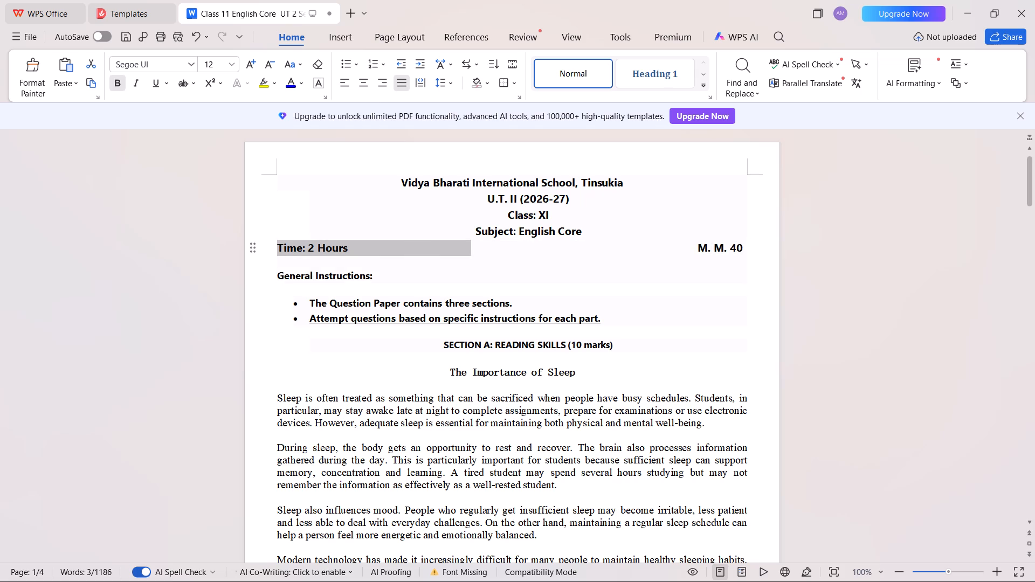
pyautogui.moveTo(494, 247); pyautogui.dragTo(489, 250)
pyautogui.moveTo(489, 250); pyautogui.dragTo(488, 250)
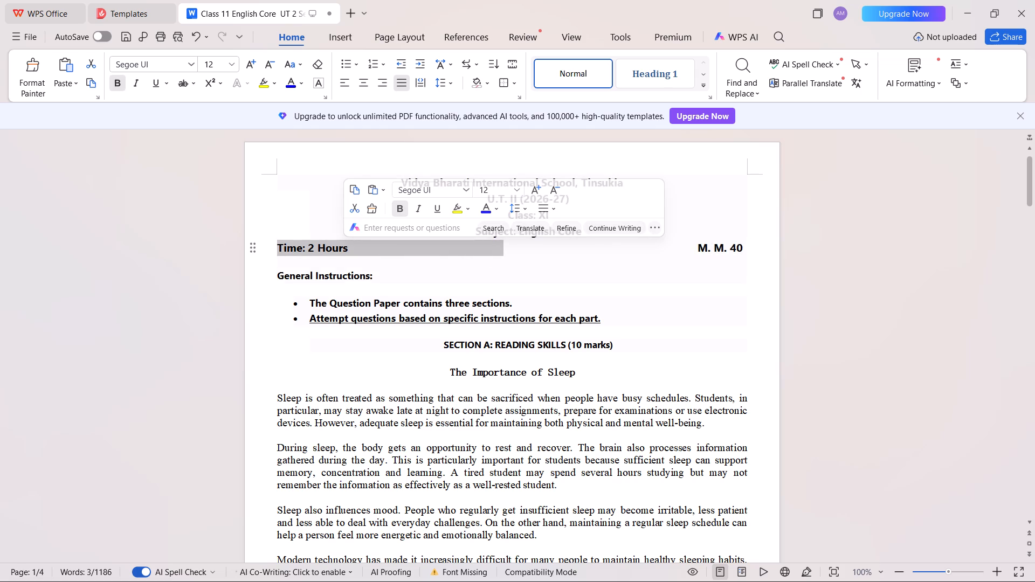
pyautogui.click(529, 258)
pyautogui.moveTo(272, 247); pyautogui.dragTo(618, 269)
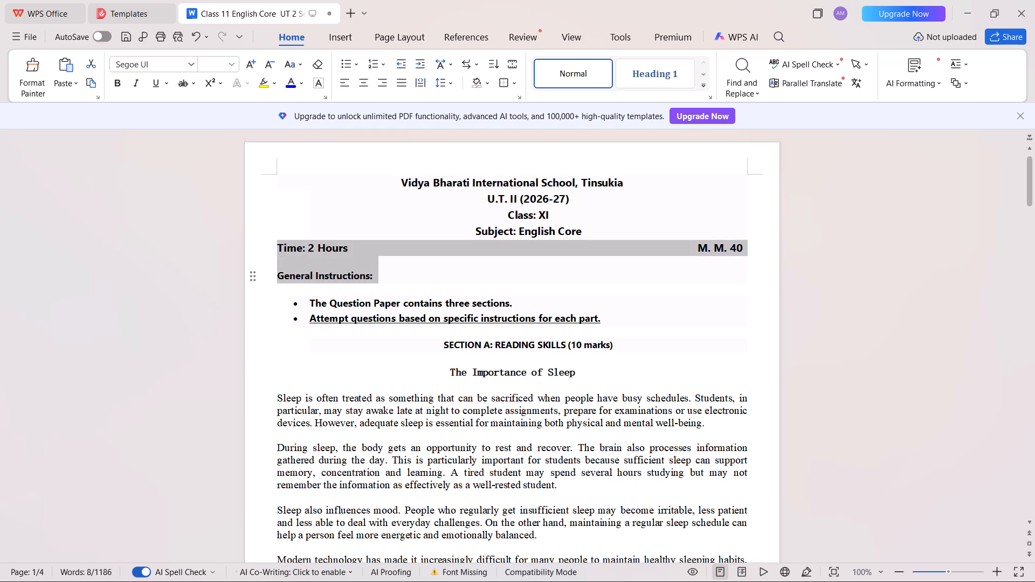
pyautogui.moveTo(618, 269); pyautogui.dragTo(750, 248)
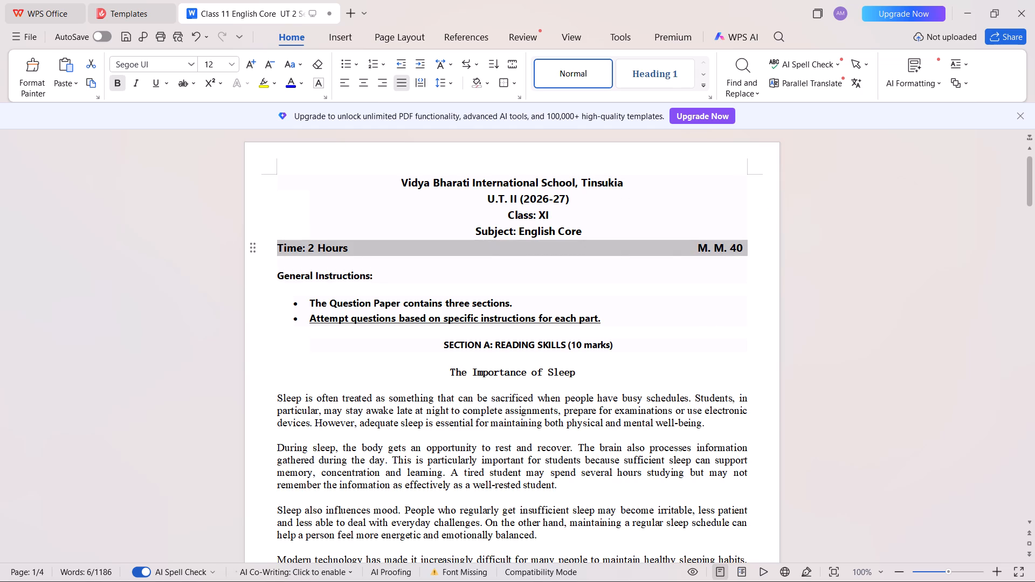
pyautogui.click(154, 79)
pyautogui.click(721, 187)
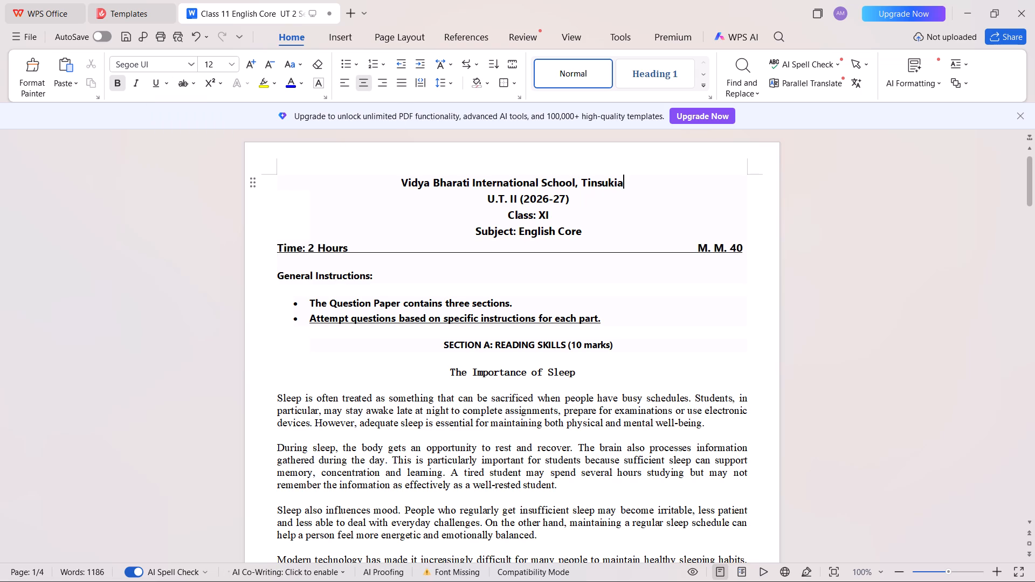
pyautogui.hotkey('ctrl', 's')
pyautogui.keyDown('ctrl'); pyautogui.click(721, 187); pyautogui.keyUp('ctrl')
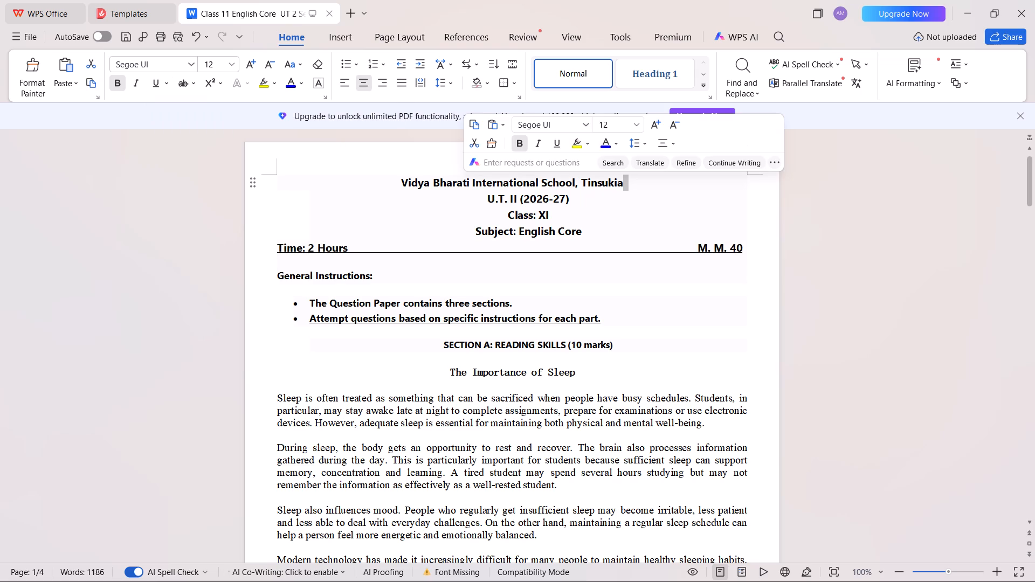
# Delete the "(1 mark)" label beside question c about the word "sacrificed" in Section A.
pyautogui.scroll(-5, 721, 187)
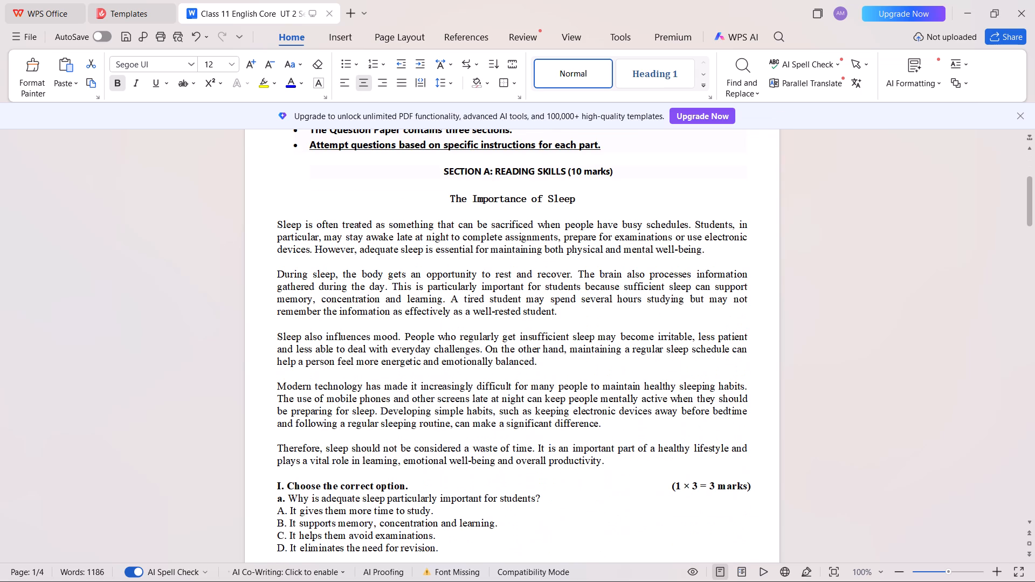
pyautogui.scroll(-3, 721, 187)
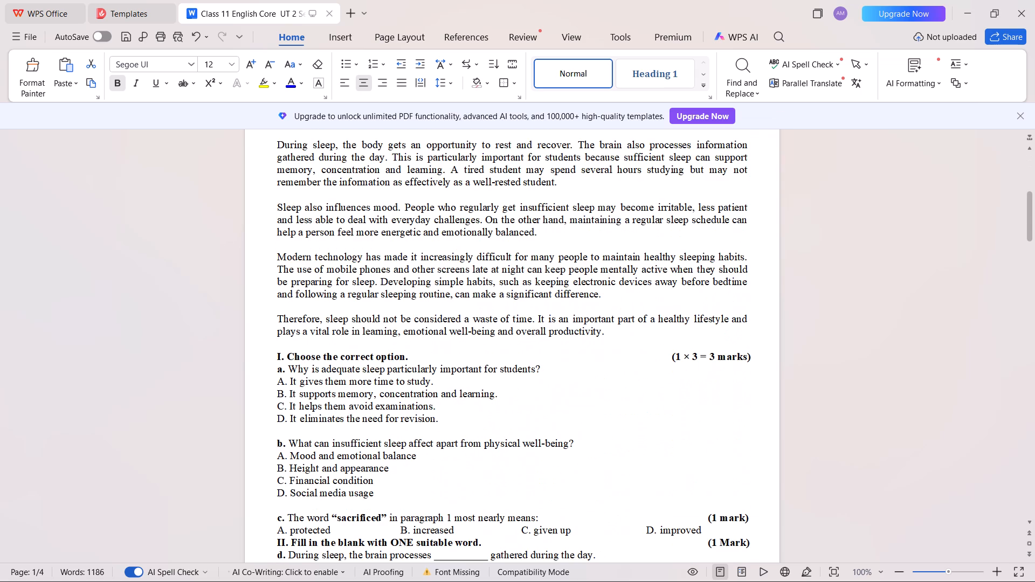
pyautogui.scroll(-3, 721, 187)
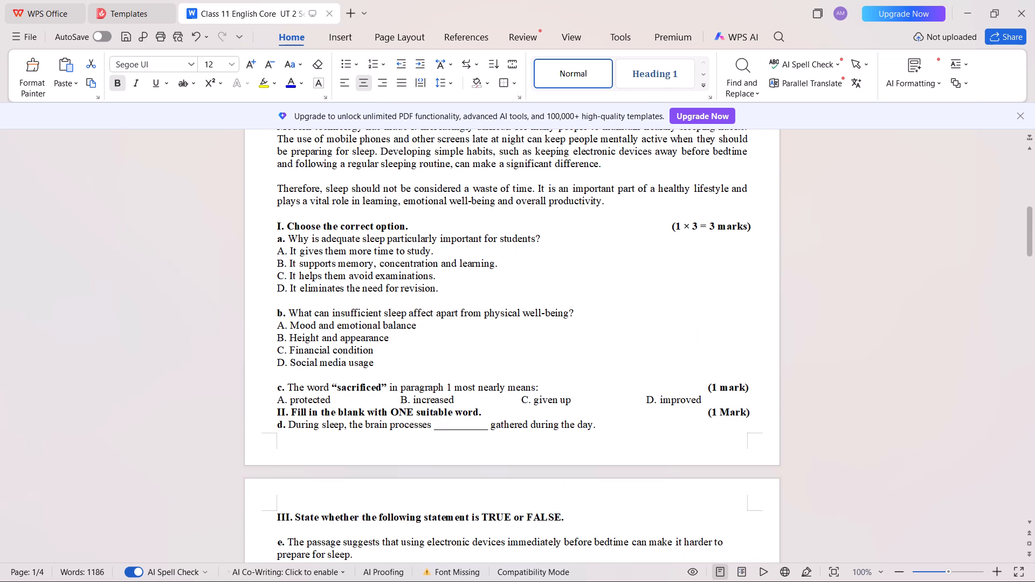
pyautogui.click(752, 386)
pyautogui.press('BackSpace')
pyautogui.press('BackSpace')
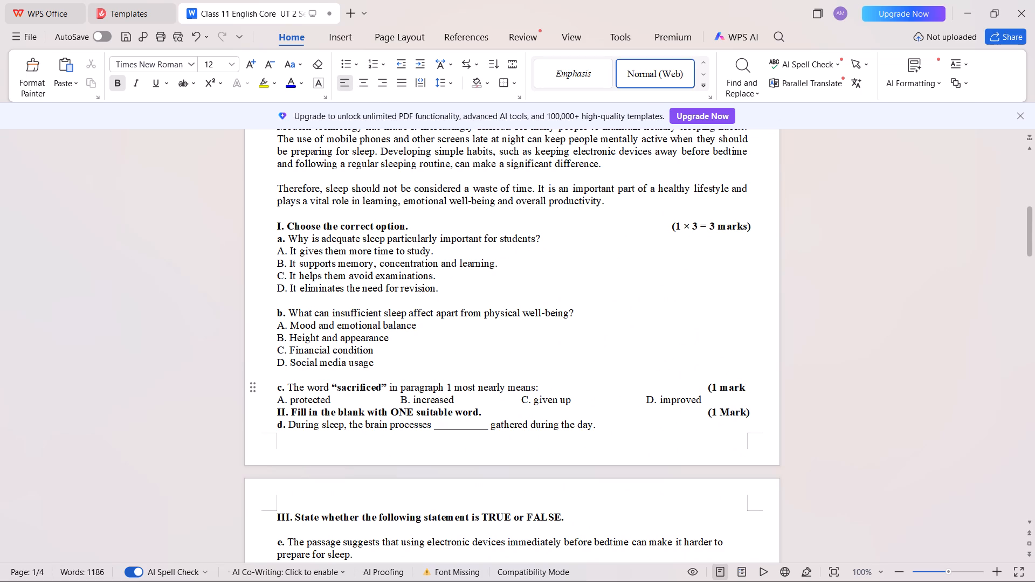
pyautogui.press('BackSpace')
pyautogui.press('BackSpace')
pyautogui.press('BackSpace')
pyautogui.press('BackSpace')
pyautogui.press('BackSpace')
pyautogui.press('BackSpace')
# Delete the "(1 Mark)" label from heading II, "Fill in the blank with ONE suitable word.".
pyautogui.click(753, 413)
pyautogui.press('BackSpace')
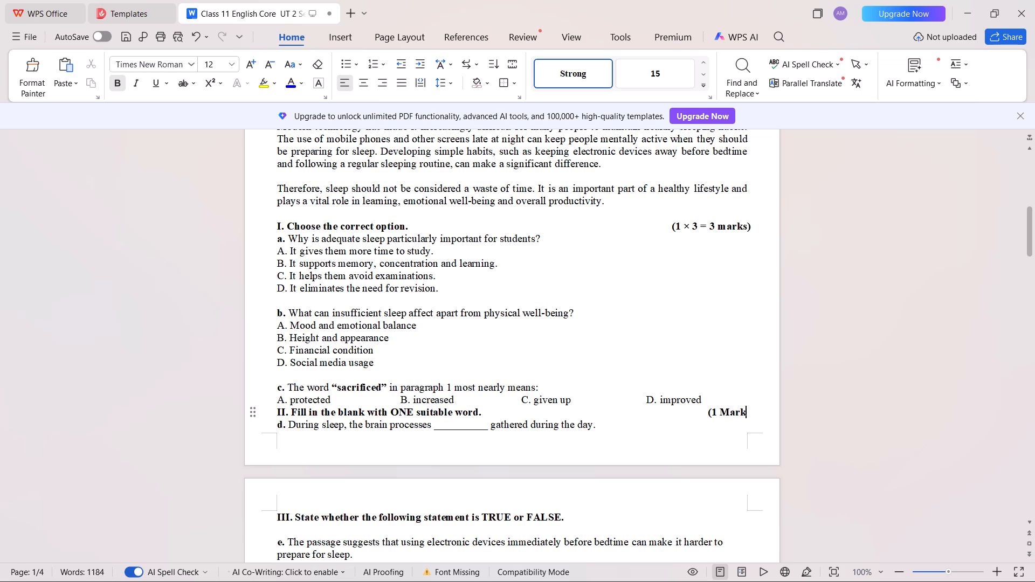
pyautogui.press('BackSpace')
pyautogui.press('BackSpace')
pyautogui.press('BackSpace')
pyautogui.press('BackSpace')
pyautogui.press('BackSpace')
pyautogui.press('BackSpace')
pyautogui.press('BackSpace')
# Add "(1 Mark)" on the line of question h about the passage's central idea, spaced out to near the right margin.
pyautogui.scroll(-5, 753, 413)
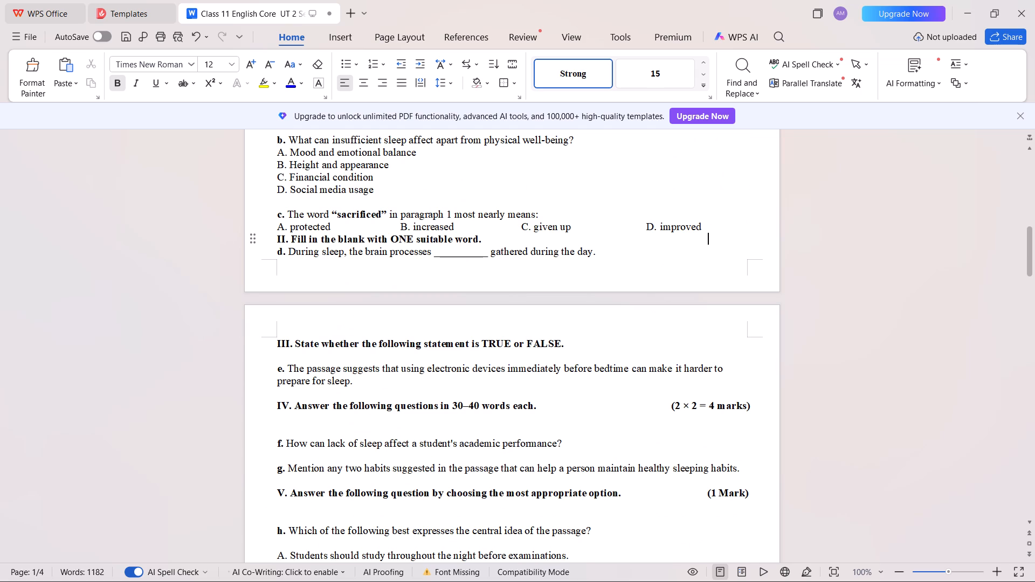
pyautogui.scroll(-4, 753, 413)
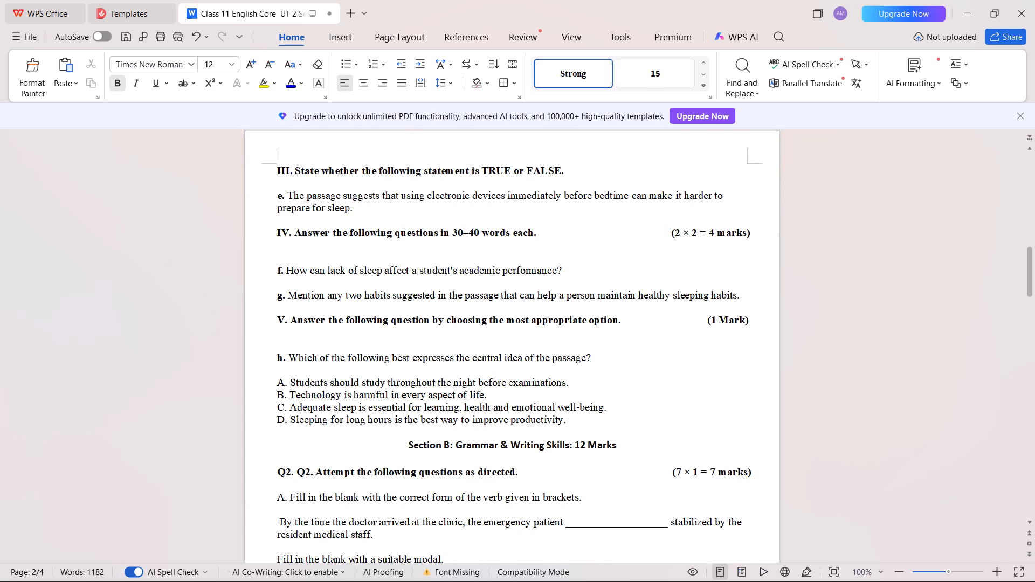
pyautogui.click(658, 355)
pyautogui.press('space')
pyautogui.press('space')
pyautogui.press('space')
pyautogui.press('space')
pyautogui.press('space')
pyautogui.press('space')
pyautogui.press('space')
pyautogui.press('space')
pyautogui.press('space')
pyautogui.press('space')
pyautogui.press('space')
pyautogui.press('space')
pyautogui.press('space')
pyautogui.press('space')
pyautogui.press('space')
pyautogui.press('space')
pyautogui.press('space')
pyautogui.press('space')
pyautogui.press('space')
pyautogui.press('space')
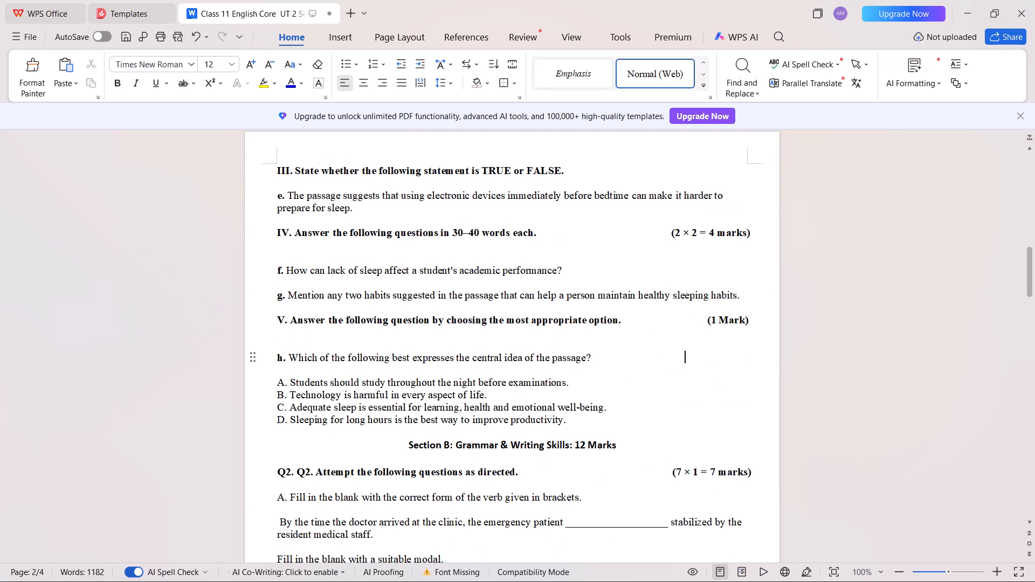
pyautogui.press('space')
pyautogui.press('space')
pyautogui.press('space')
pyautogui.press('space')
pyautogui.press('space')
pyautogui.press('space')
pyautogui.press('space')
pyautogui.press('space')
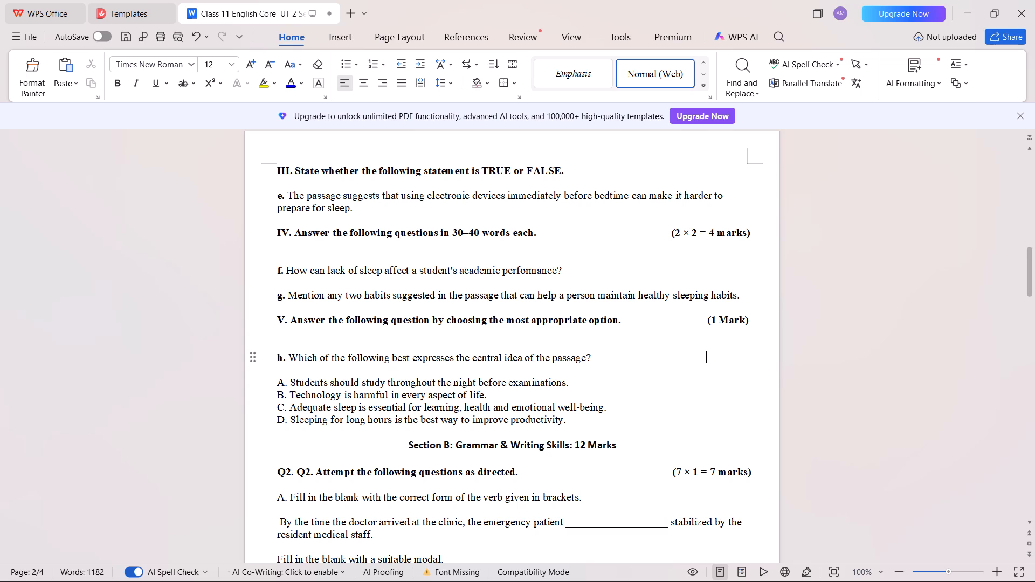
pyautogui.write('(1')
pyautogui.press('space')
pyautogui.write('Mar')
pyautogui.press('k')
pyautogui.hotkey('shift', ')')
# Make the "(1 Mark)" label beside question h bold.
pyautogui.click(764, 362)
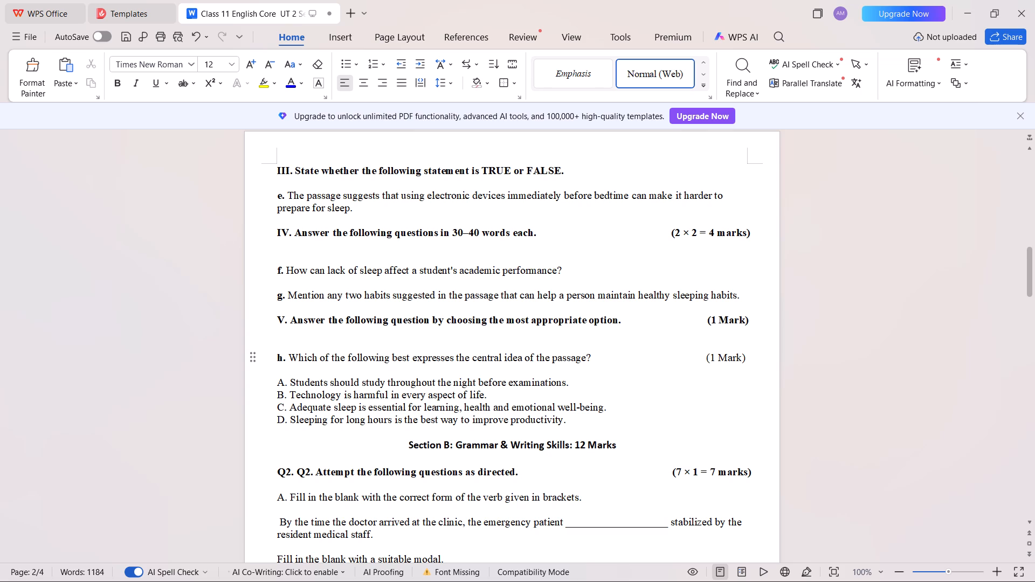
pyautogui.click(756, 358)
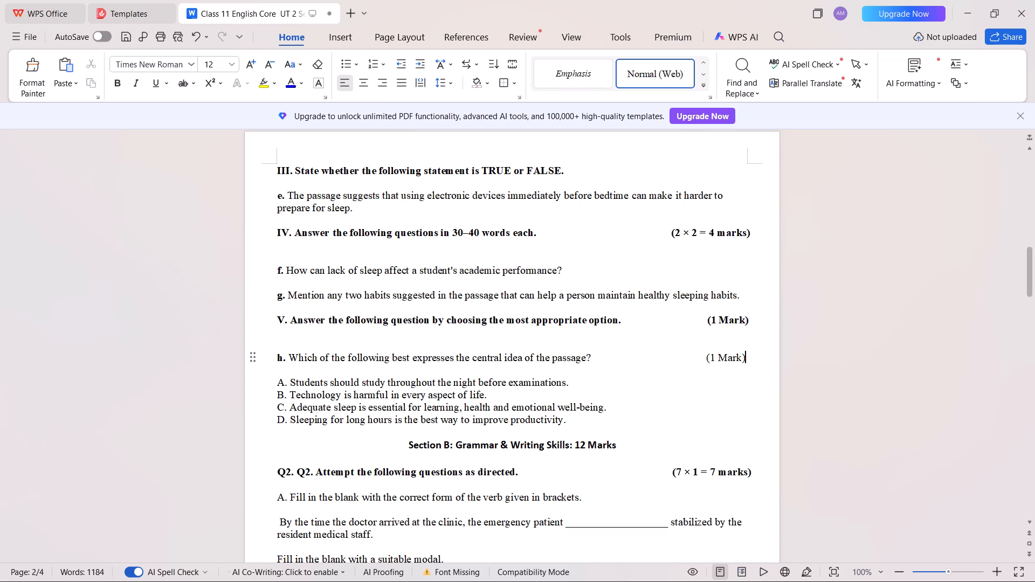
pyautogui.click(749, 361)
pyautogui.moveTo(747, 354); pyautogui.dragTo(747, 354)
pyautogui.moveTo(747, 354); pyautogui.dragTo(669, 358)
pyautogui.click(569, 321)
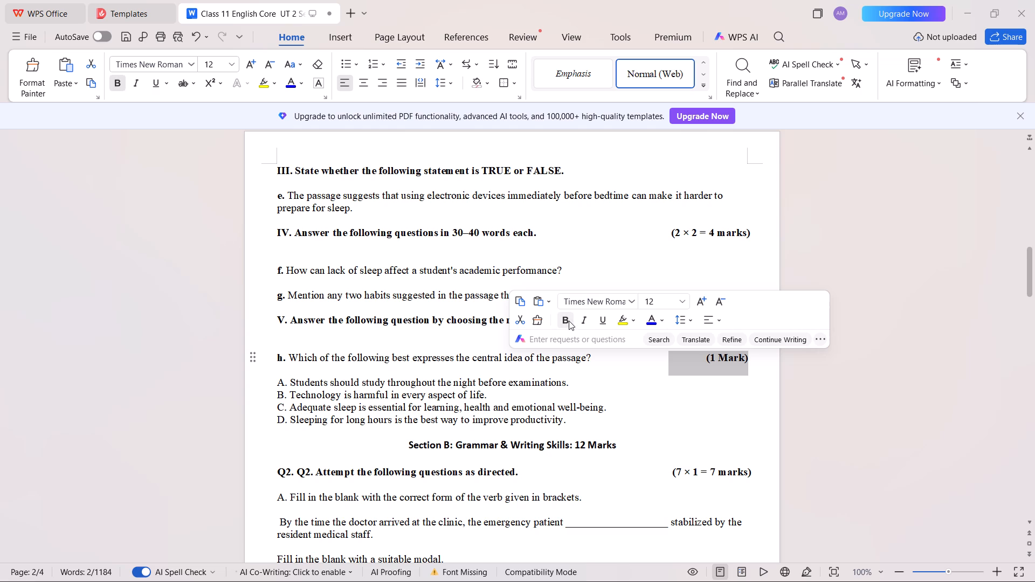
# Shift question h's "(1 Mark)" label slightly toward the right margin with one extra space and save the document.
pyautogui.click(691, 356)
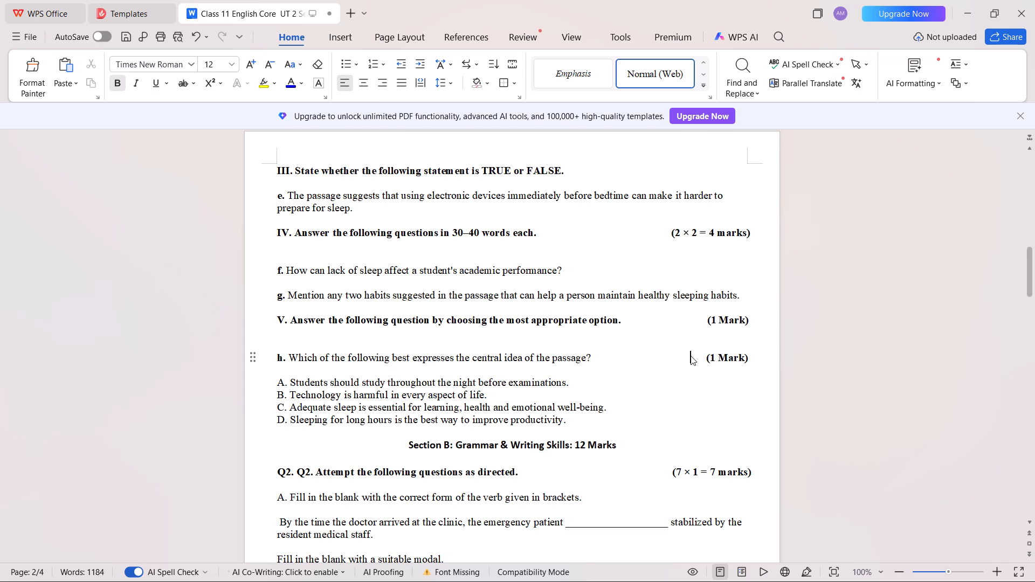
pyautogui.press('space')
pyautogui.press('space')
pyautogui.press('BackSpace')
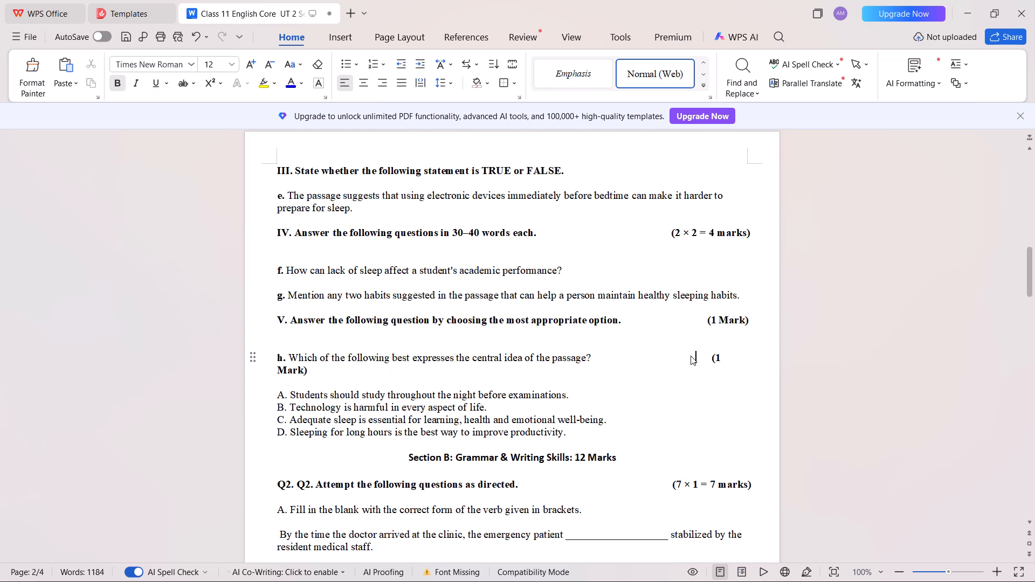
pyautogui.hotkey('ctrl', 's')
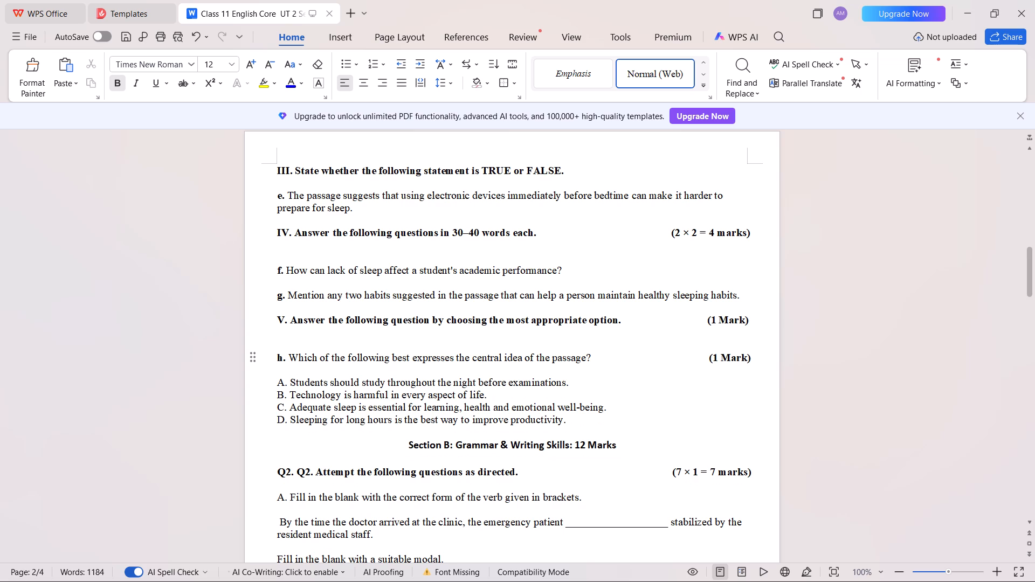
# Review the rest of the paper from Section B through the Q6 questions at the end.
pyautogui.scroll(-17, 692, 359)
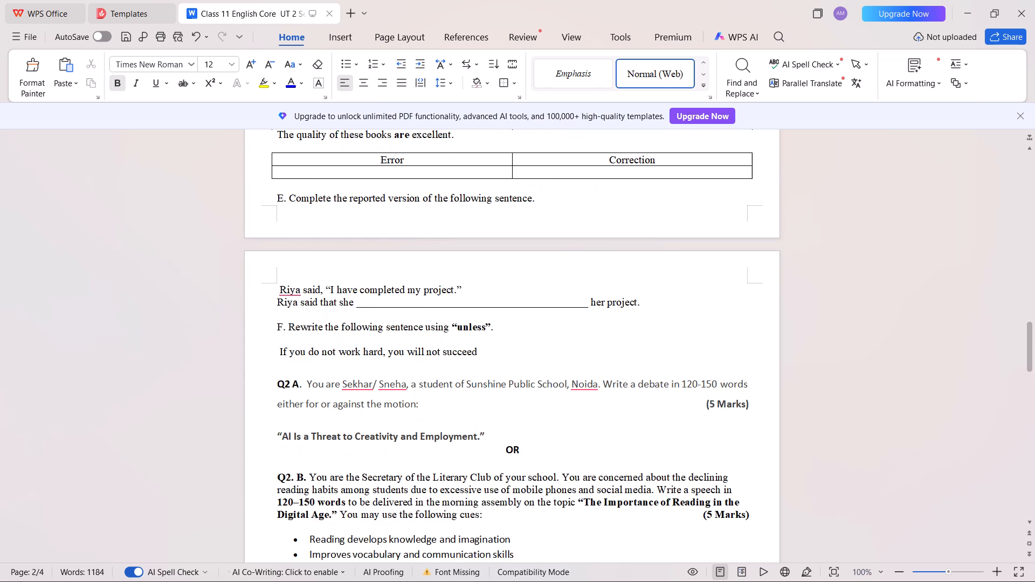
pyautogui.scroll(-18, 693, 360)
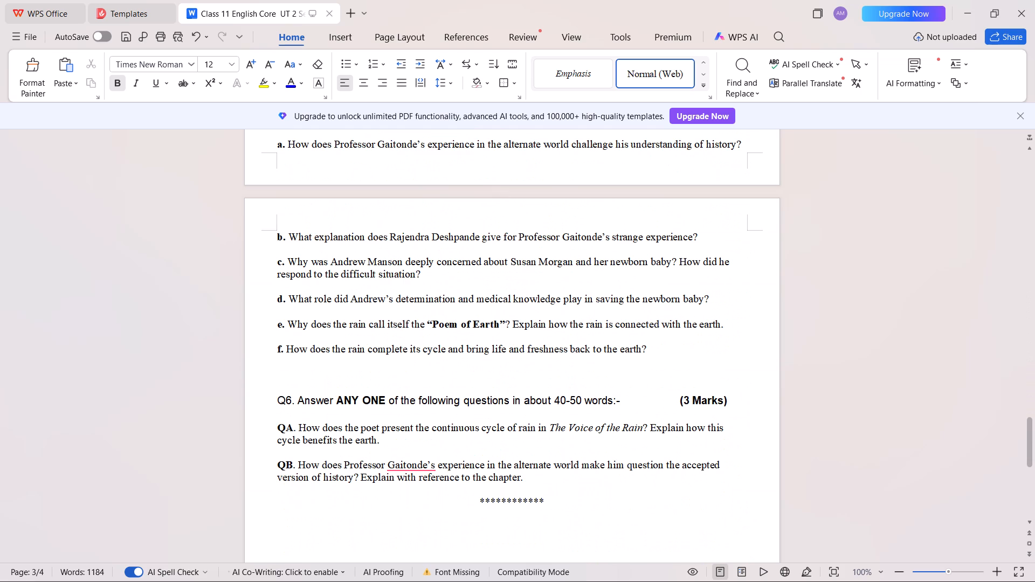
# Review the paper backwards from the Q6 questions up to the header and general instructions.
pyautogui.scroll(7, 693, 360)
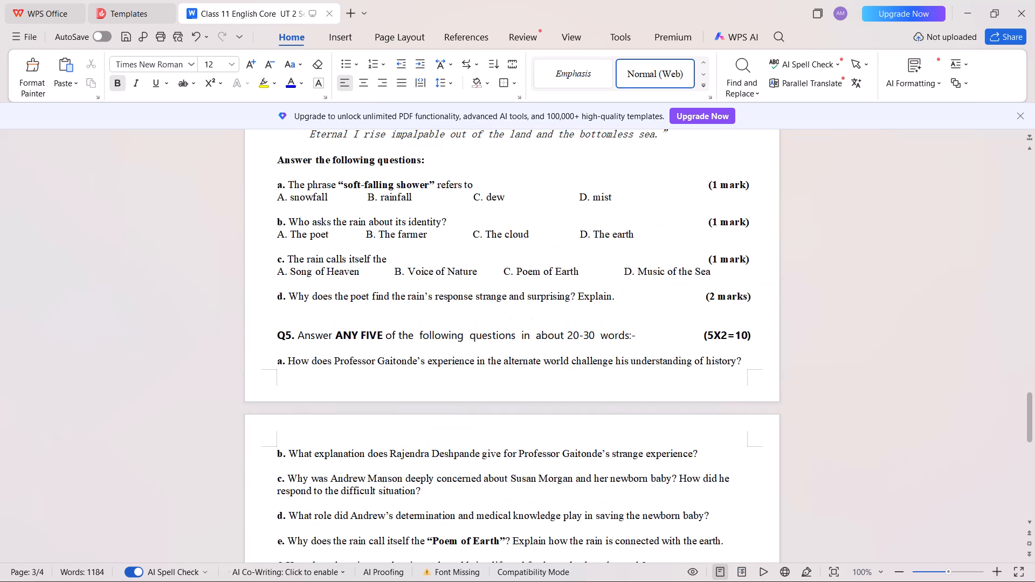
pyautogui.scroll(5, 693, 360)
pyautogui.scroll(-3, 693, 360)
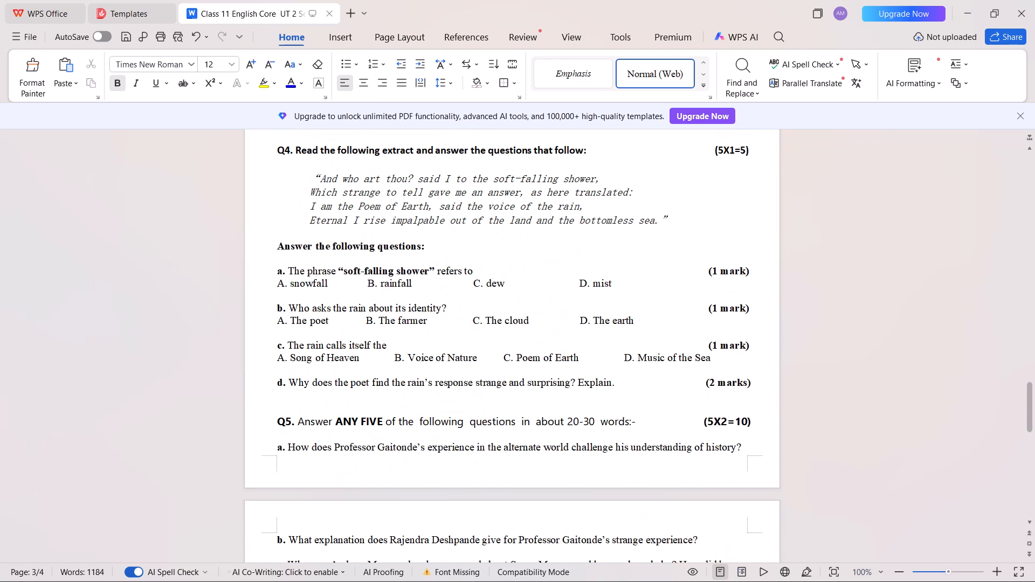
pyautogui.scroll(7, 693, 360)
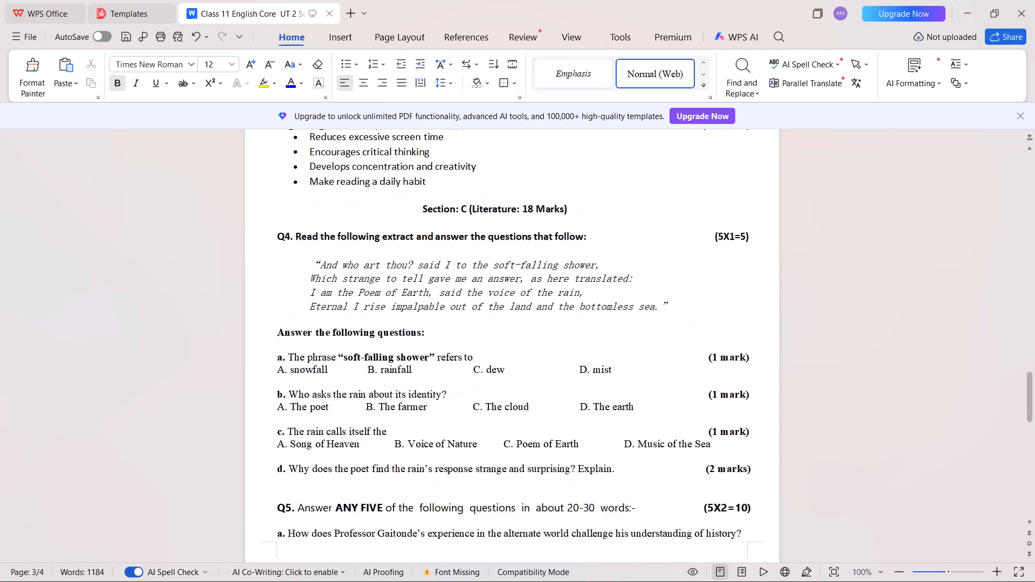
pyautogui.scroll(8, 693, 360)
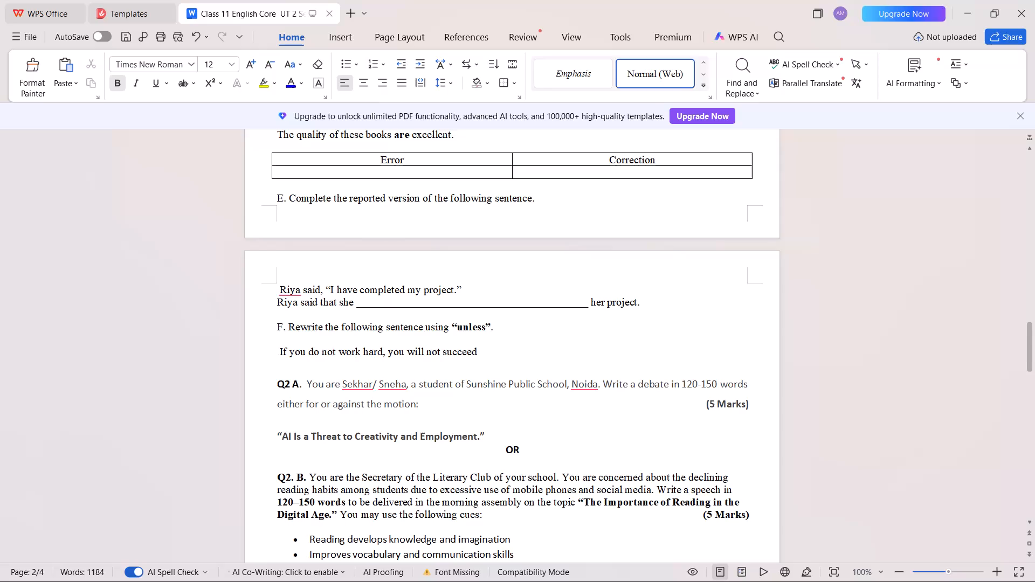
pyautogui.scroll(13, 693, 360)
pyautogui.scroll(8, 693, 360)
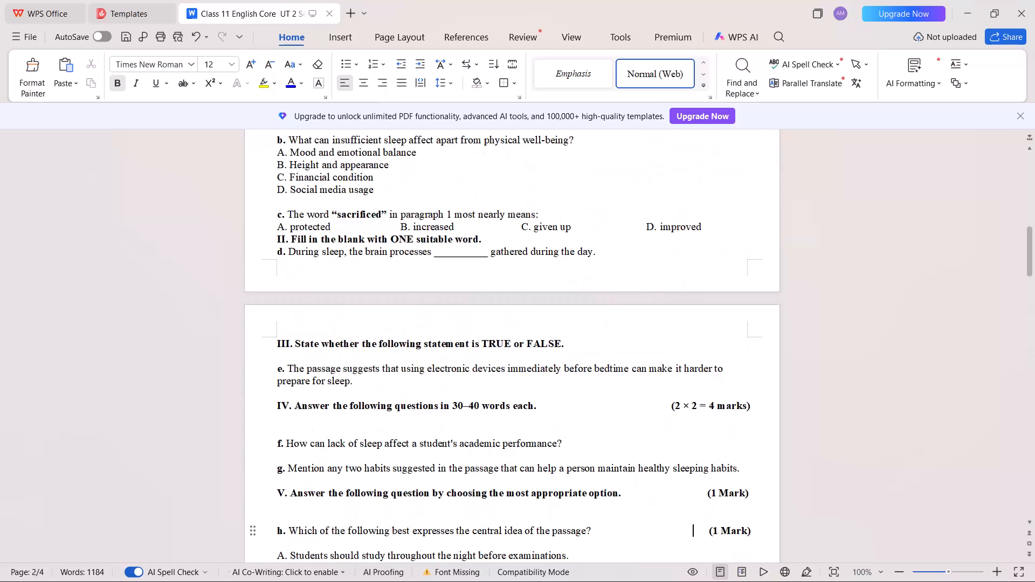
pyautogui.scroll(19, 693, 360)
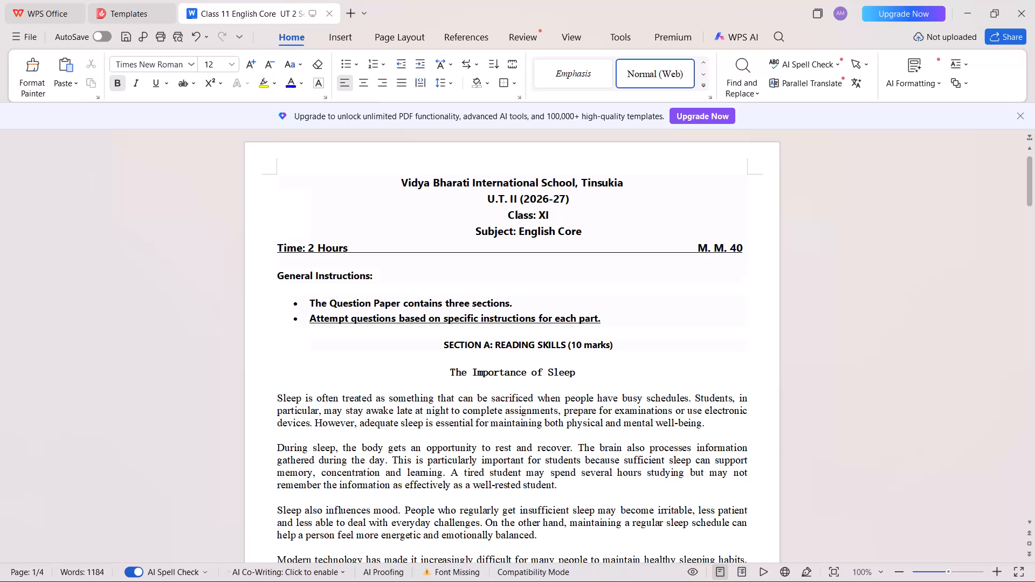
# Extend the line after "Attempt questions based on specific instructions for each part." with underscores to the right margin and save the document.
pyautogui.click(604, 321)
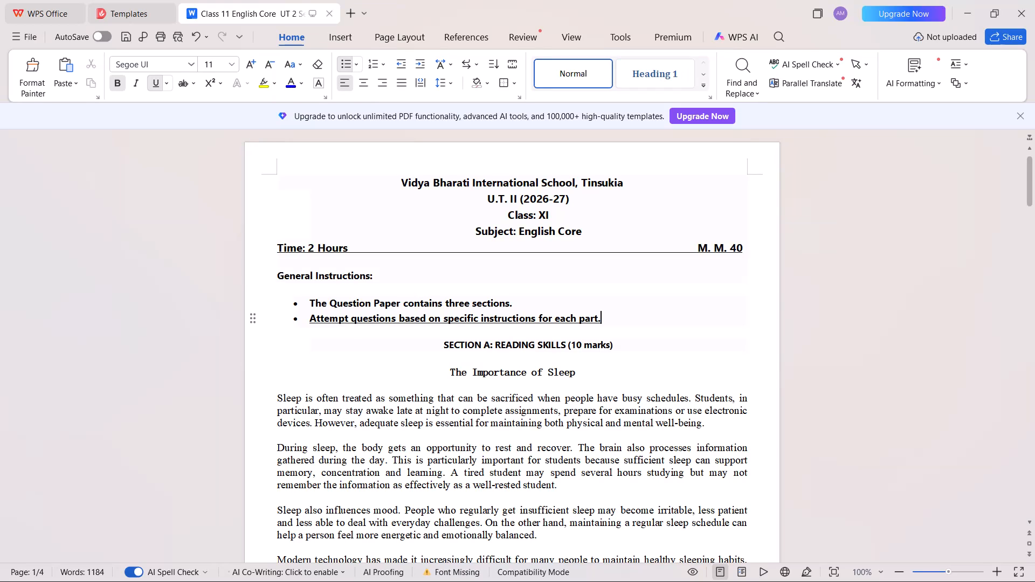
pyautogui.hotkey('shift', '_')
pyautogui.hotkey('shift', '_')
pyautogui.hotkey('shift', '_')
pyautogui.hotkey('shift', '_')
pyautogui.hotkey('shift', '_')
pyautogui.hotkey('shift', '_')
pyautogui.hotkey('shift', '_')
pyautogui.hotkey('shift', '_')
pyautogui.hotkey('shift', '_')
pyautogui.hotkey('shift', '_')
pyautogui.hotkey('shift', '_')
pyautogui.hotkey('shift', '_')
pyautogui.hotkey('shift', '_')
pyautogui.hotkey('shift', '_')
pyautogui.hotkey('shift', '_')
pyautogui.hotkey('shift', '_')
pyautogui.write('___')
pyautogui.write('___________')
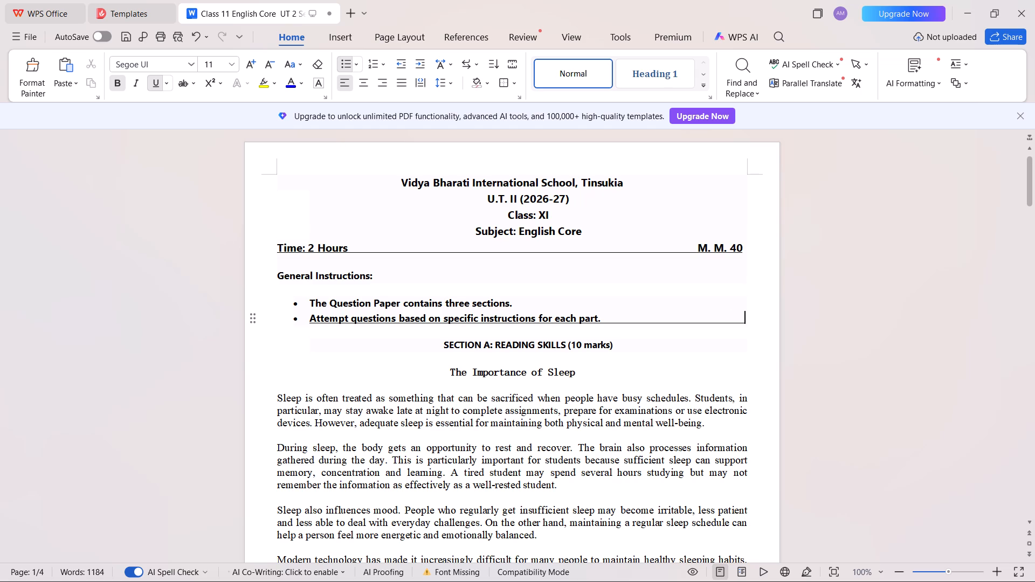
pyautogui.hotkey('ctrl', 's')
# Review the whole paper from the reading passage through the Q6 questions at the end.
pyautogui.scroll(-19, 673, 366)
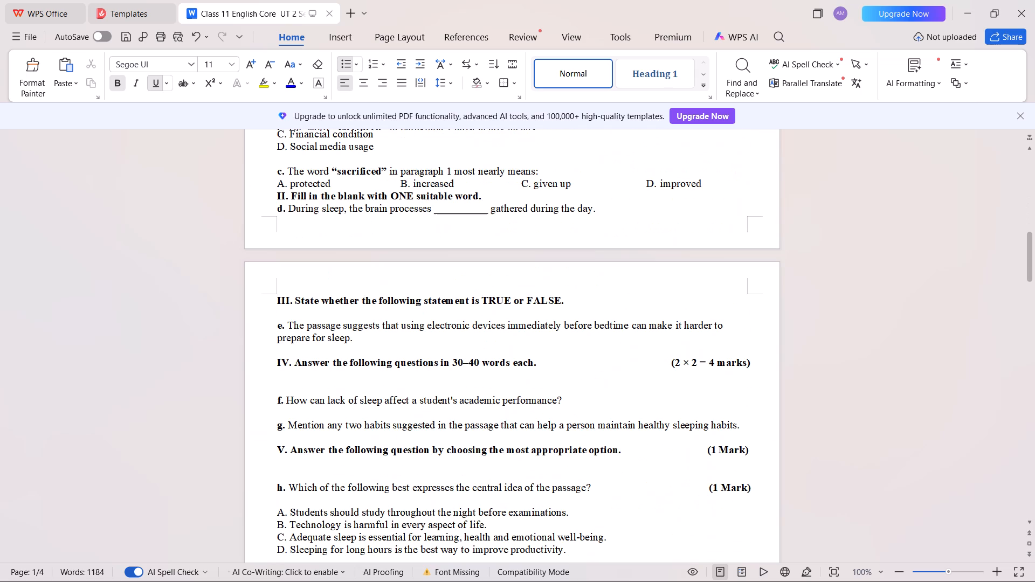
pyautogui.scroll(-13, 673, 366)
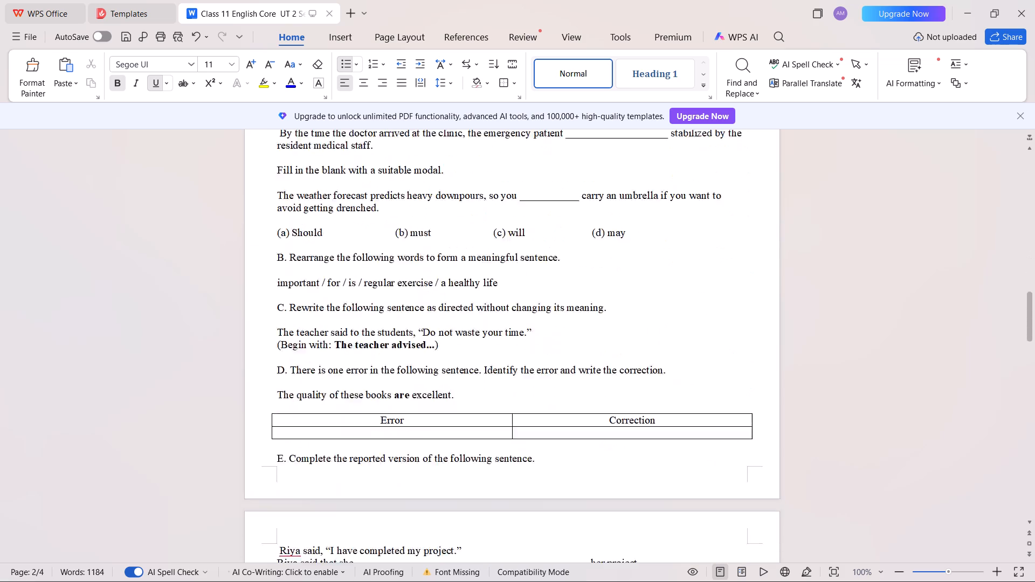
pyautogui.scroll(-12, 673, 366)
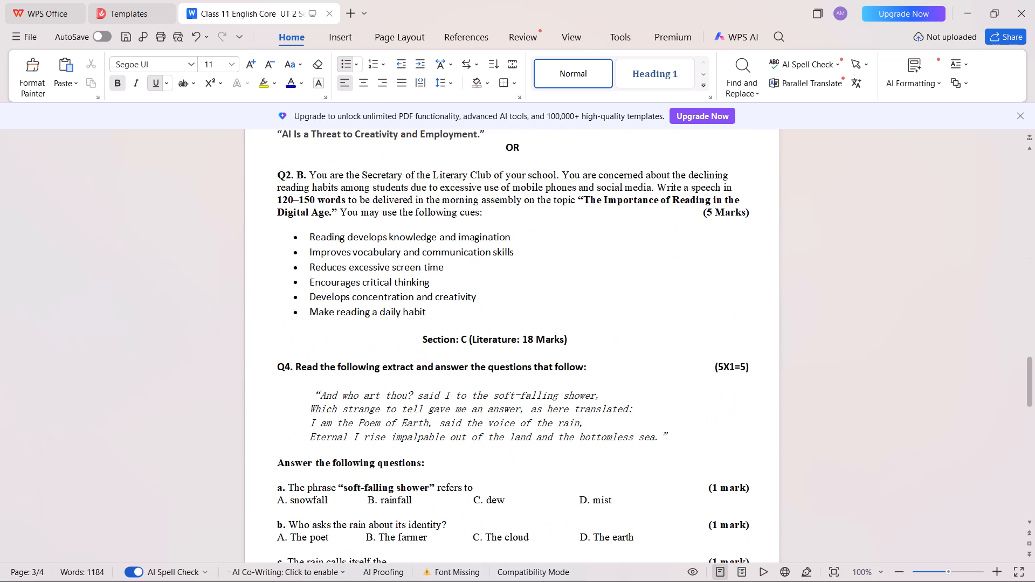
pyautogui.scroll(5, 673, 366)
pyautogui.scroll(-6, 673, 366)
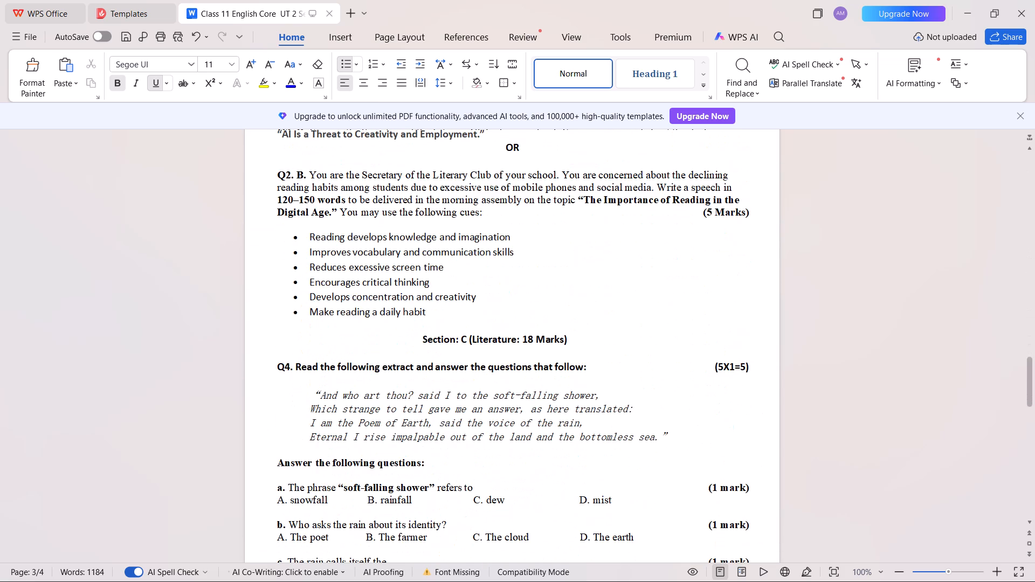
pyautogui.scroll(-10, 673, 366)
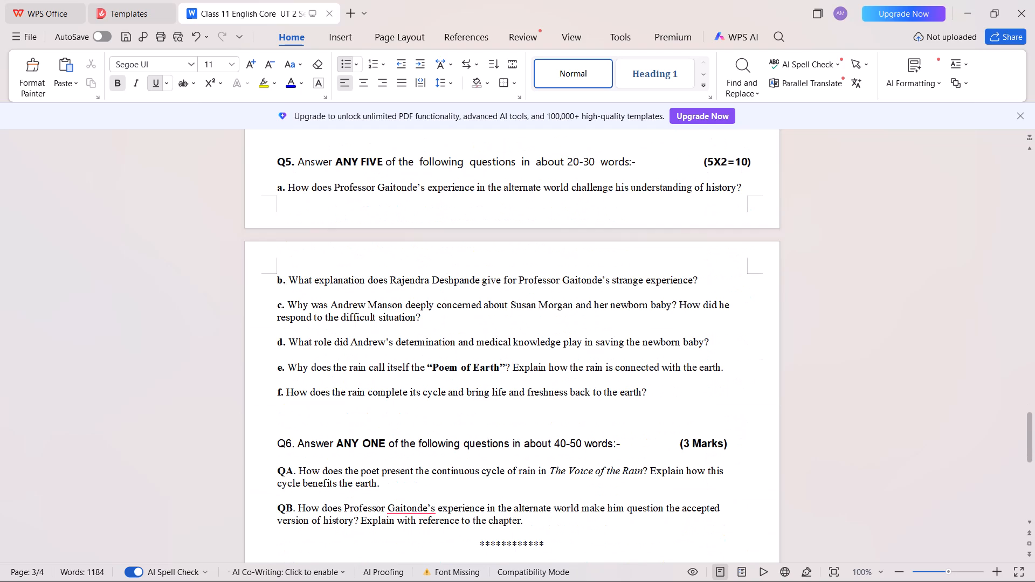
pyautogui.scroll(-3, 673, 366)
# Check the questions and their mark labels from Section C back up to part I of the reading section.
pyautogui.scroll(12, 673, 366)
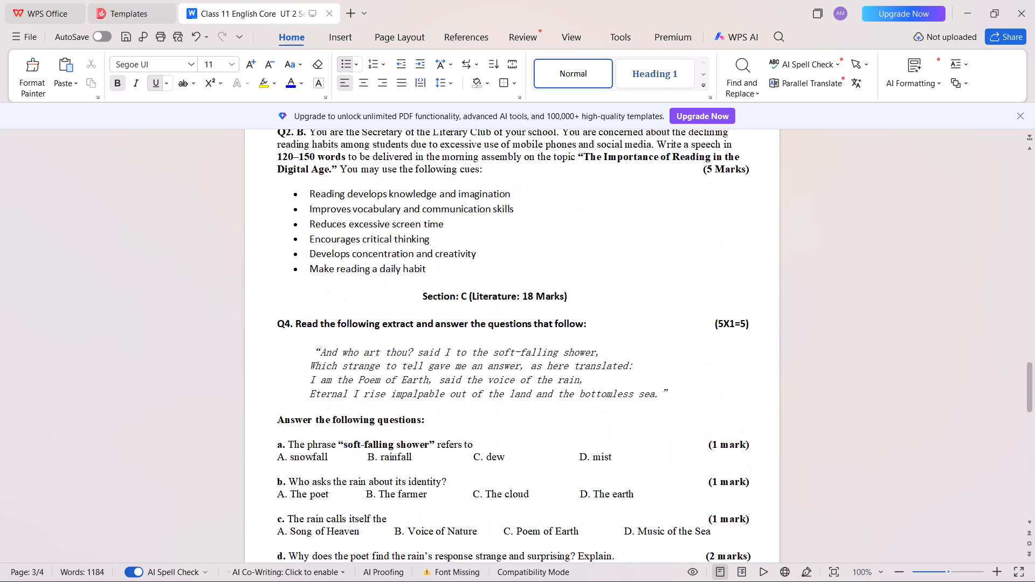
pyautogui.scroll(6, 673, 366)
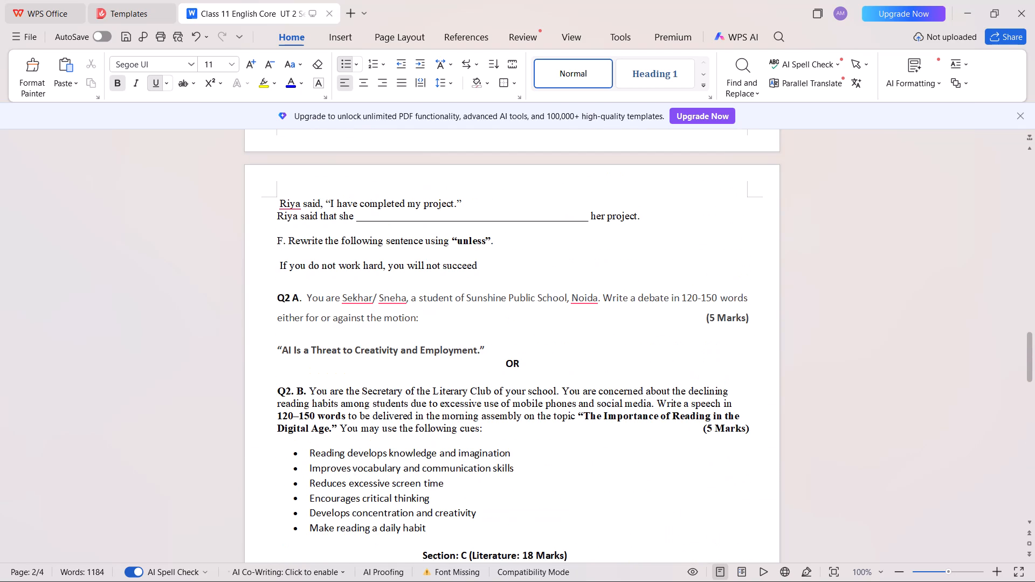
pyautogui.scroll(4, 673, 366)
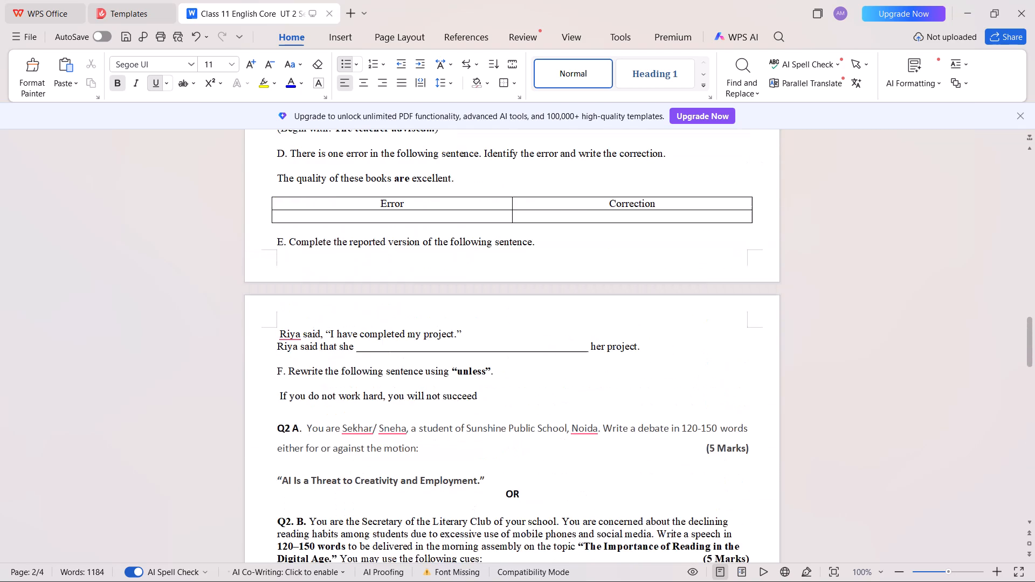
pyautogui.scroll(10, 673, 366)
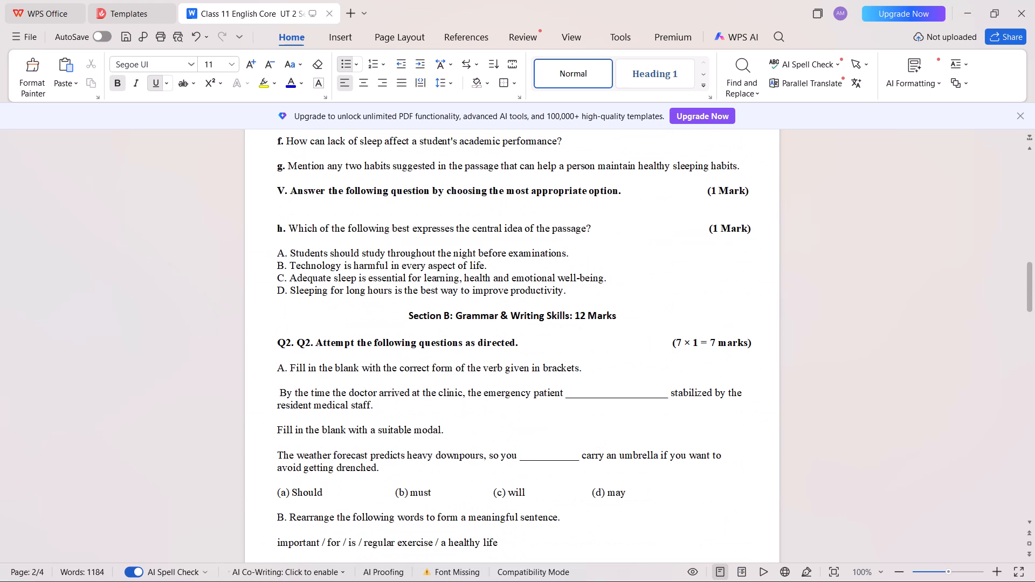
pyautogui.scroll(5, 673, 366)
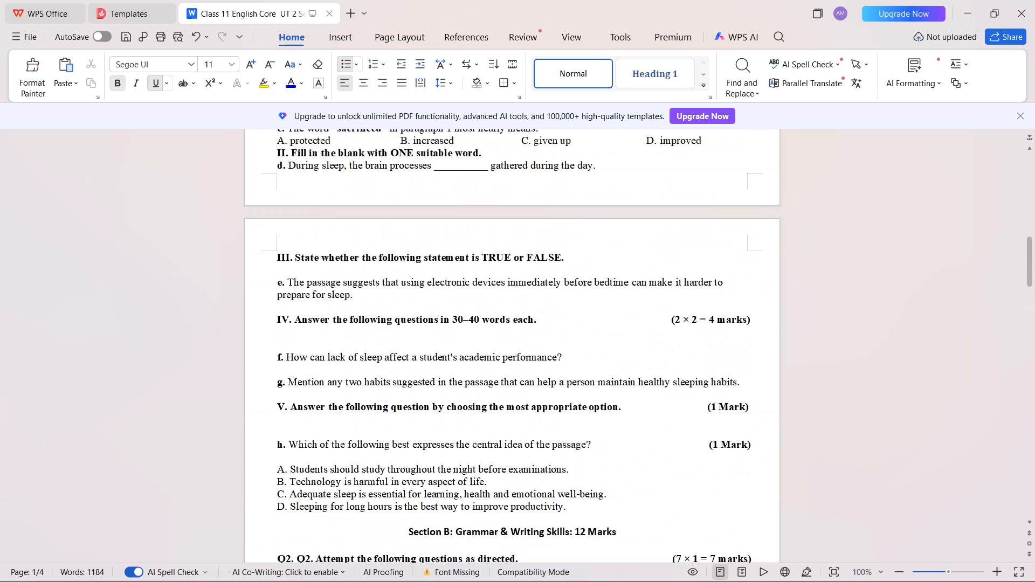
pyautogui.scroll(4, 673, 366)
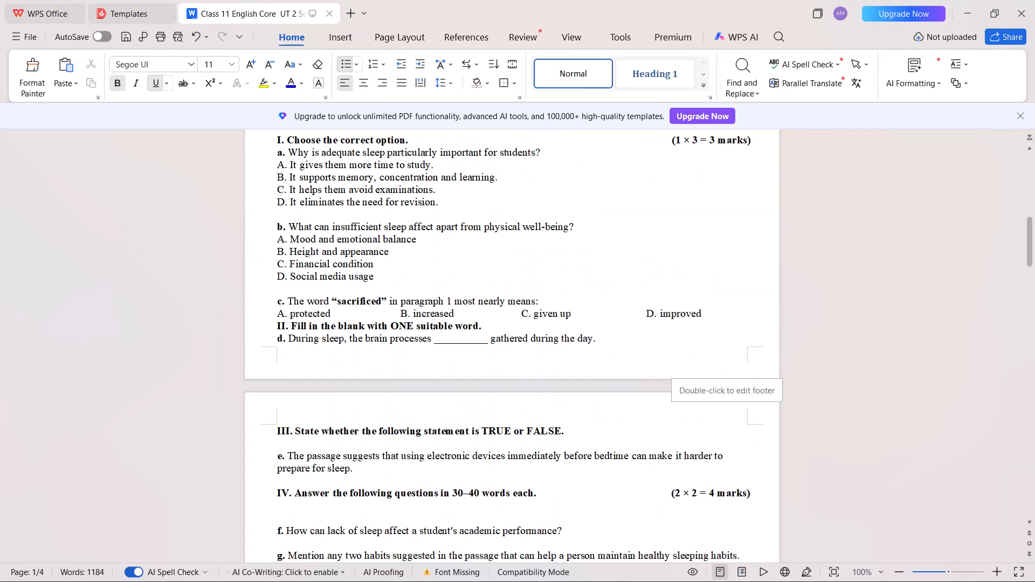
pyautogui.scroll(4, 670, 370)
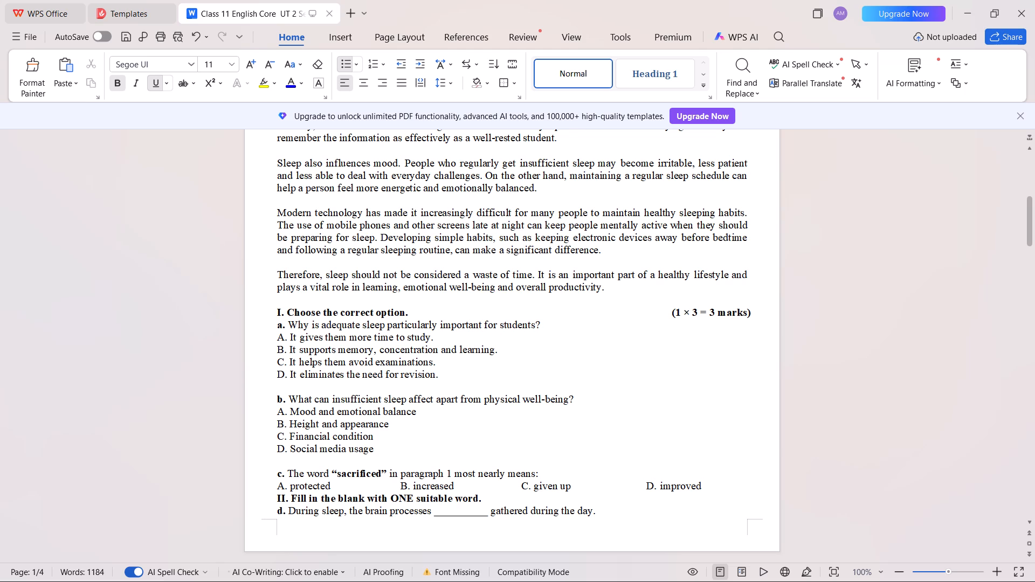
# Add "(1 mark)" after the part III TRUE or FALSE heading, spaced out toward the right margin.
pyautogui.scroll(-2, 455, 389)
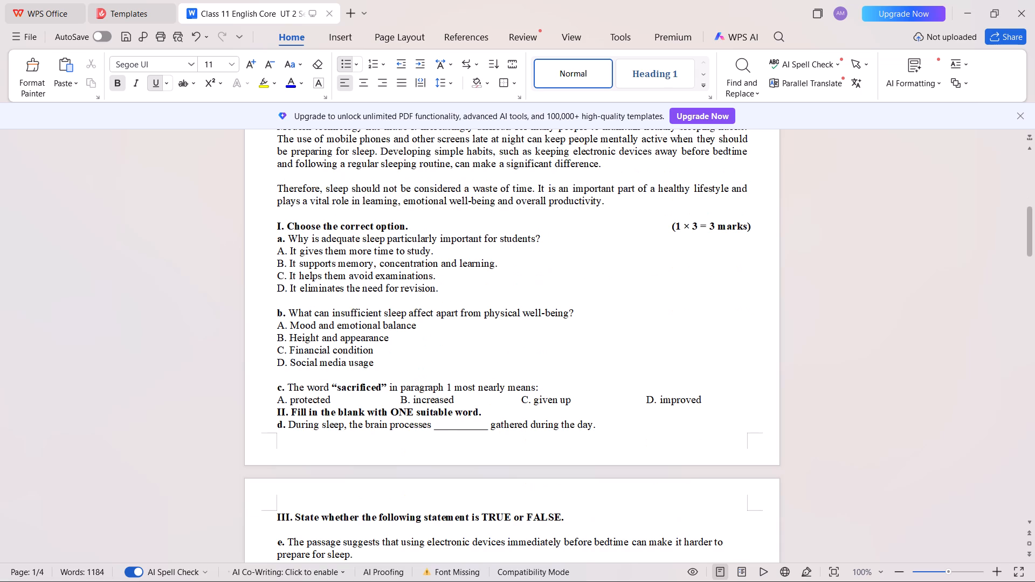
pyautogui.scroll(-3, 455, 389)
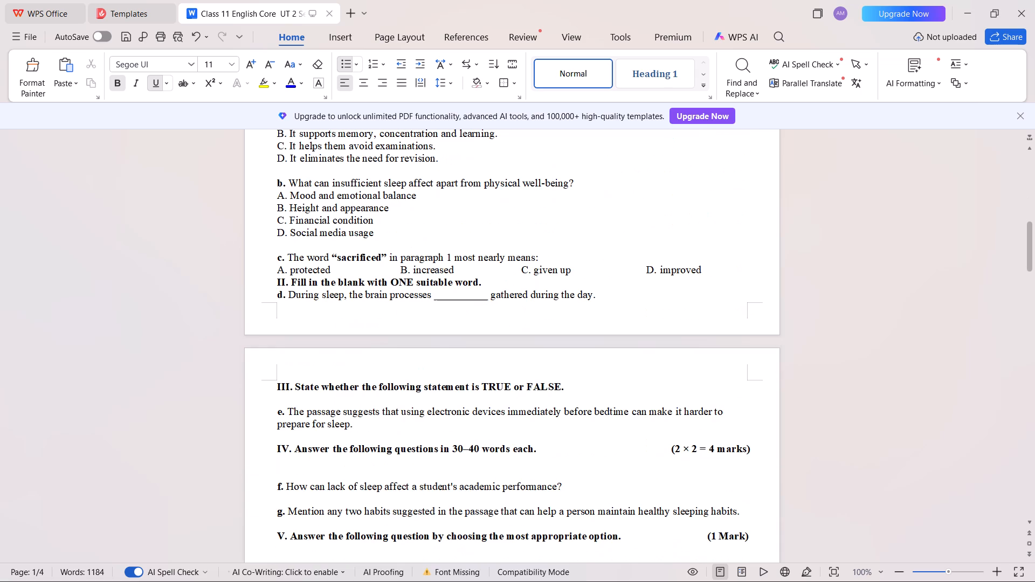
pyautogui.scroll(-1, 455, 389)
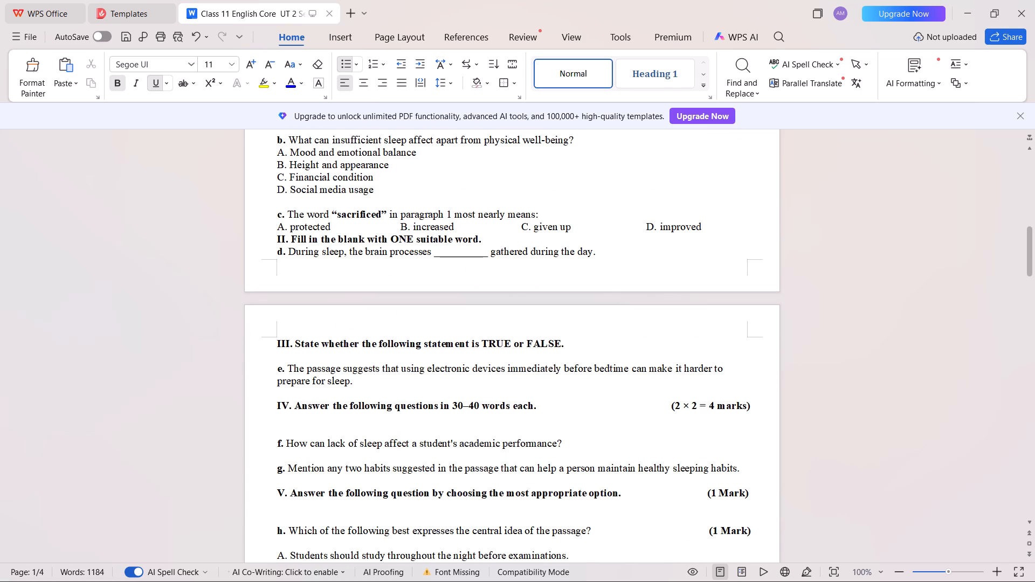
pyautogui.click(617, 343)
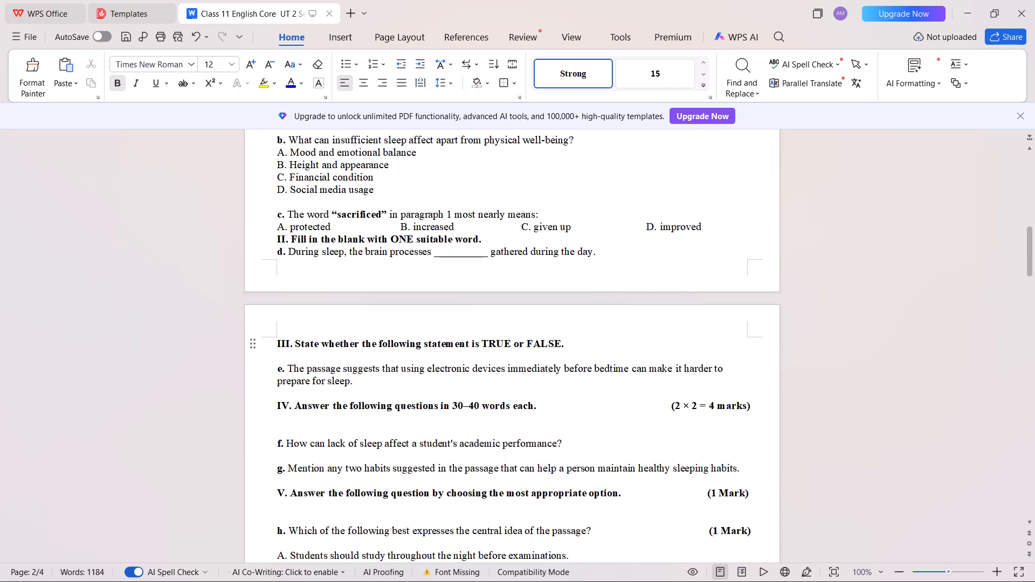
pyautogui.press('space')
pyautogui.press('space')
pyautogui.press('space')
pyautogui.press('space')
pyautogui.press('space')
pyautogui.press('space')
pyautogui.press('space')
pyautogui.press('space')
pyautogui.press('space')
pyautogui.press('space')
pyautogui.press('space')
pyautogui.press('space')
pyautogui.press('space')
pyautogui.press('space')
pyautogui.press('space')
pyautogui.press('space')
pyautogui.press('space')
pyautogui.press('space')
pyautogui.press('space')
pyautogui.press('space')
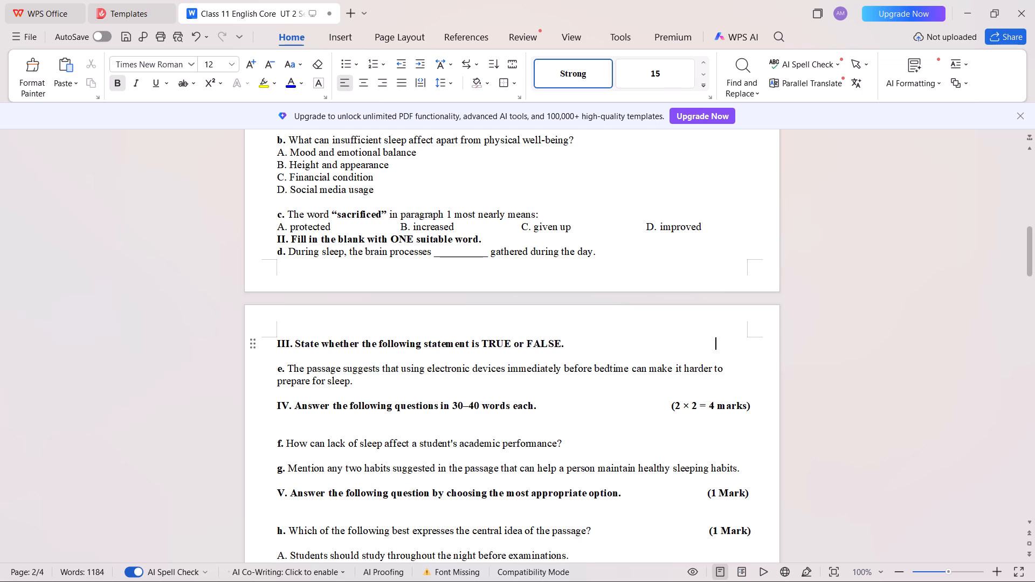
pyautogui.hotkey('shift', '(')
pyautogui.write('1 ma')
pyautogui.press('BackSpace')
pyautogui.press('BackSpace')
pyautogui.write('mar')
pyautogui.press('k')
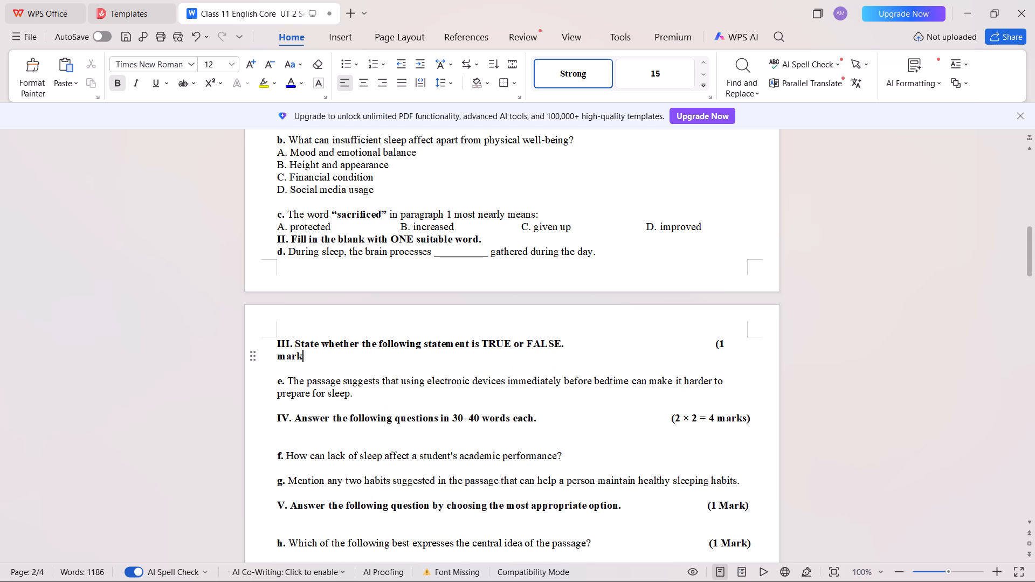
pyautogui.hotkey('shift', ')')
# Remove two spaces before the part III "(1 mark)" label so it fits on the heading's line.
pyautogui.click(695, 346)
pyautogui.press('BackSpace')
pyautogui.press('BackSpace')
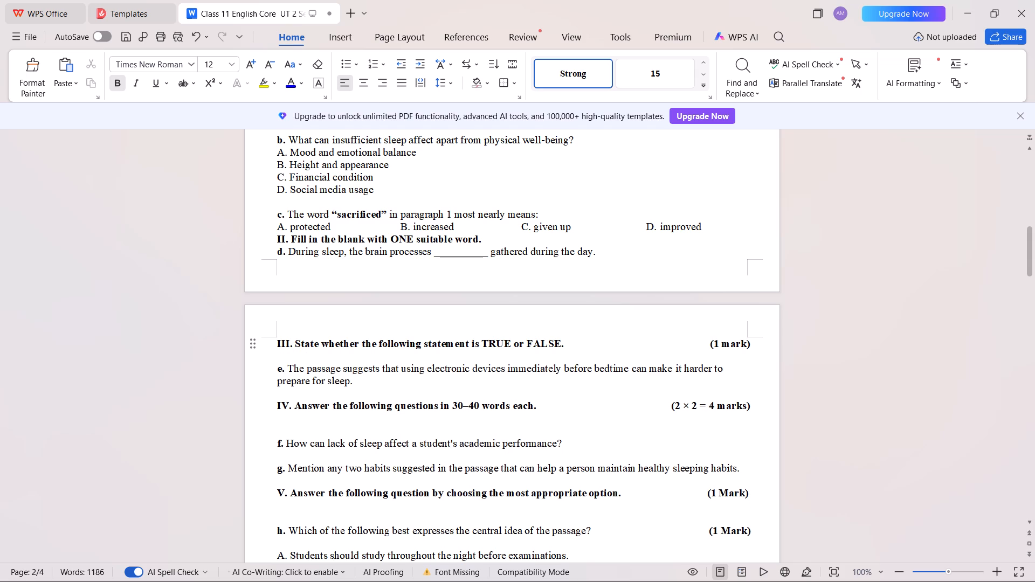
# Save the edited question paper.
pyautogui.scroll(15, 688, 338)
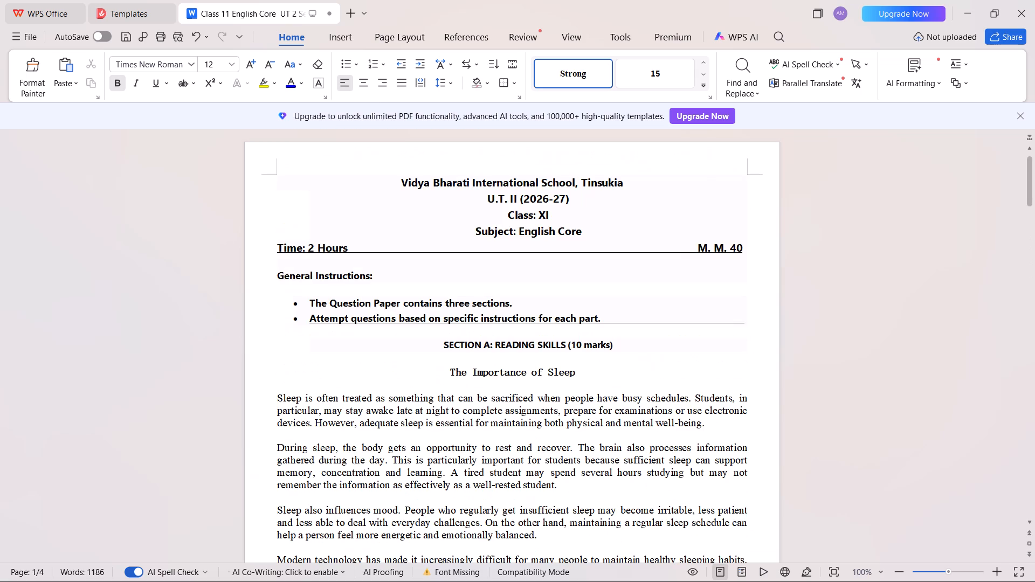
pyautogui.hotkey('ctrl', 's')
# Proofread the whole paper from the header and reading passage through the Q6 questions, checking questions, mark labels and page layout.
pyautogui.scroll(-3, 687, 327)
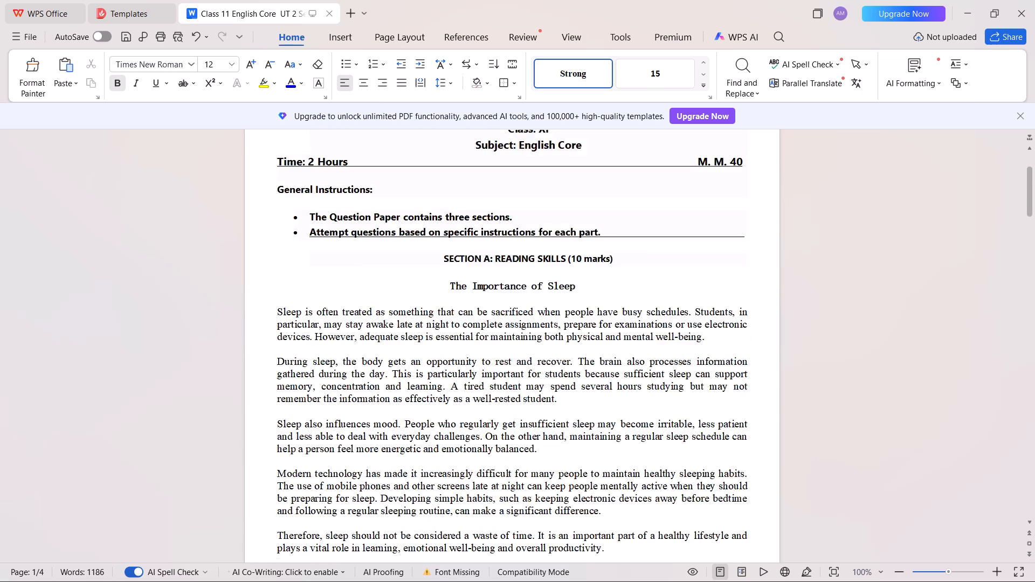
pyautogui.scroll(-8, 687, 332)
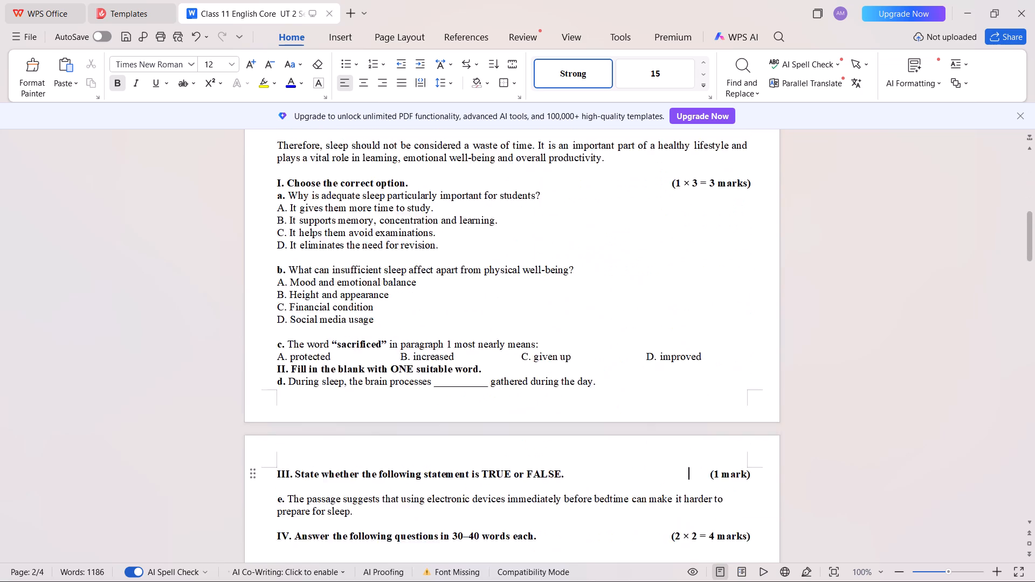
pyautogui.scroll(-2, 687, 332)
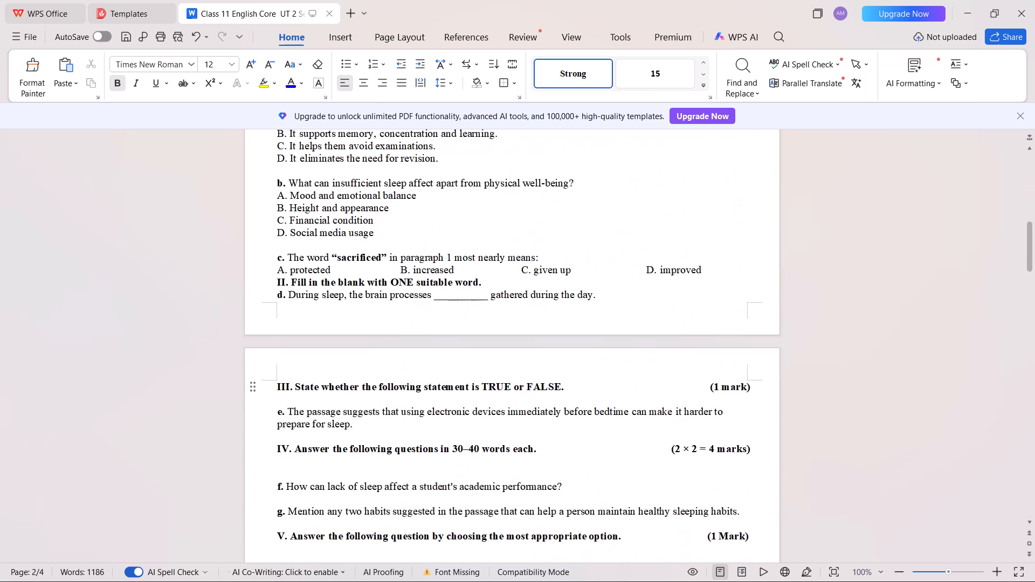
pyautogui.scroll(-3, 687, 332)
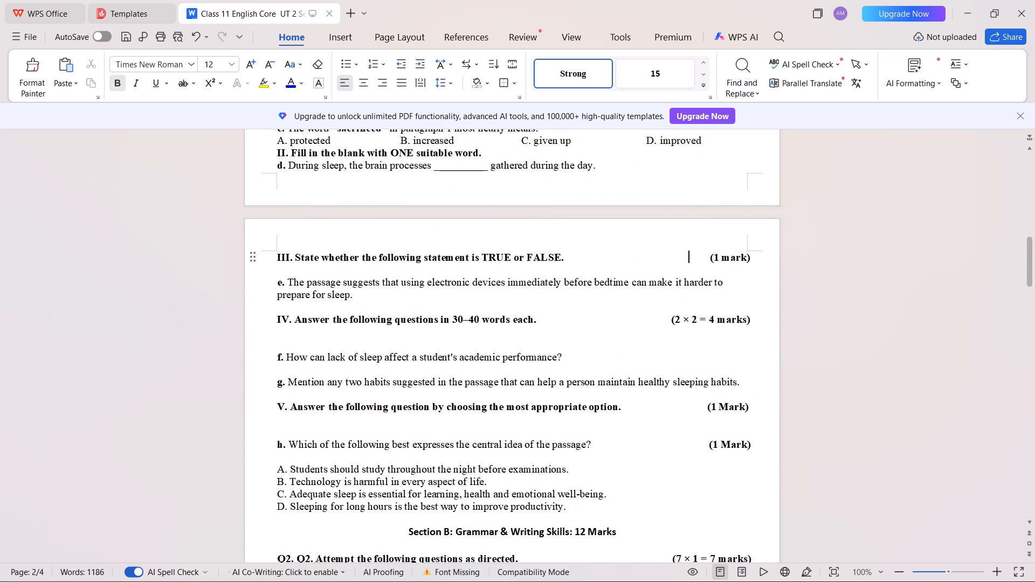
pyautogui.scroll(-3, 680, 424)
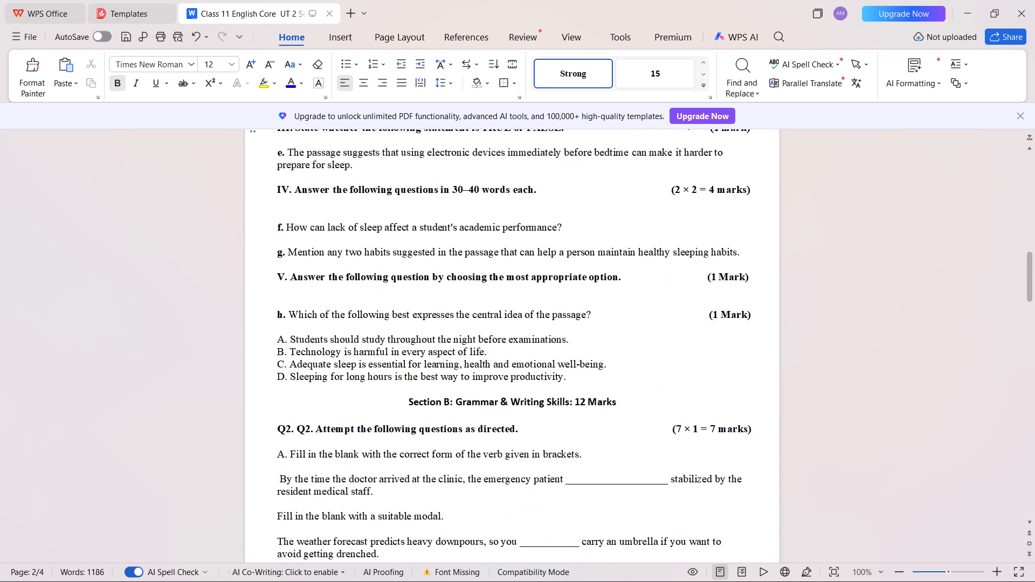
pyautogui.scroll(-2, 680, 424)
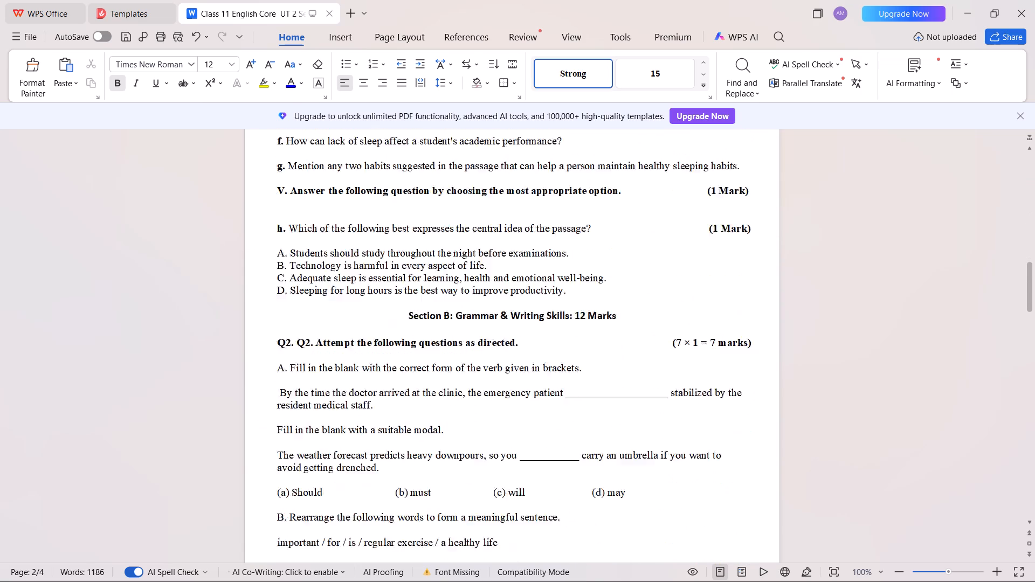
pyautogui.scroll(-14, 680, 424)
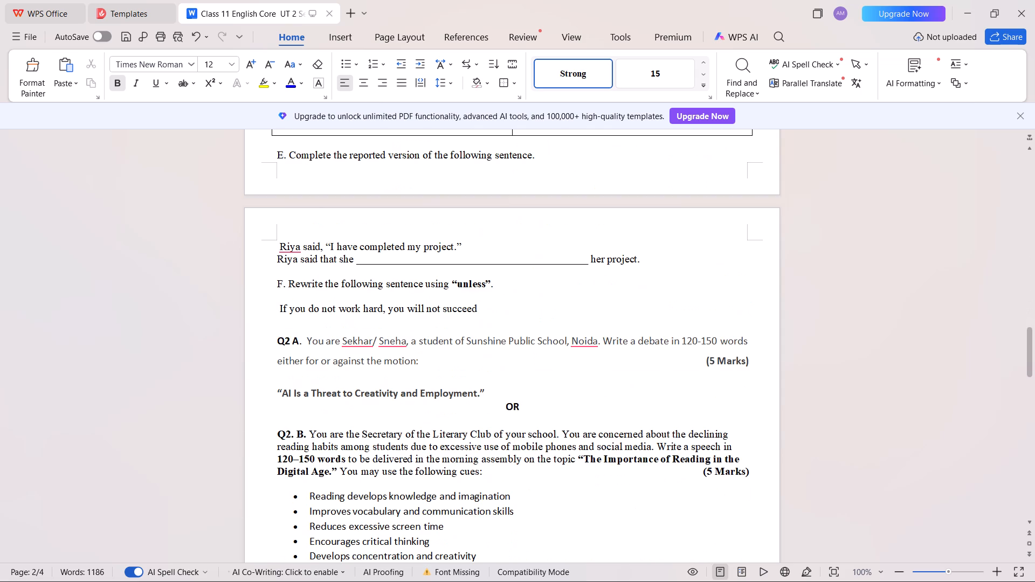
pyautogui.scroll(-6, 680, 424)
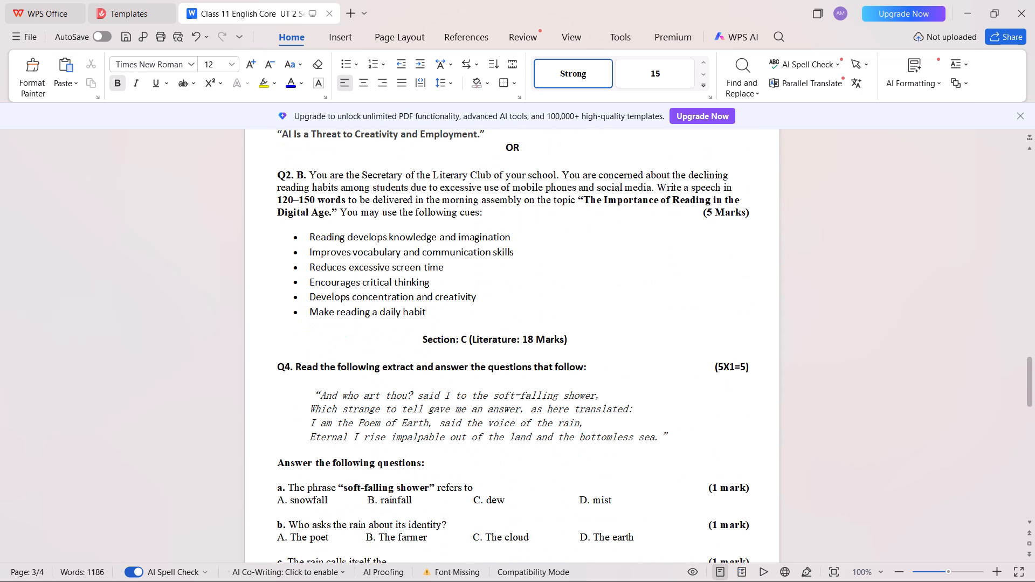
pyautogui.scroll(-5, 680, 424)
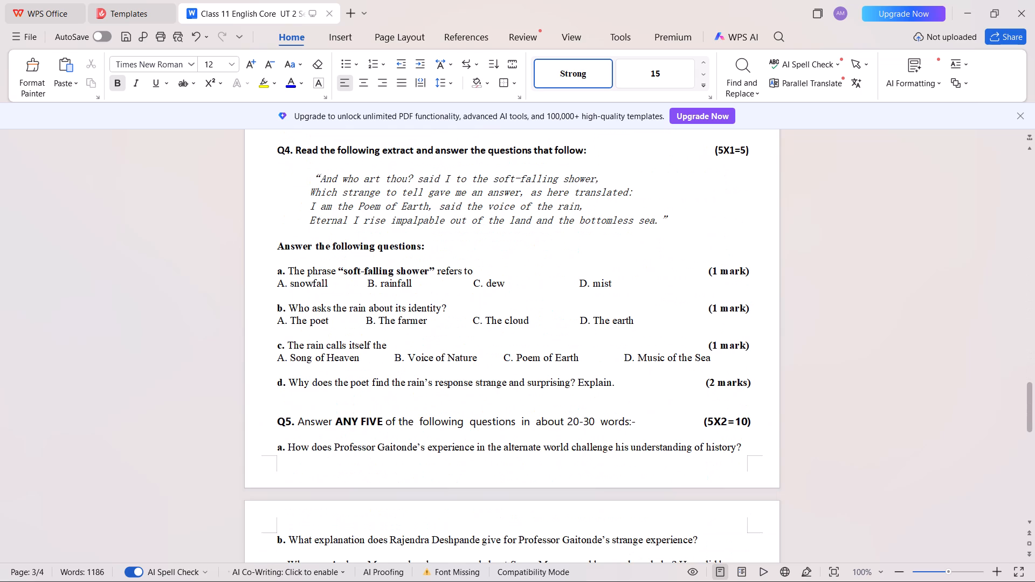
pyautogui.scroll(-4, 680, 424)
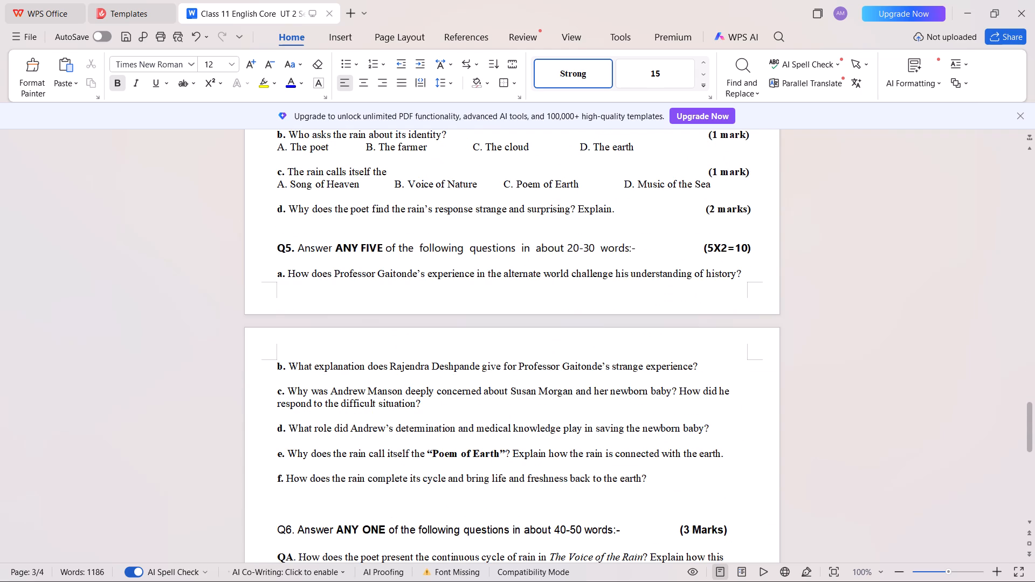
pyautogui.scroll(-3, 680, 424)
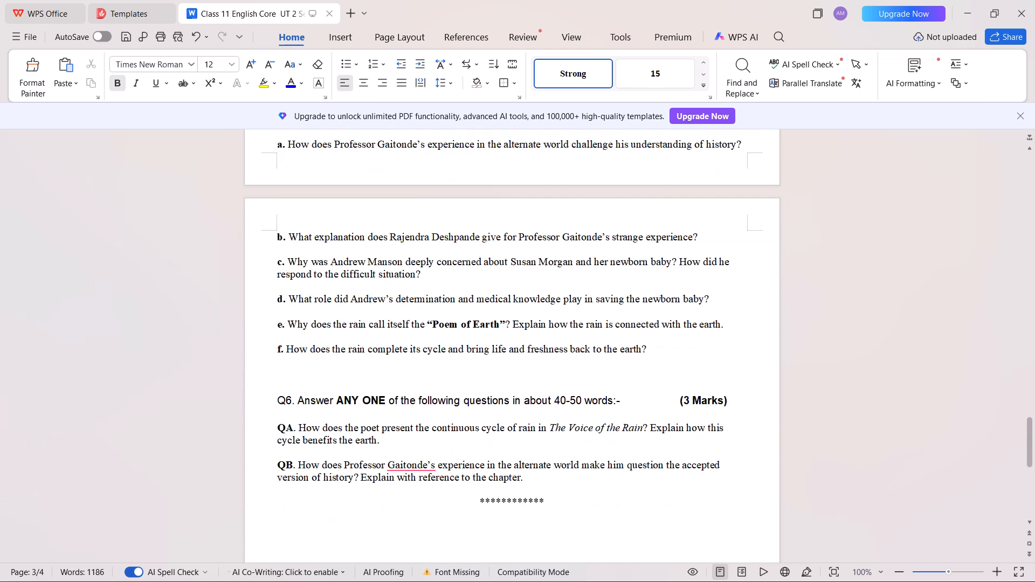
# Save the question paper again after the final read-through.
pyautogui.hotkey('ctrl', 's')
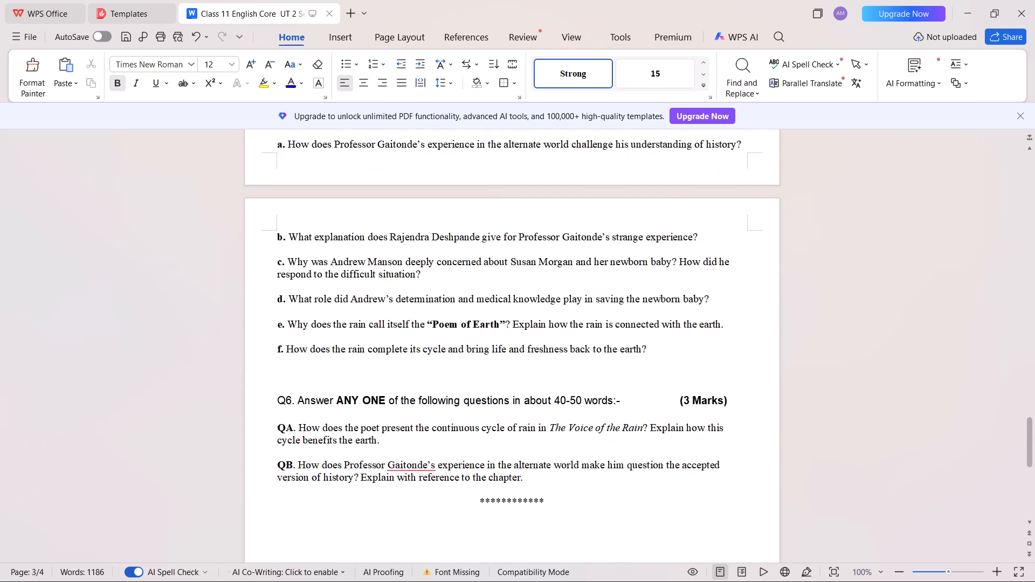
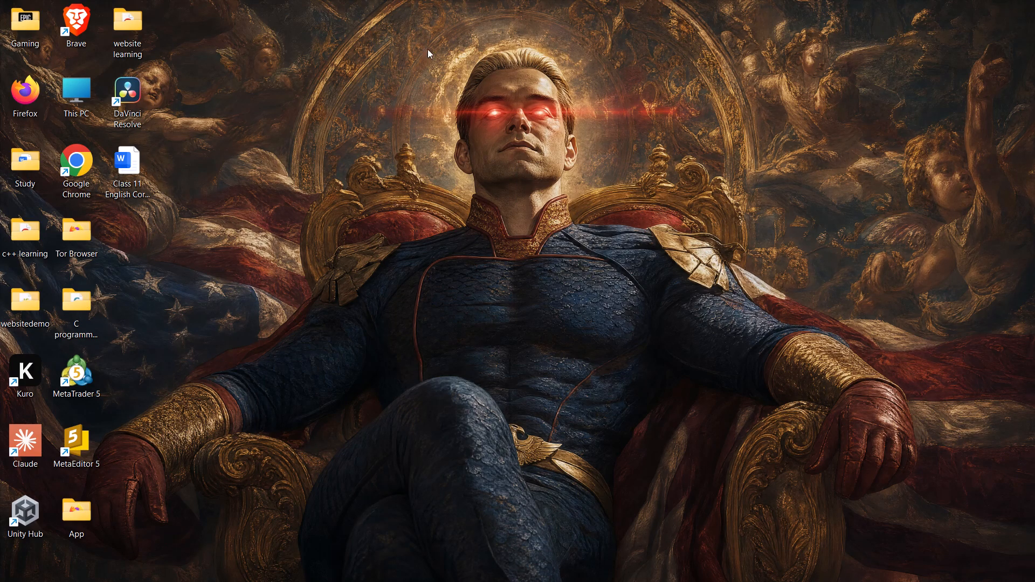
# Export all four pages of the Class 11 English Core question paper as a standard-quality PDF into its source folder.
pyautogui.doubleClick(127, 148)
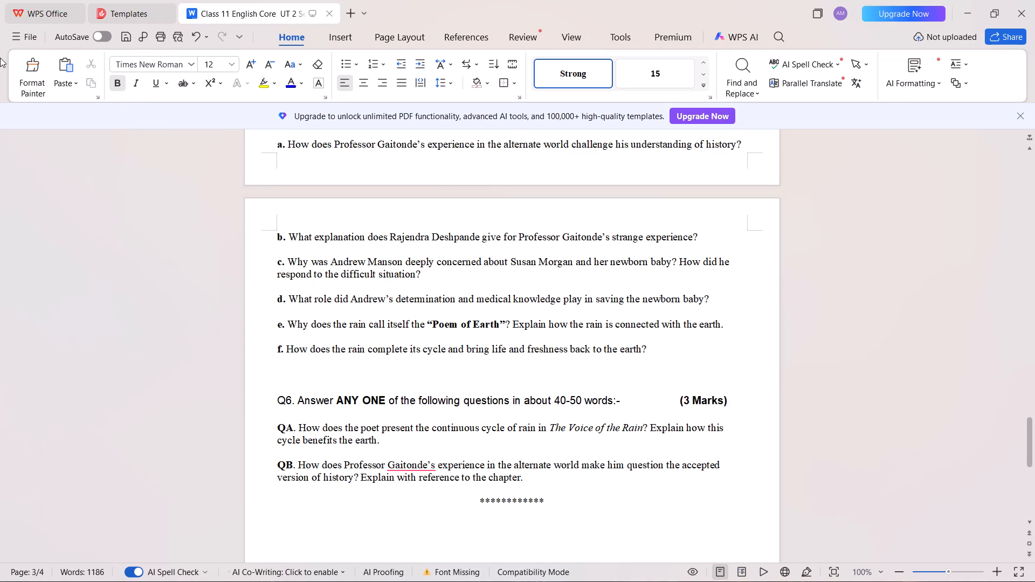
pyautogui.click(12, 30)
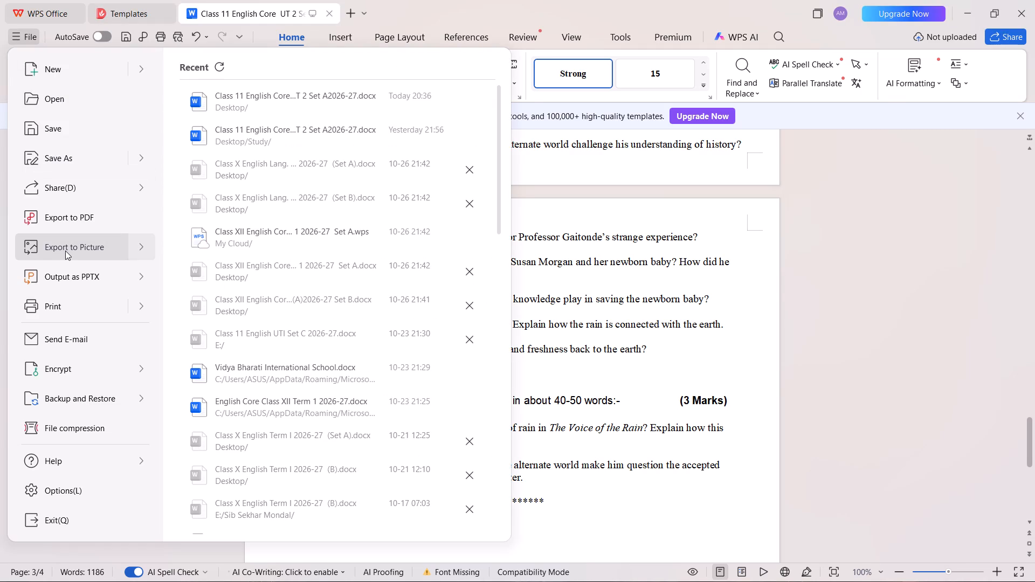
pyautogui.click(65, 224)
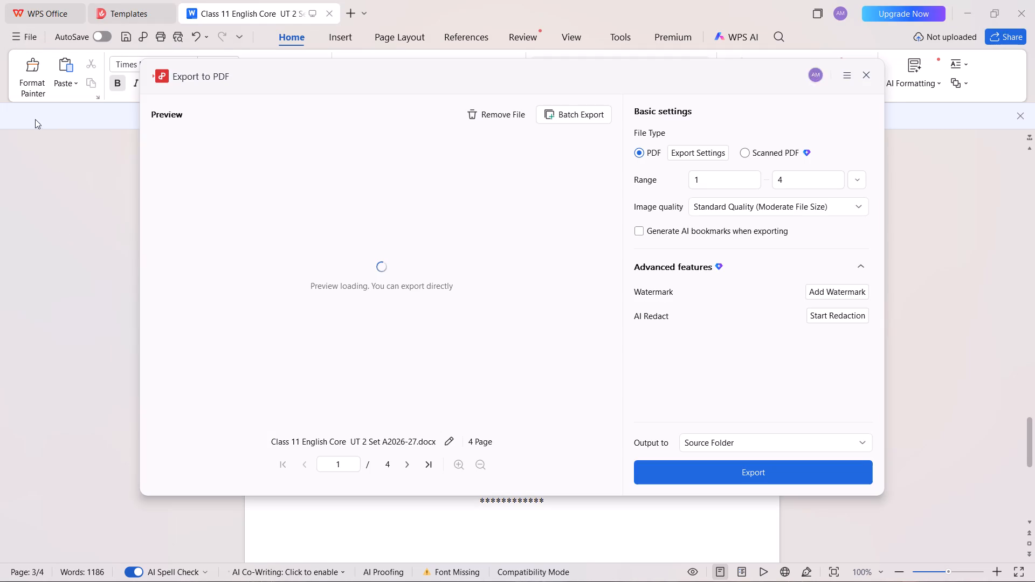
pyautogui.click(693, 465)
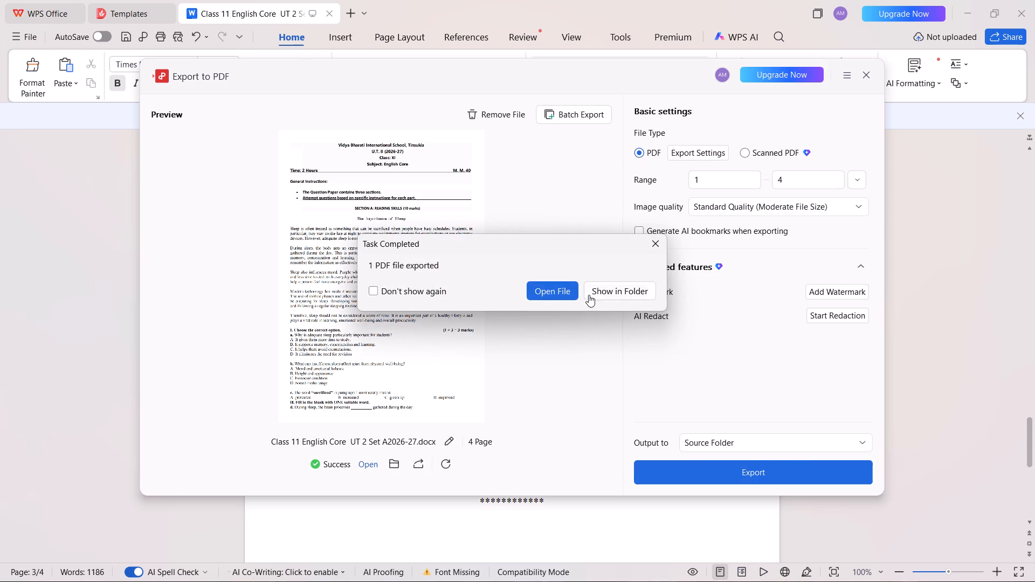
pyautogui.click(597, 293)
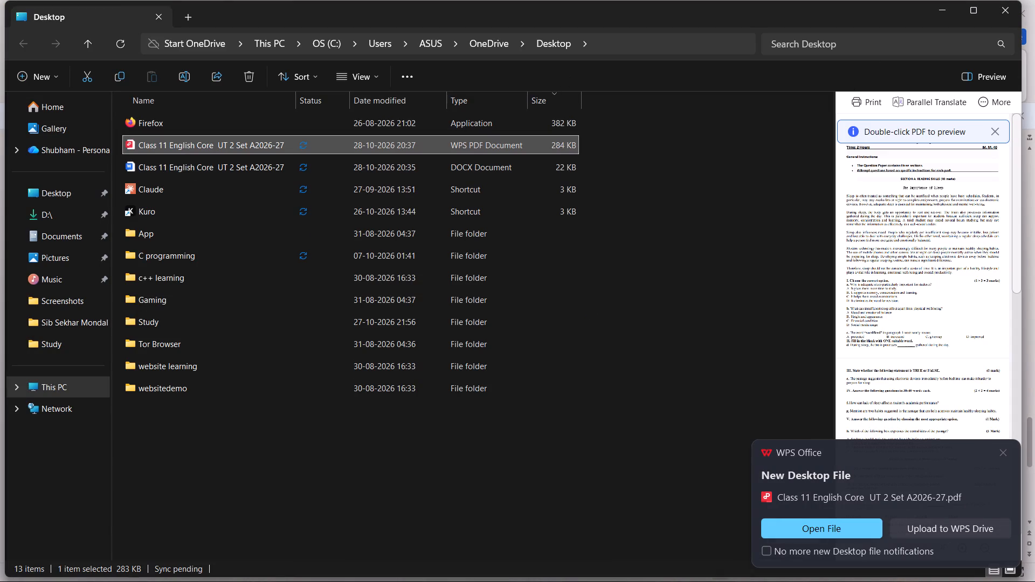
pyautogui.click(1001, 22)
pyautogui.click(1002, 11)
pyautogui.click(1015, 2)
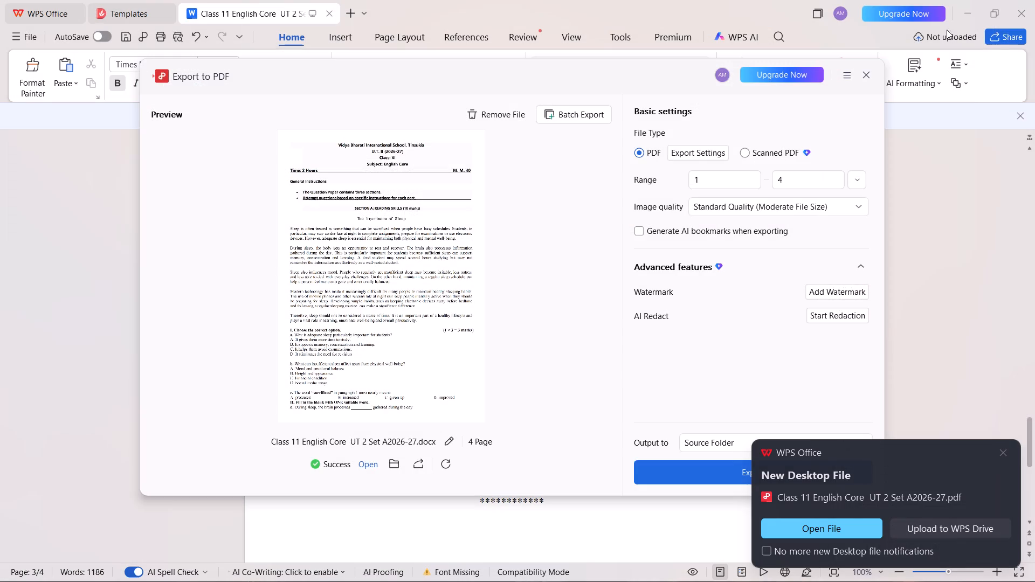
pyautogui.click(872, 73)
pyautogui.click(1034, 15)
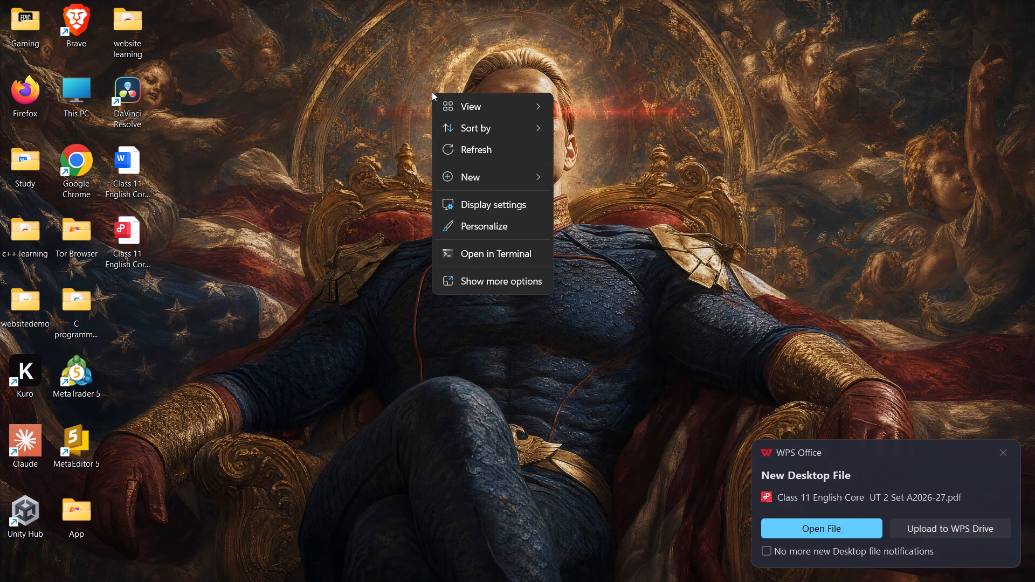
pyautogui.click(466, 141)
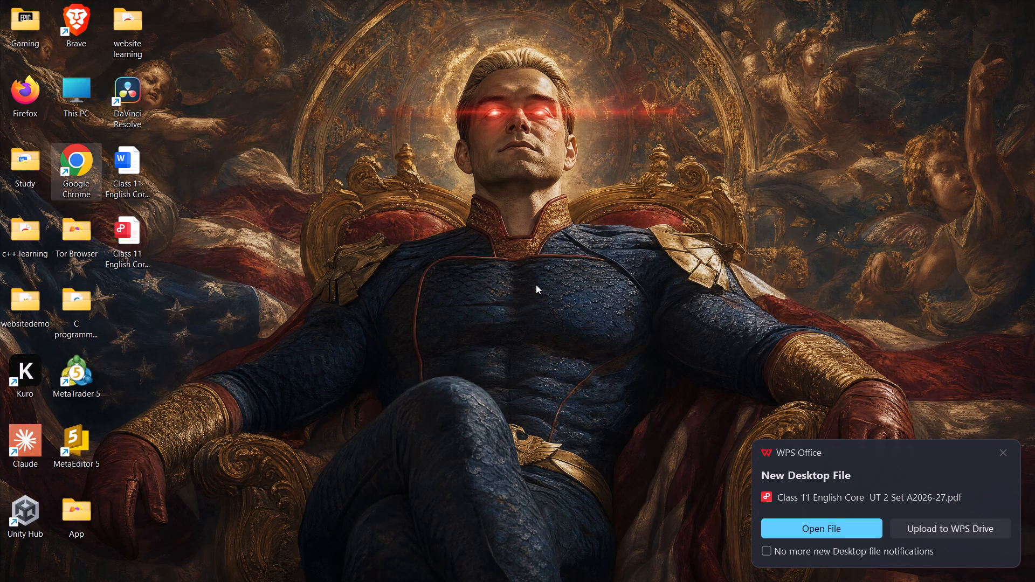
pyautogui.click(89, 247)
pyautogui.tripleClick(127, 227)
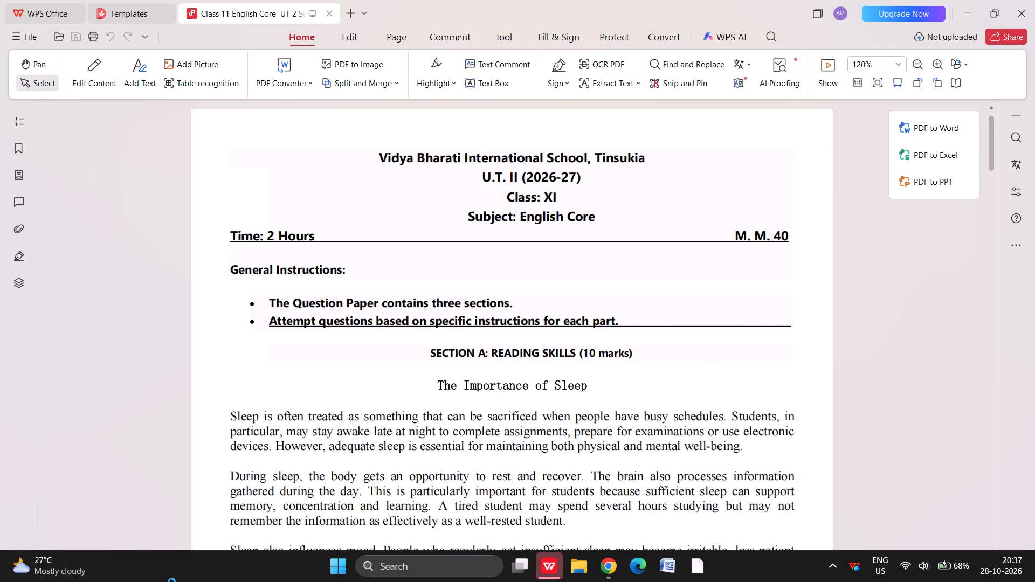
# Close the exported Class 11 English Core PDF along with WPS Office and return to the clear desktop.
pyautogui.click(1019, 0)
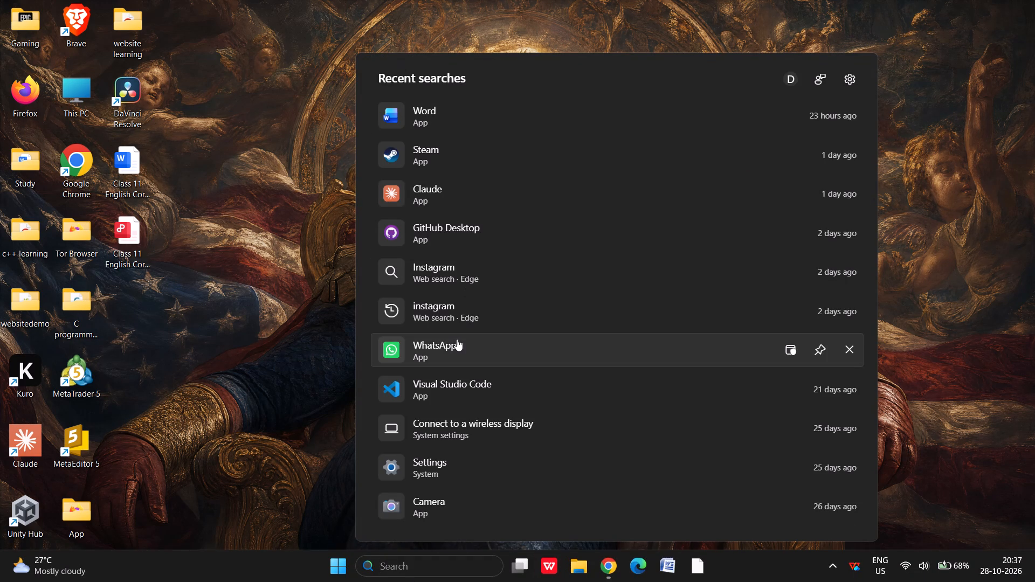
pyautogui.click(227, 144)
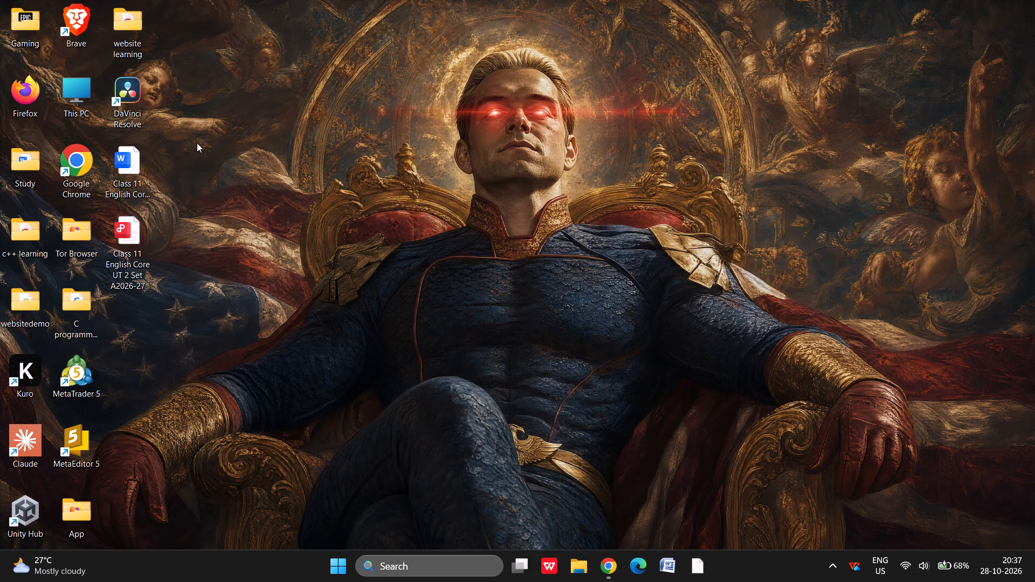
# Open This PC in File Explorer to get to the contents of USB Drive (E:).
pyautogui.doubleClick(86, 98)
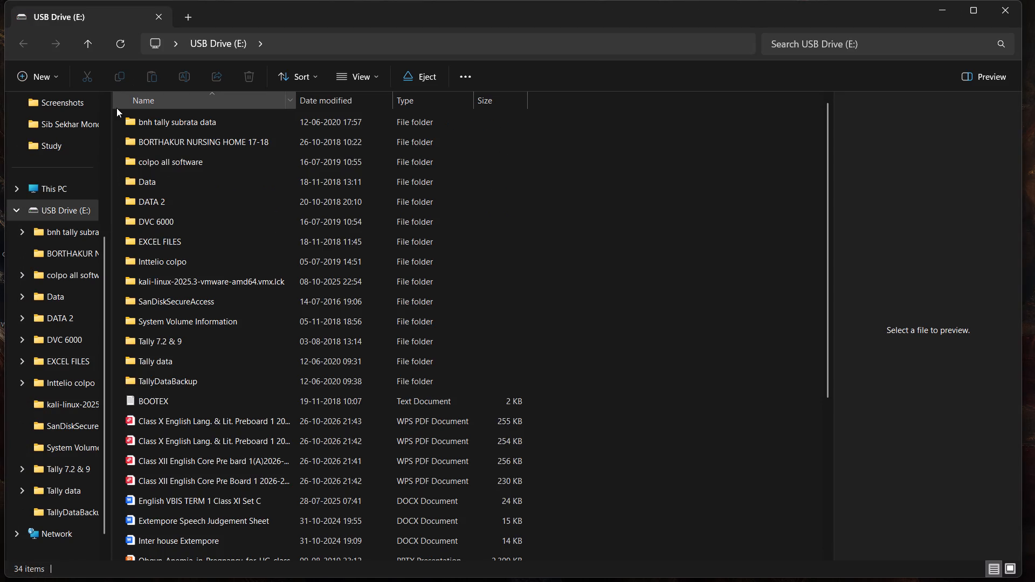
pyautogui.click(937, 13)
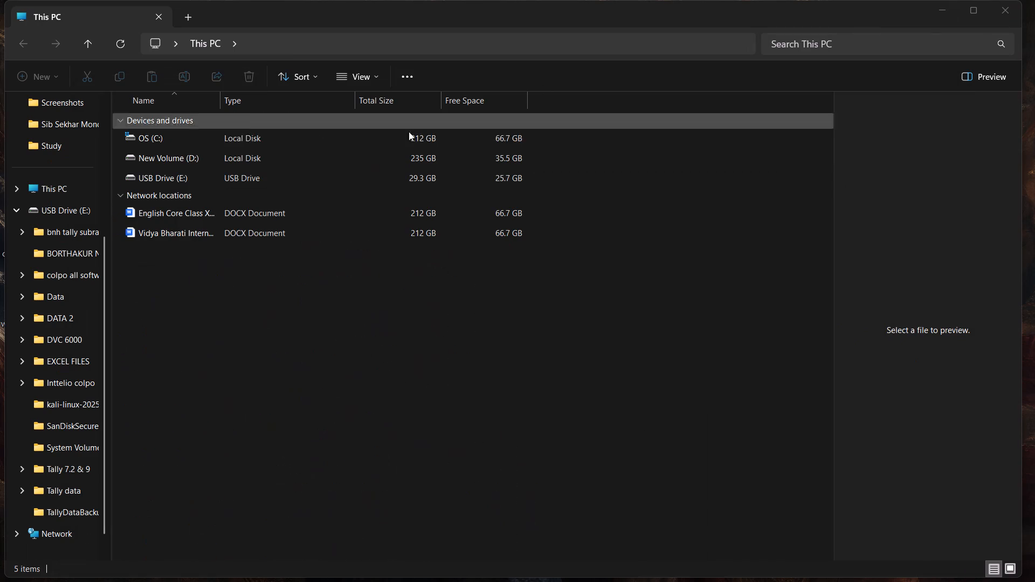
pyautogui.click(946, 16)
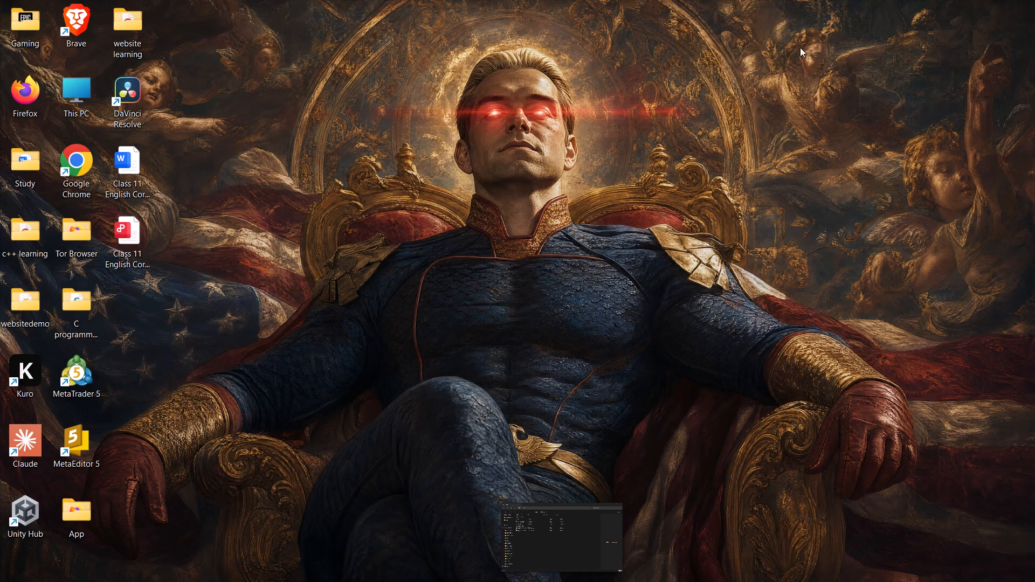
# Copy the exported Class 11 English Core PDF from the desktop to the top level of USB Drive (E:).
pyautogui.rightClick(127, 238)
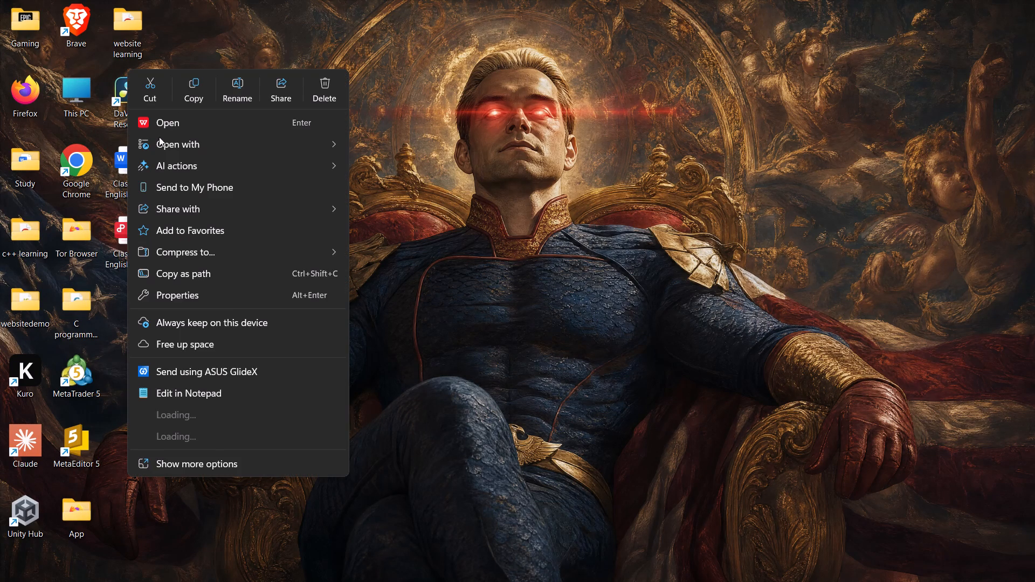
pyautogui.click(192, 83)
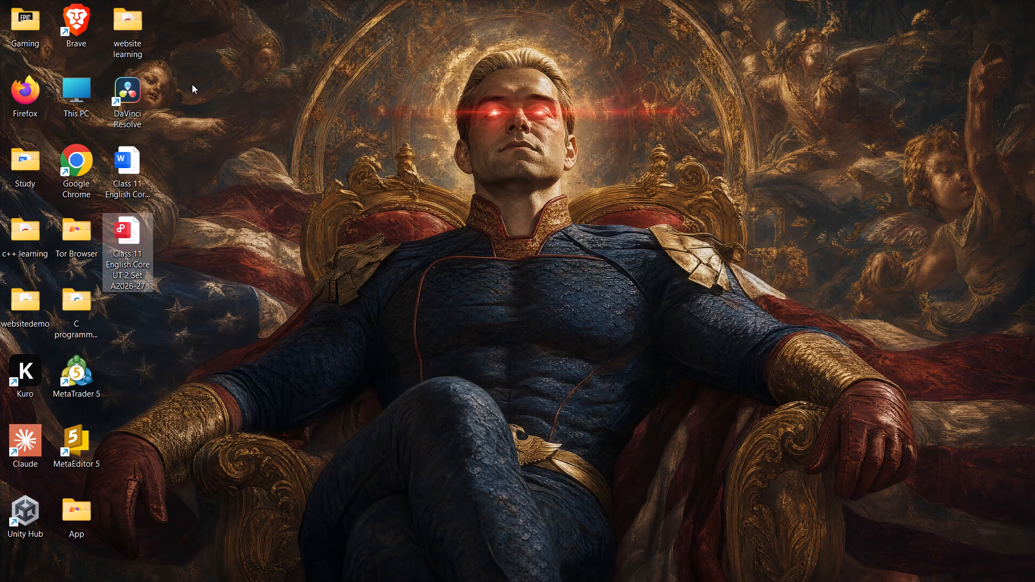
pyautogui.doubleClick(74, 111)
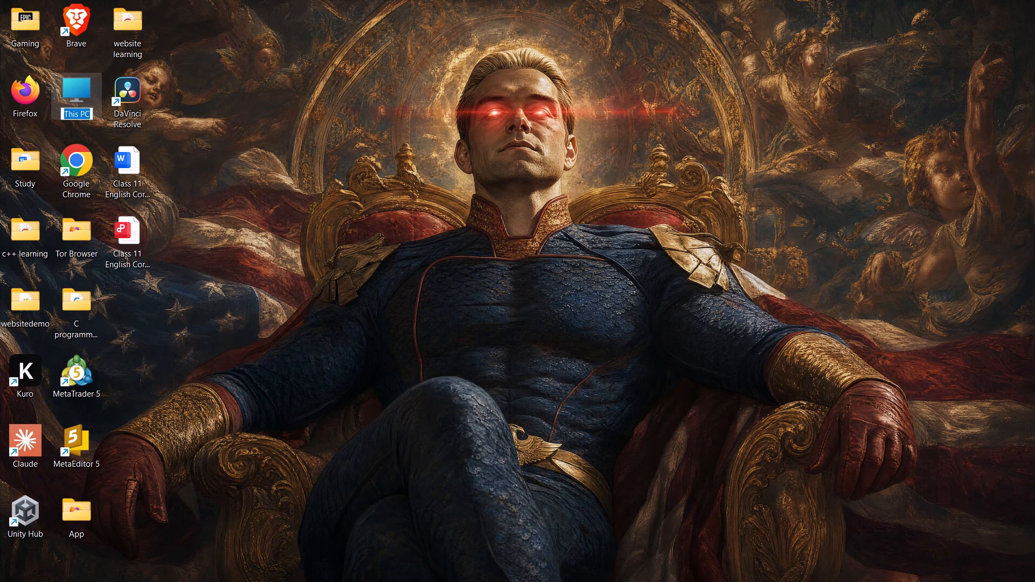
pyautogui.doubleClick(77, 105)
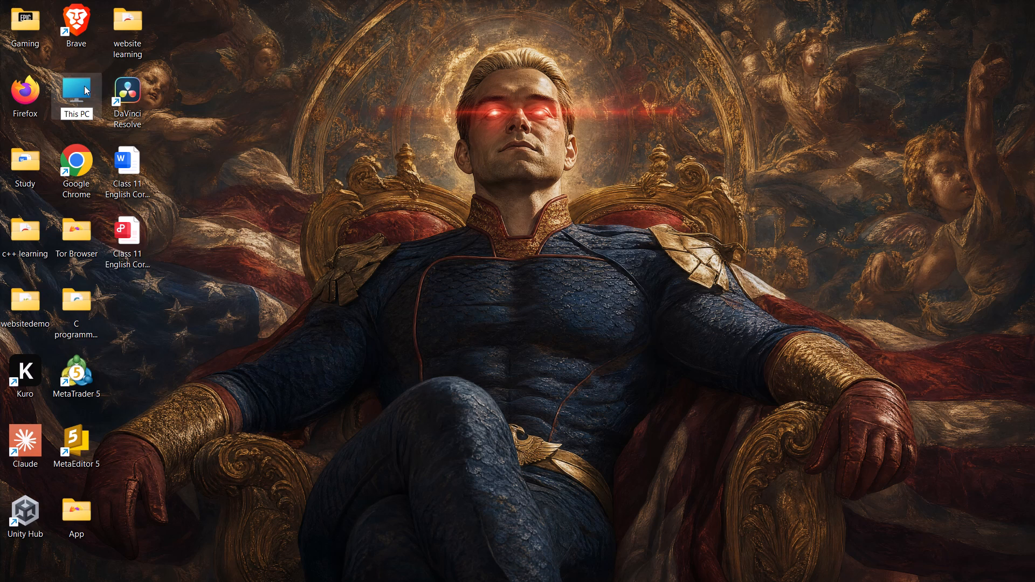
pyautogui.doubleClick(84, 86)
pyautogui.doubleClick(84, 88)
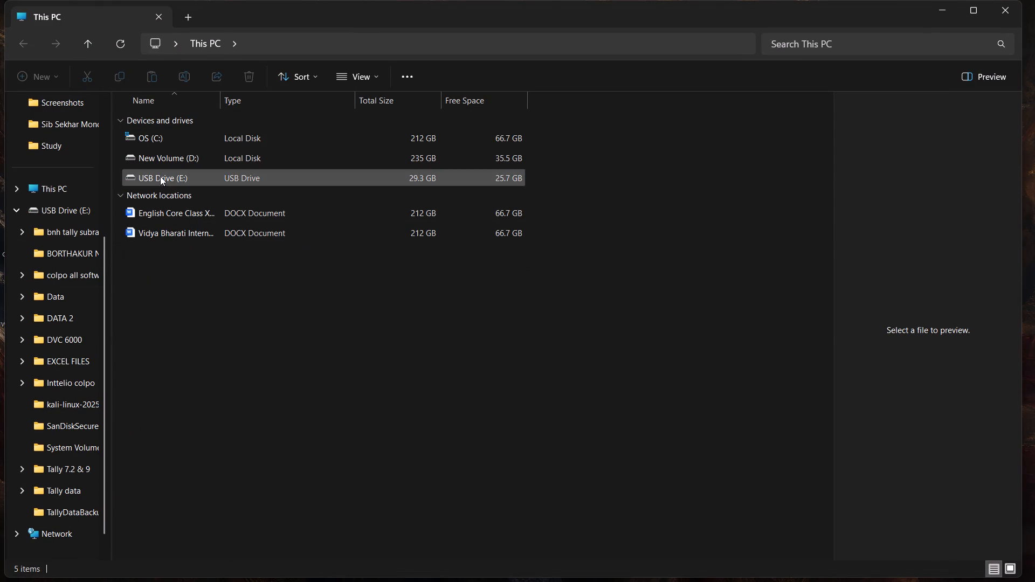
pyautogui.doubleClick(160, 177)
pyautogui.rightClick(683, 214)
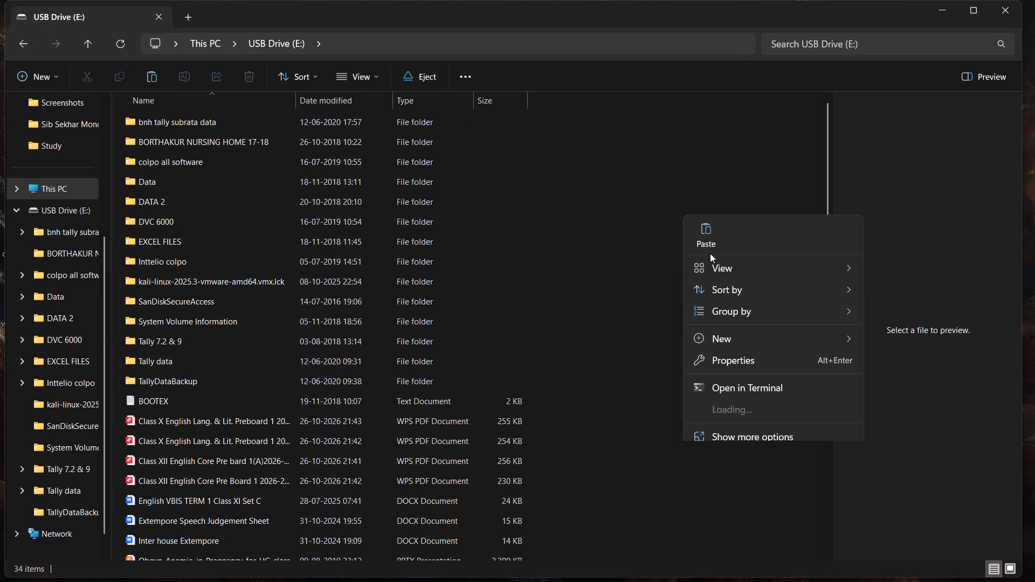
pyautogui.click(695, 237)
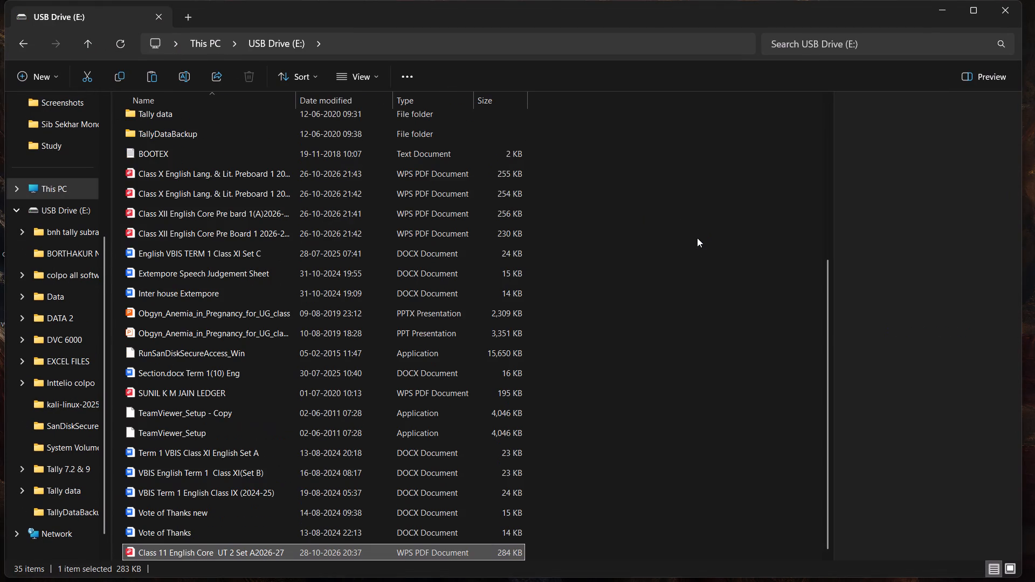
pyautogui.click(1012, 11)
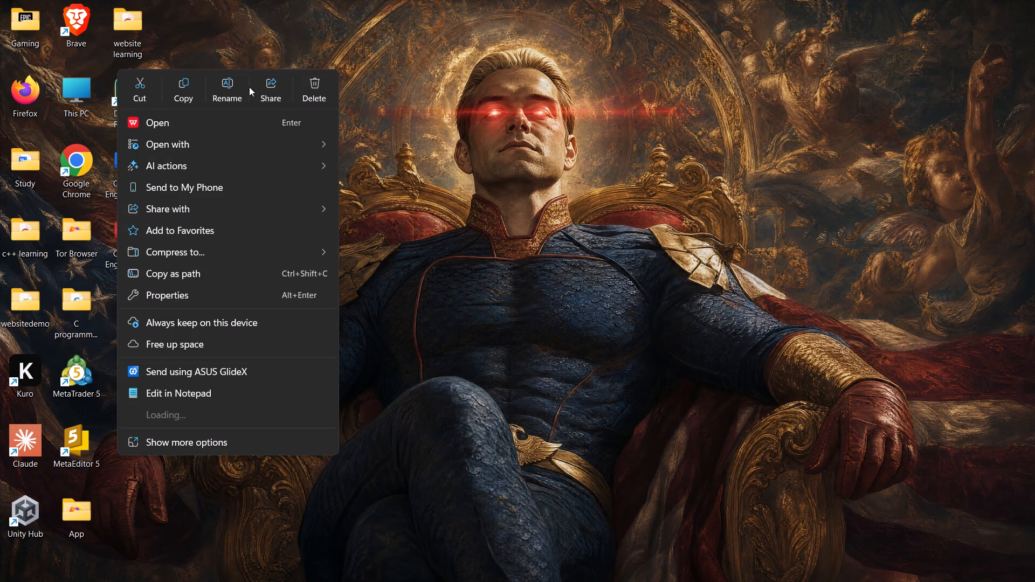
# Share the Class 11 English Core PDF on the desktop through WhatsApp.
pyautogui.click(264, 86)
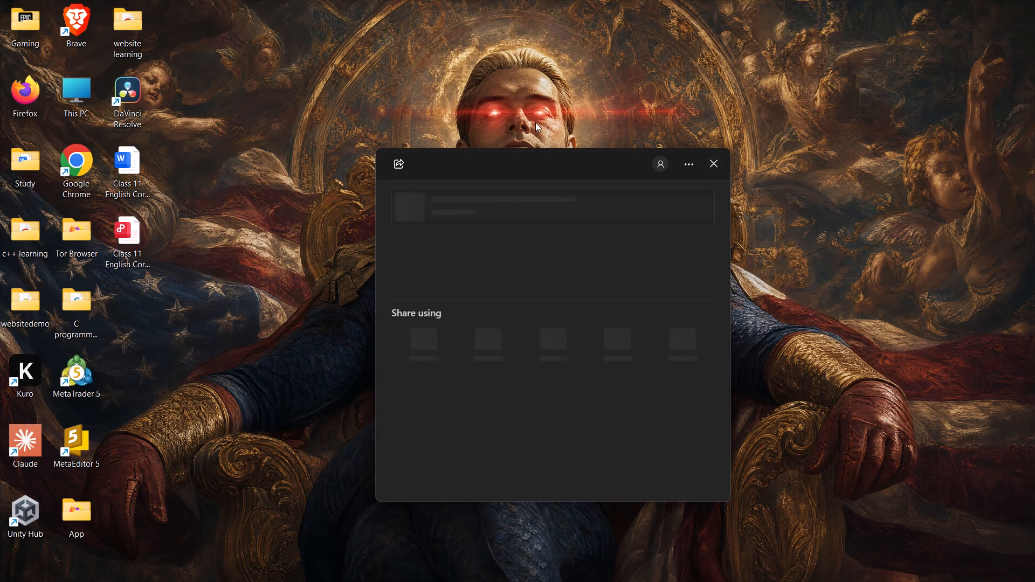
pyautogui.click(712, 164)
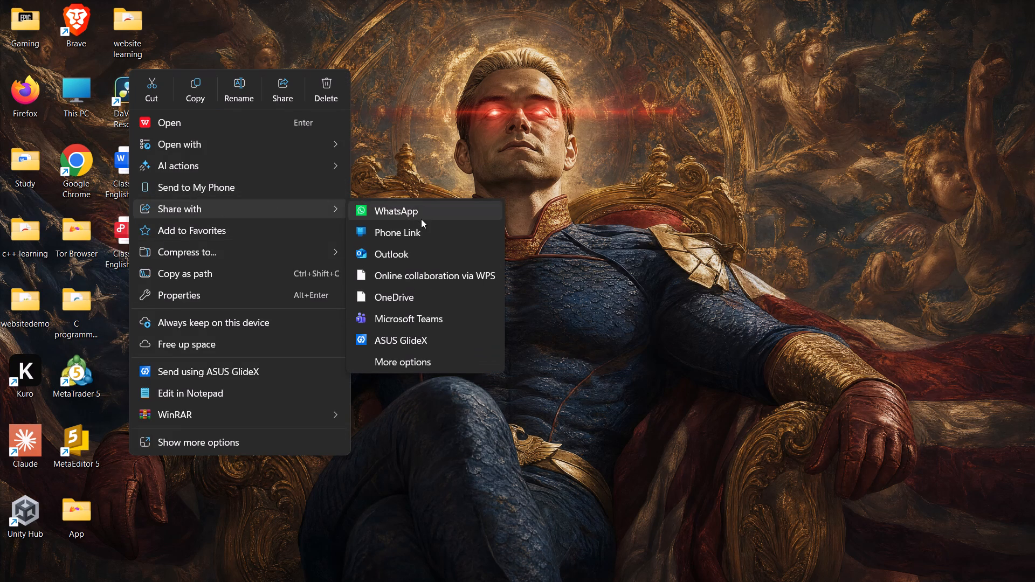
pyautogui.click(421, 219)
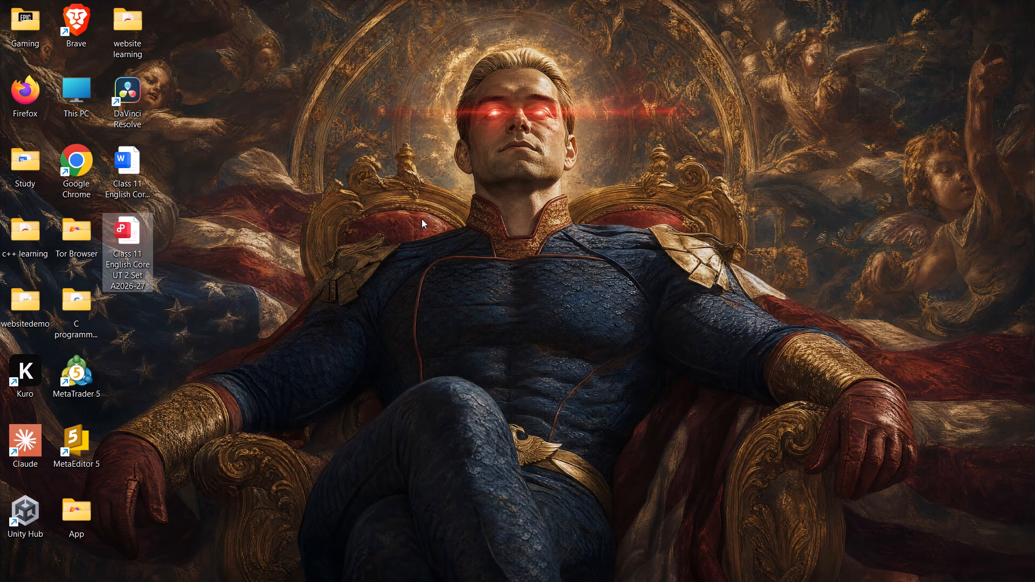